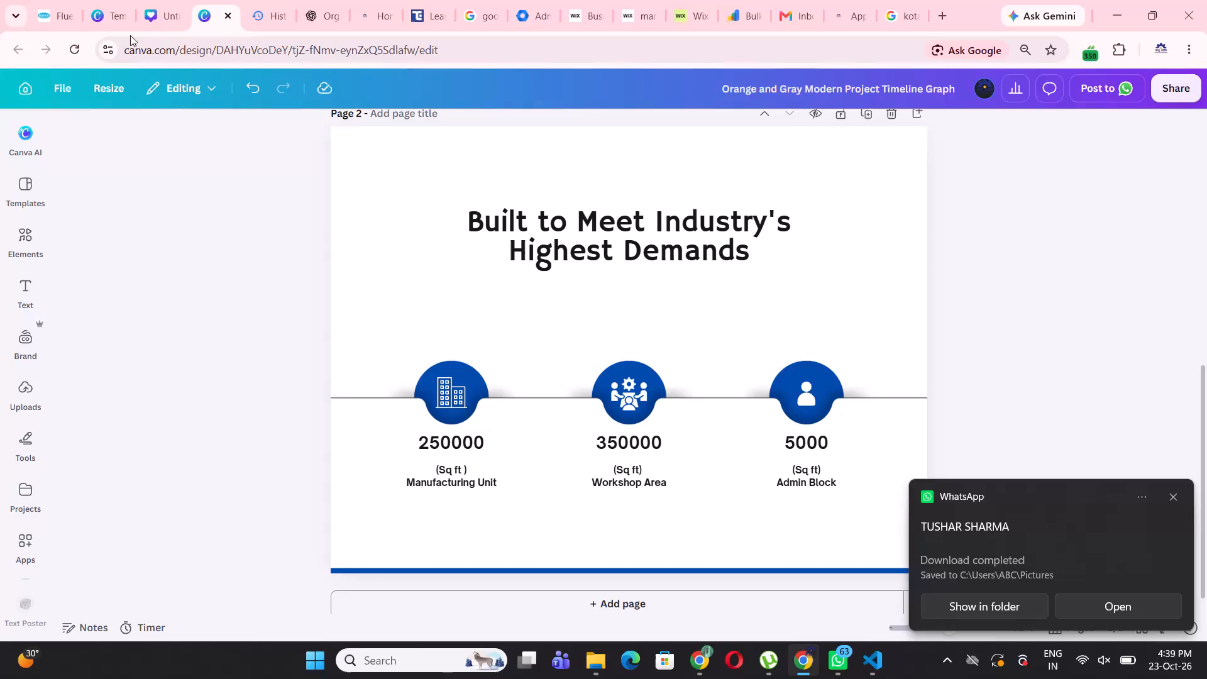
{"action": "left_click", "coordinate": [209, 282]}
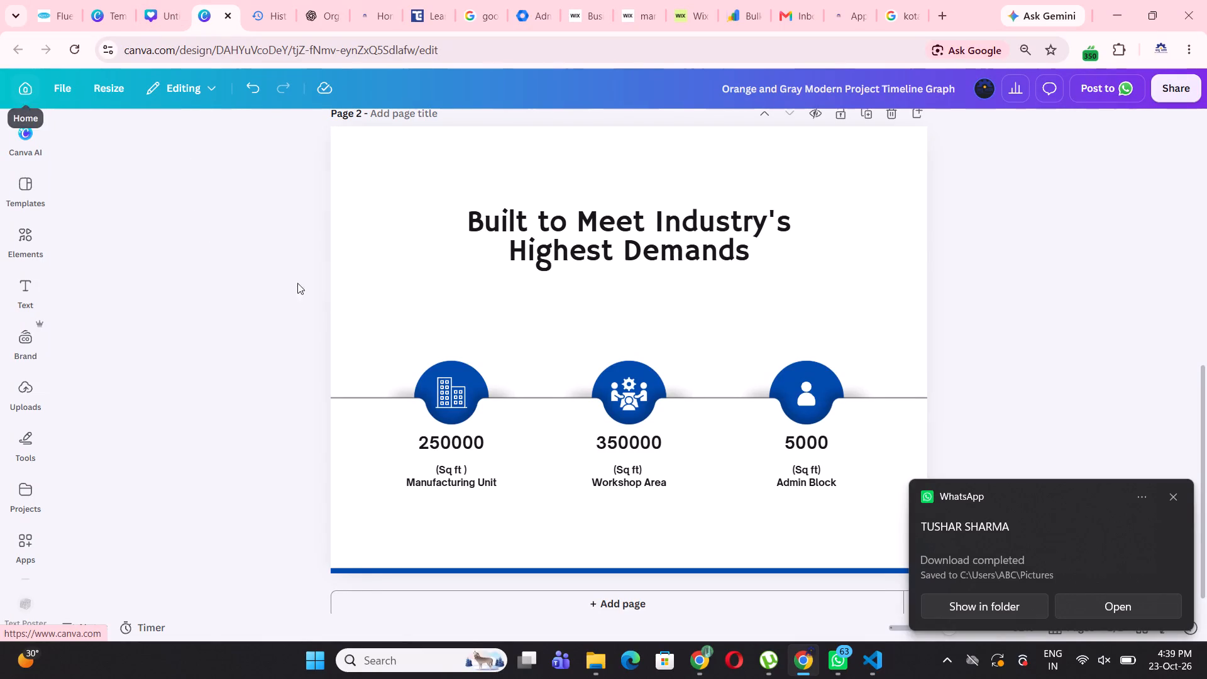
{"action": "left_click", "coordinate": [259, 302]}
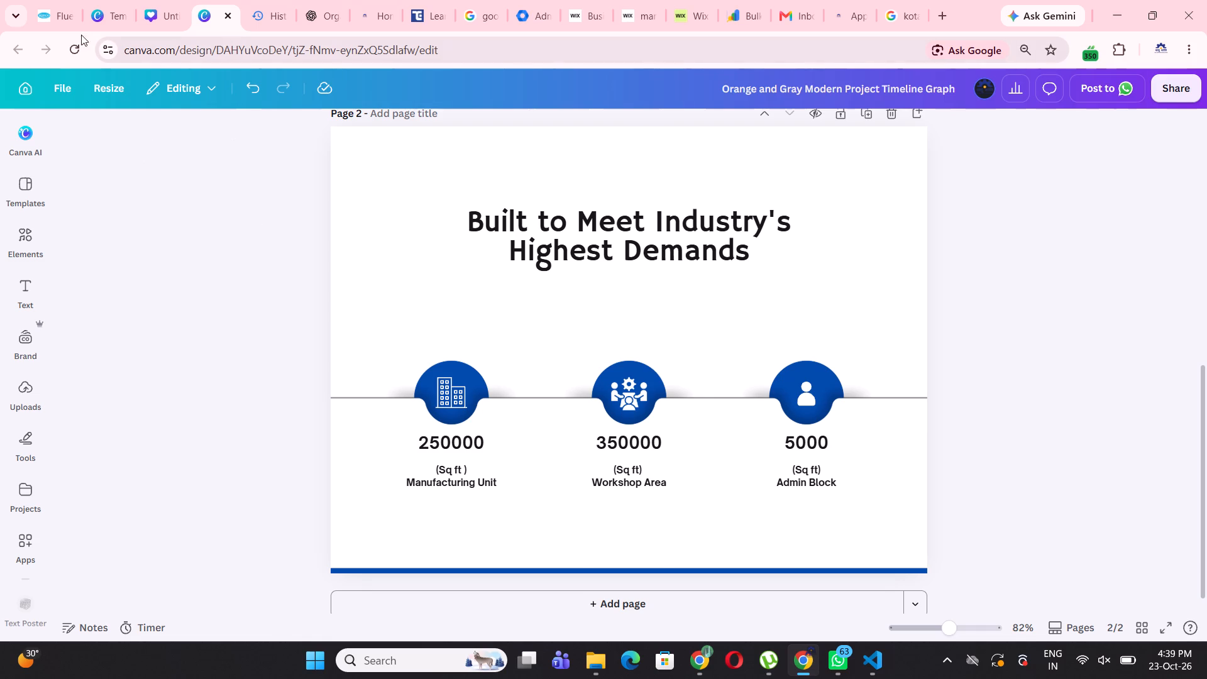
Upload the resume PDF from the Pictures folder to Canva through a new design upload.
{"action": "left_click", "coordinate": [106, 18]}
{"action": "scroll", "coordinate": [132, 260], "scroll_direction": "up", "scroll_amount": 17}
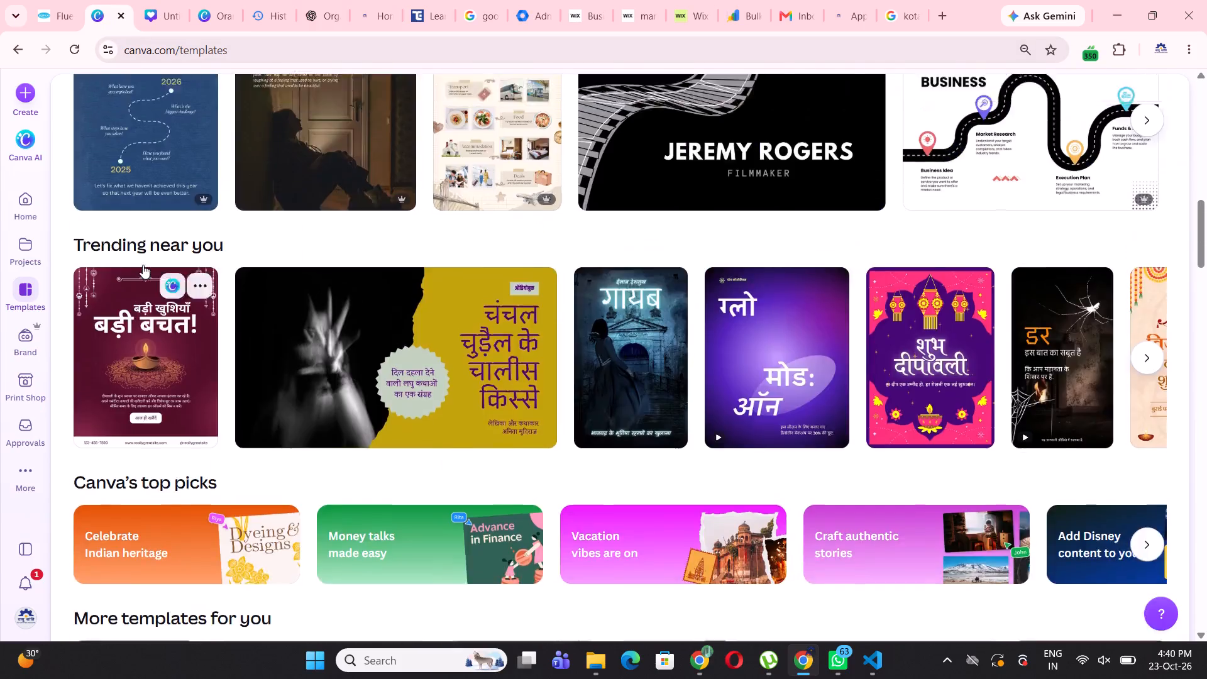
{"action": "scroll", "coordinate": [143, 265], "scroll_direction": "up", "scroll_amount": 8}
{"action": "left_click_drag", "start_coordinate": [1206, 128], "coordinate": [1201, 98]}
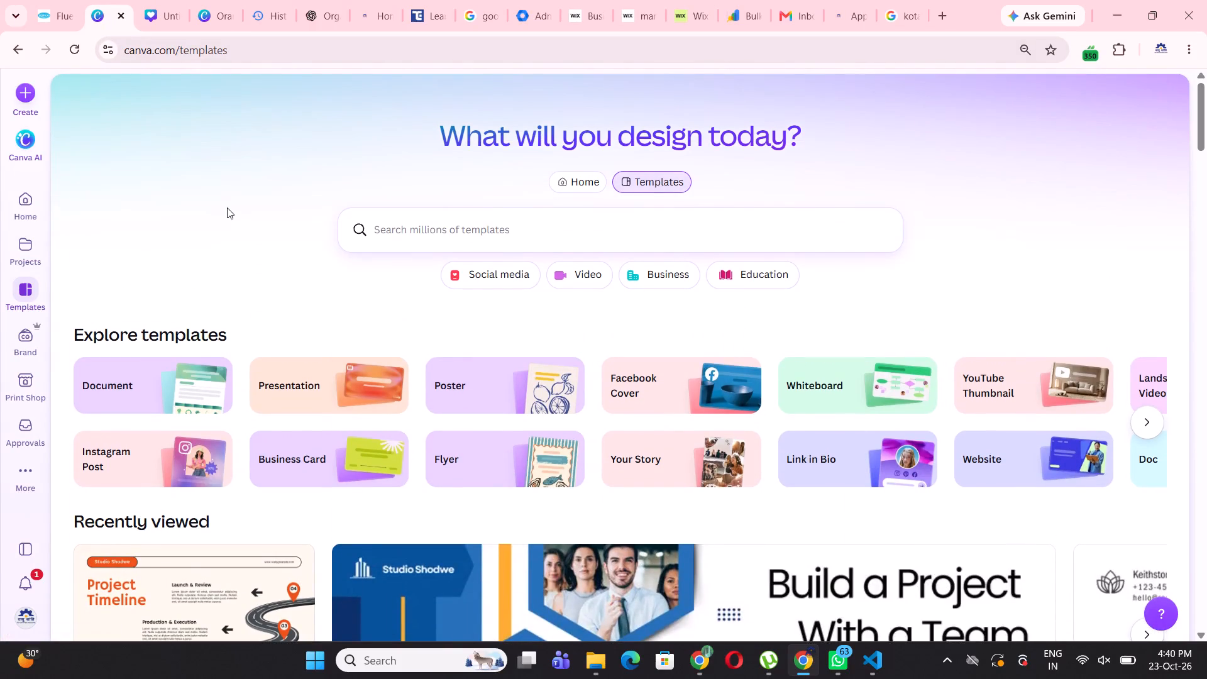
{"action": "left_click", "coordinate": [26, 94]}
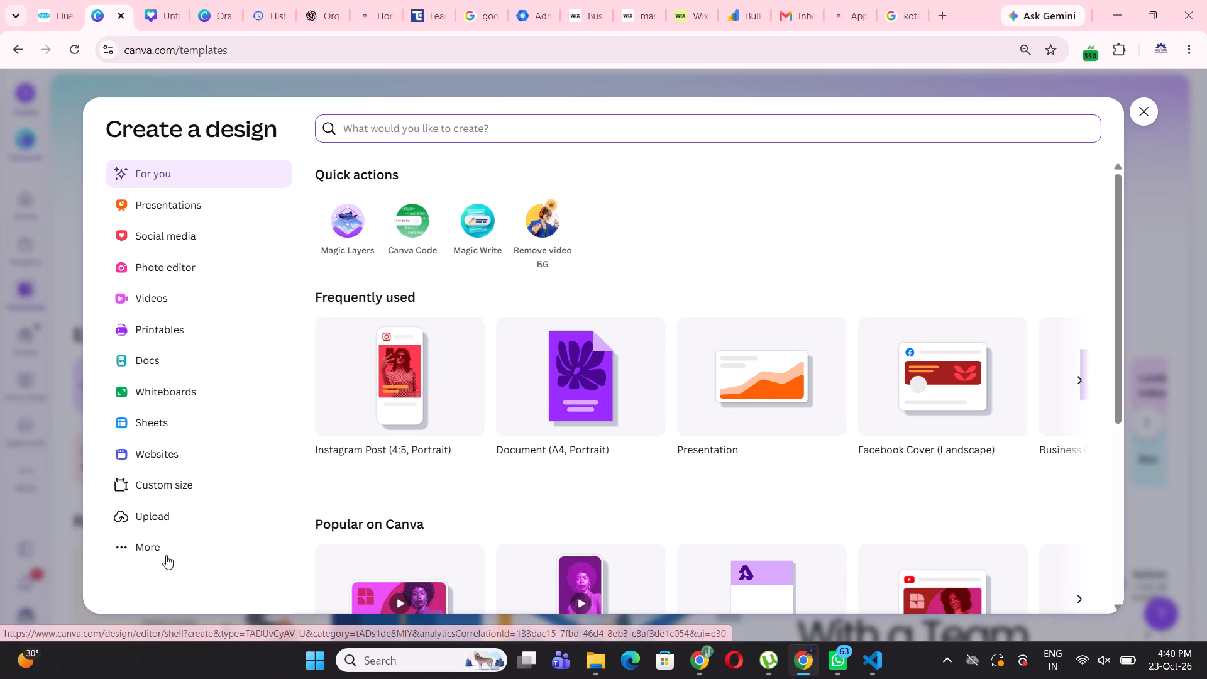
{"action": "left_click", "coordinate": [165, 504]}
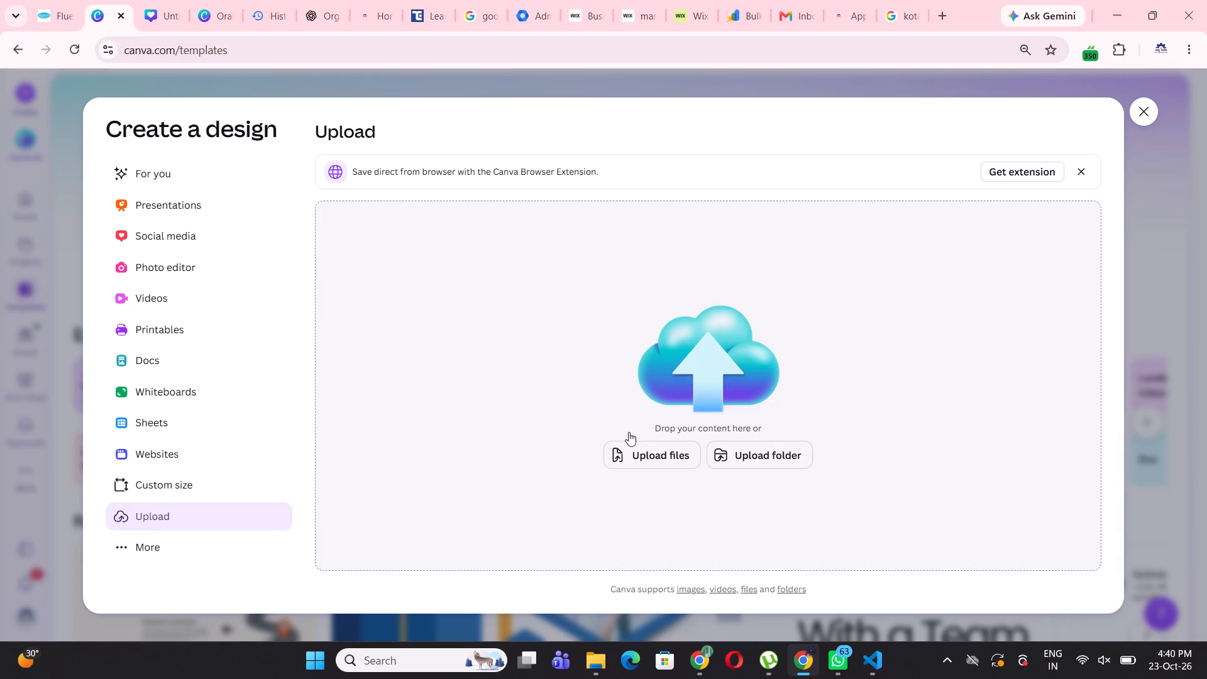
{"action": "left_click", "coordinate": [631, 453]}
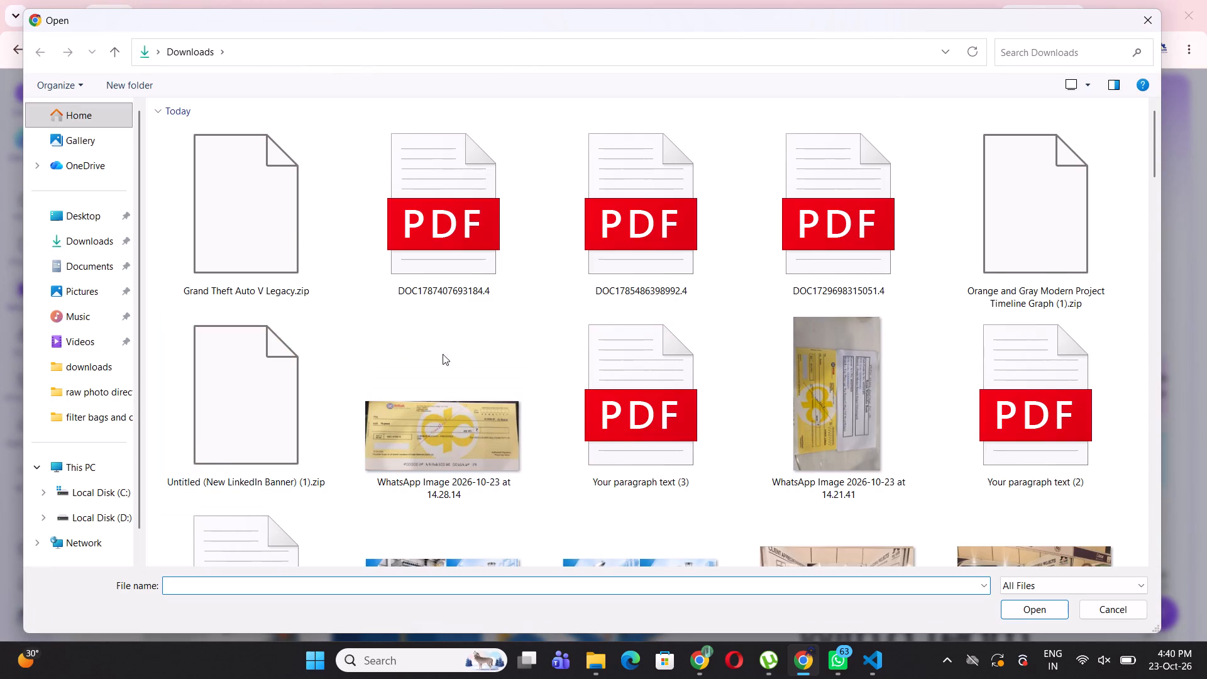
{"action": "scroll", "coordinate": [457, 354], "scroll_direction": "down", "scroll_amount": 1}
{"action": "scroll", "coordinate": [275, 424], "scroll_direction": "up", "scroll_amount": 4}
{"action": "left_click", "coordinate": [120, 514]}
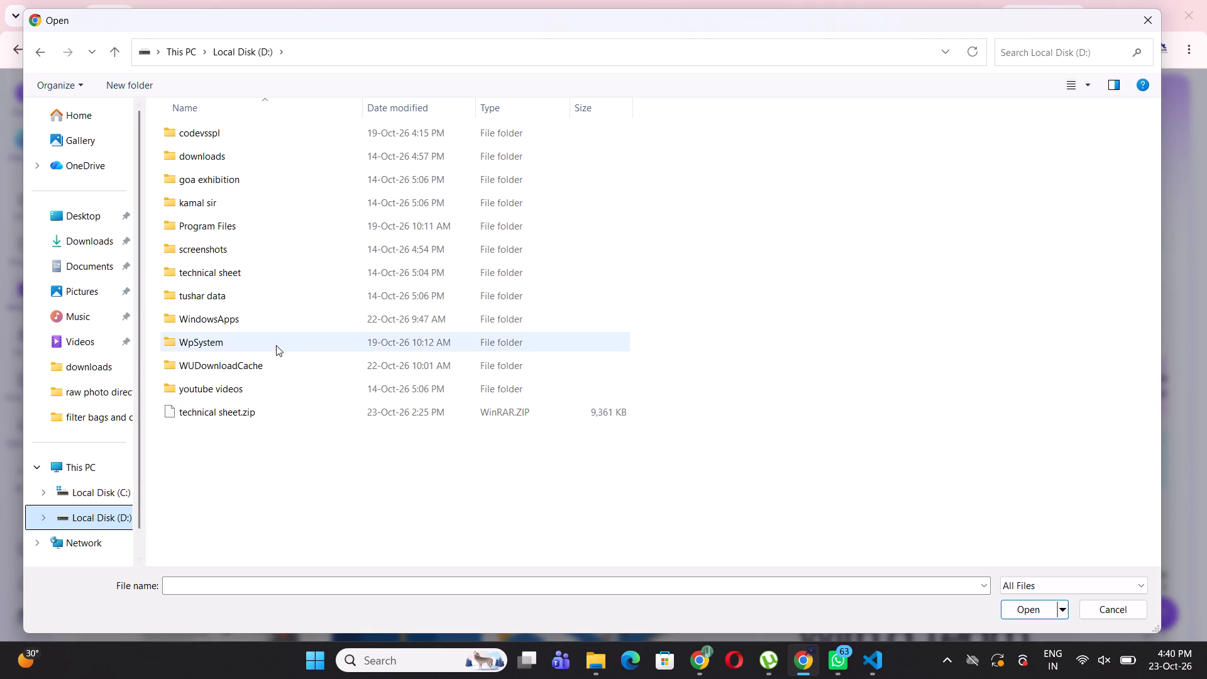
{"action": "double_click", "coordinate": [246, 297]}
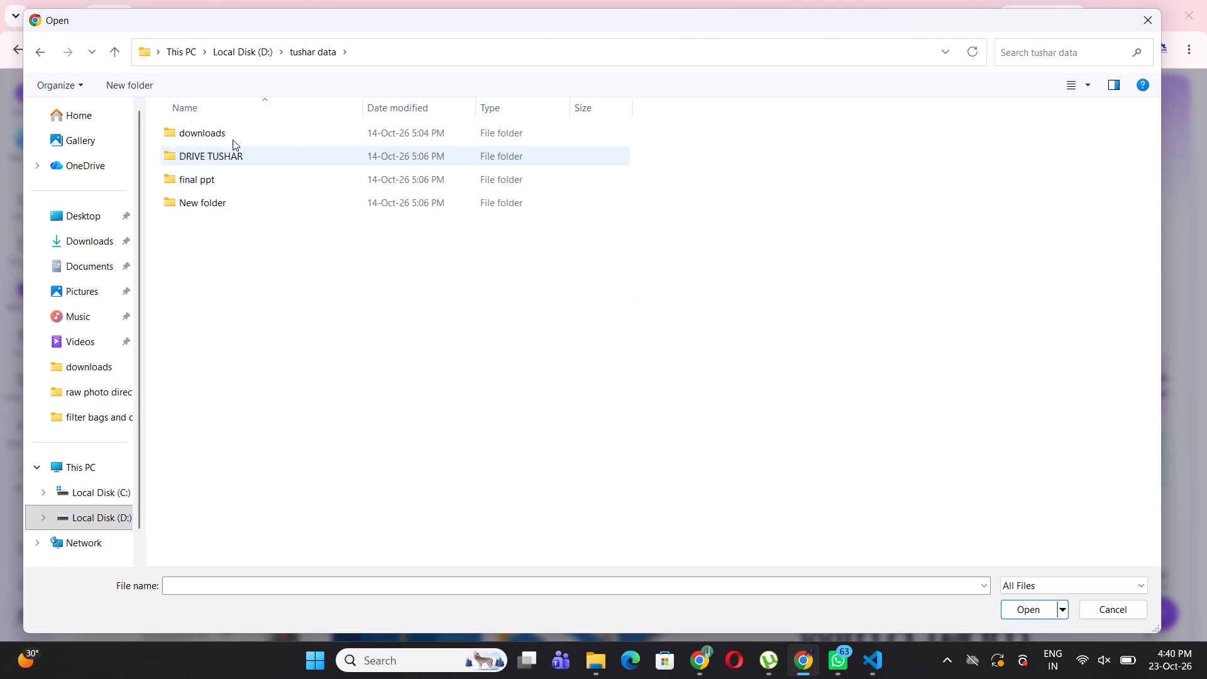
{"action": "left_click", "coordinate": [99, 294]}
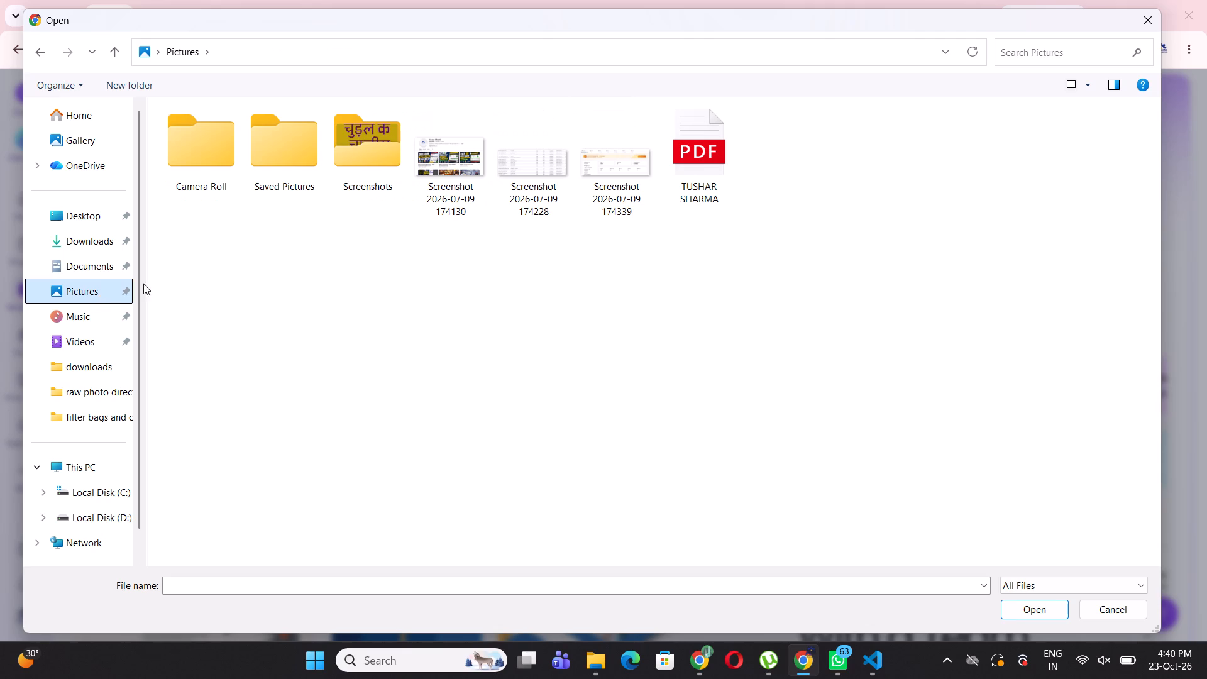
{"action": "left_click", "coordinate": [699, 197]}
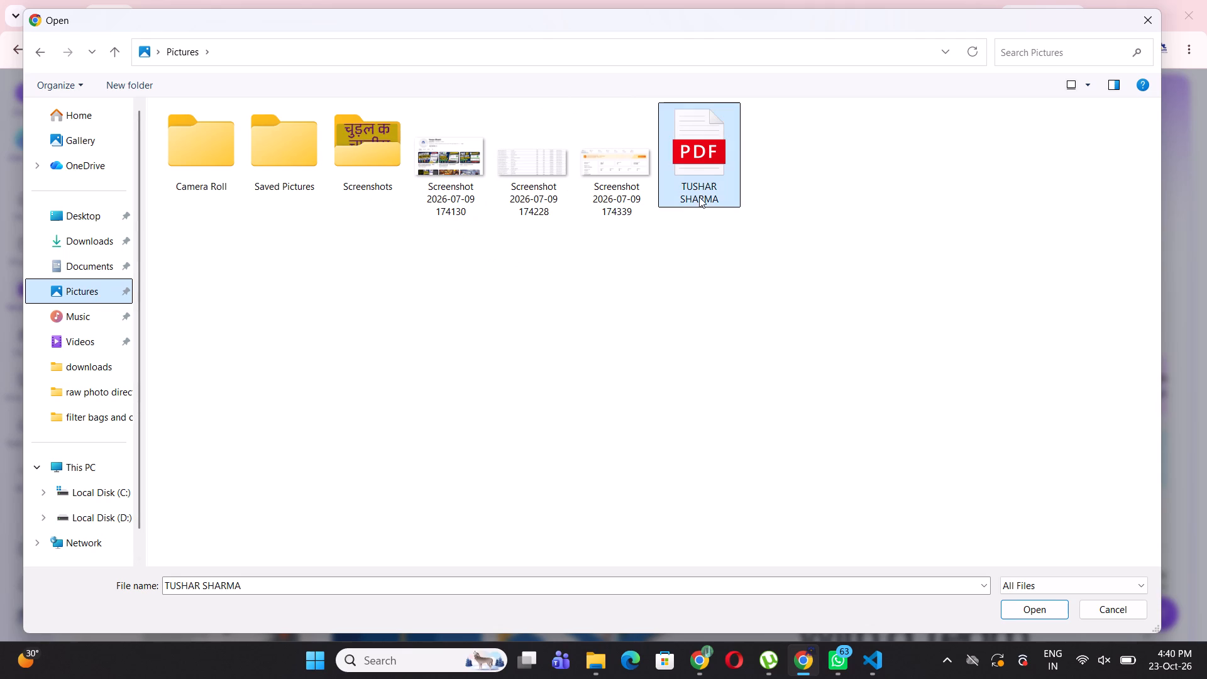
{"action": "left_click", "coordinate": [1020, 610]}
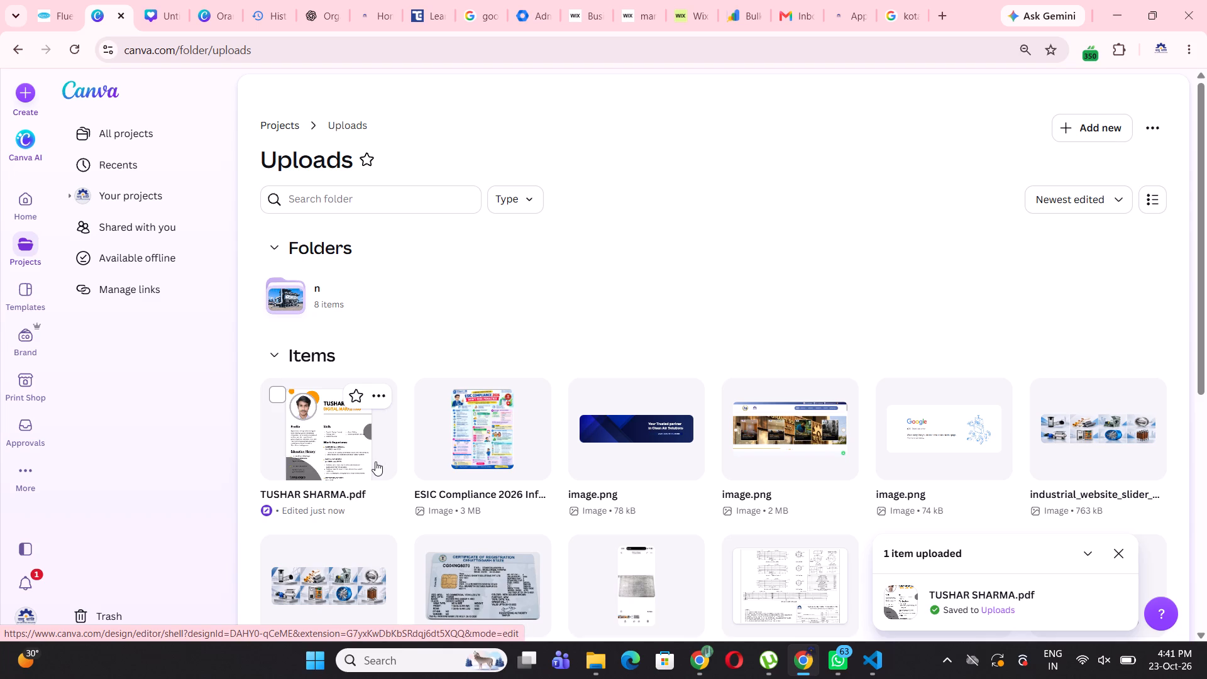
Open the uploaded resume PDF for editing.
{"action": "left_click", "coordinate": [352, 453]}
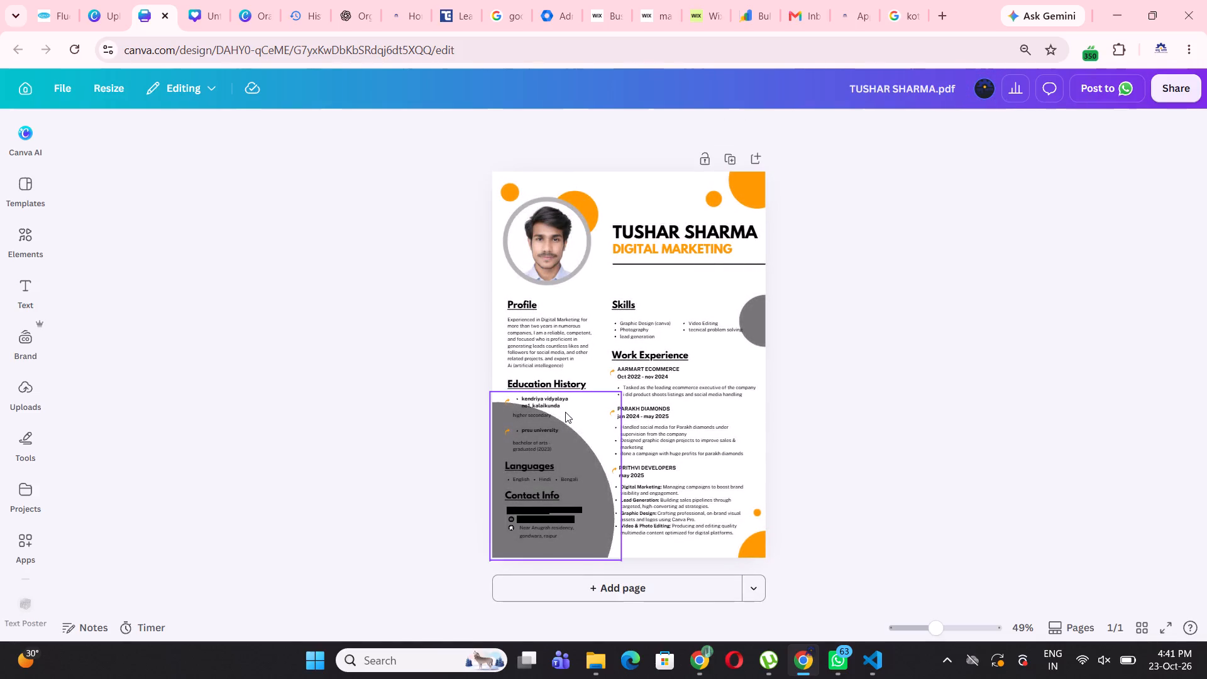
Examine the imported resume's Work Experience section, especially the bullet text under AARMART ECOMMERCE.
{"action": "left_click", "coordinate": [665, 435]}
{"action": "left_click", "coordinate": [899, 431]}
{"action": "left_click", "coordinate": [654, 377]}
{"action": "double_click", "coordinate": [648, 392]}
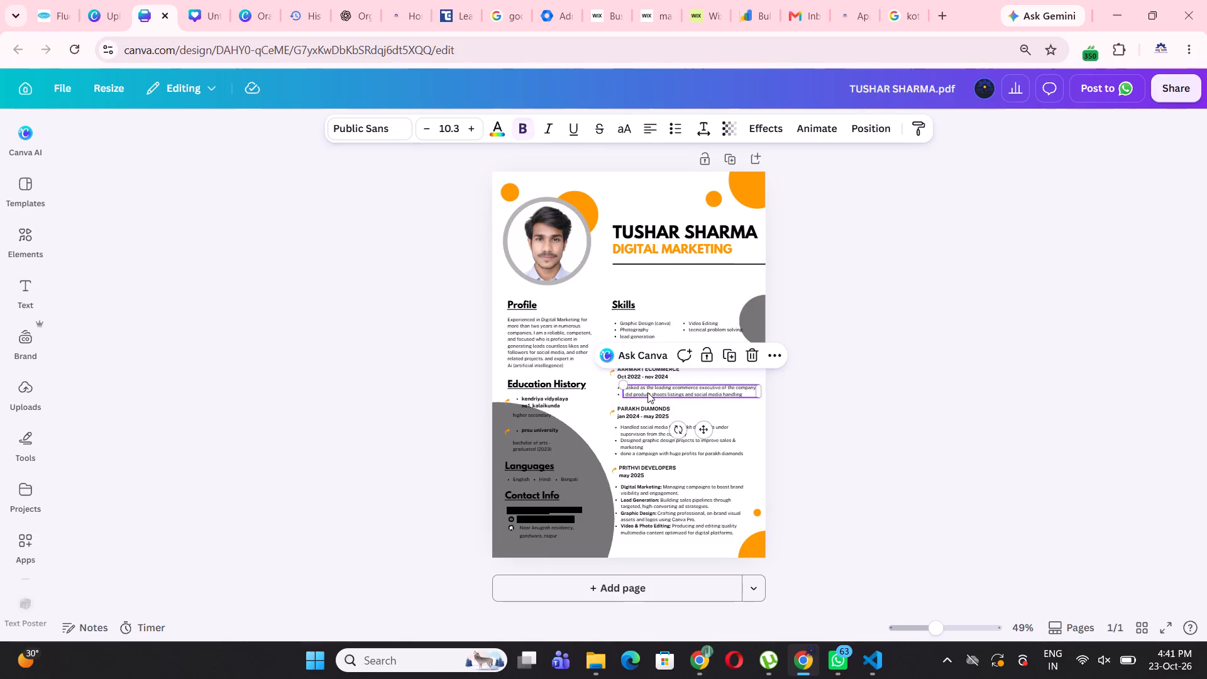
{"action": "left_click", "coordinate": [809, 393]}
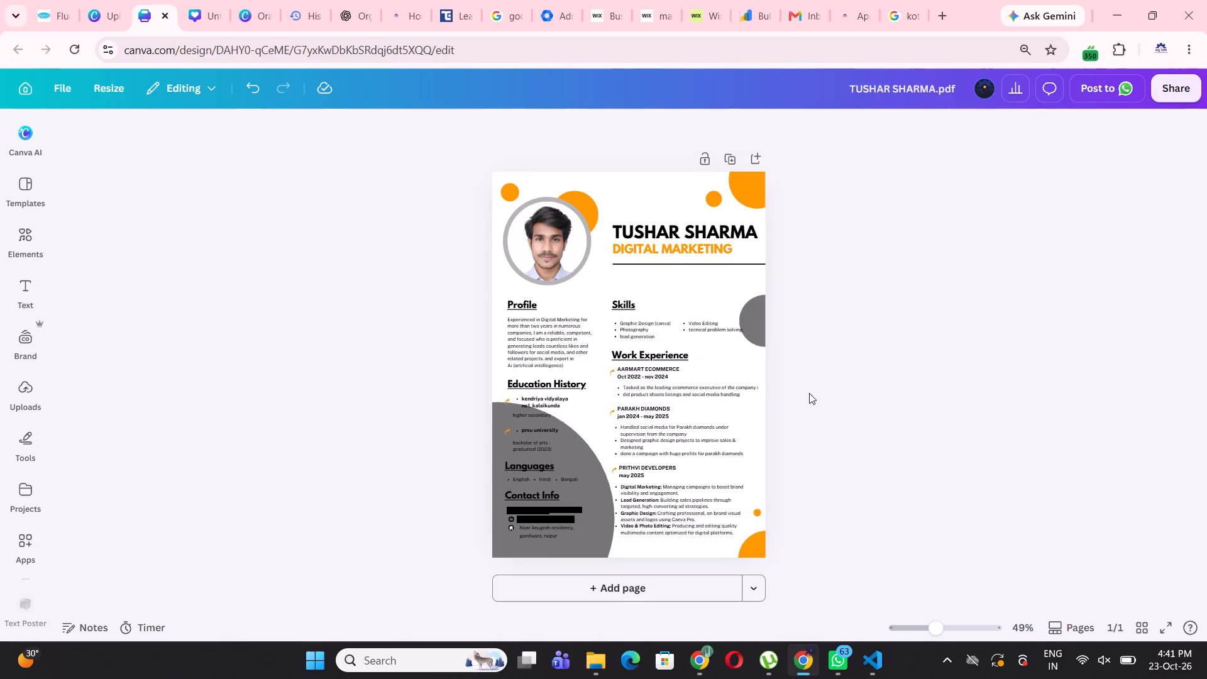
{"action": "scroll", "coordinate": [789, 392], "scroll_direction": "up", "scroll_amount": 1}
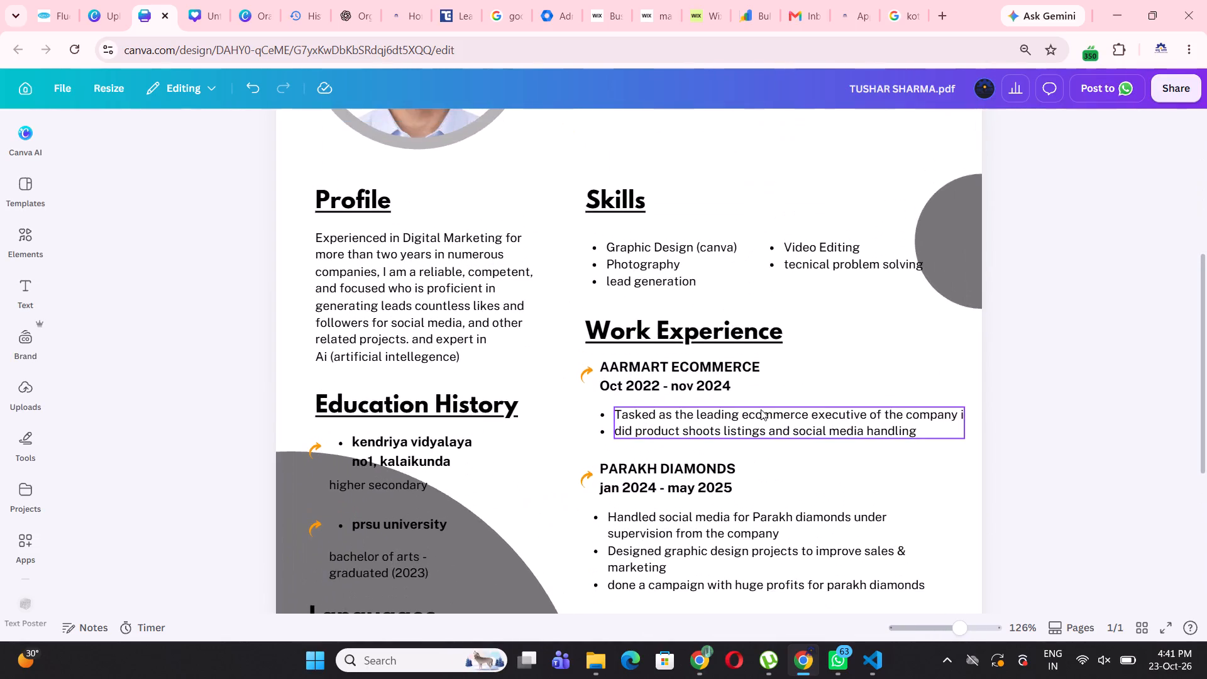
{"action": "scroll", "coordinate": [761, 409], "scroll_direction": "down", "scroll_amount": 1}
{"action": "scroll", "coordinate": [971, 381], "scroll_direction": "down", "scroll_amount": 2}
{"action": "left_click", "coordinate": [1072, 381]}
{"action": "scroll", "coordinate": [1072, 381], "scroll_direction": "up", "scroll_amount": 2}
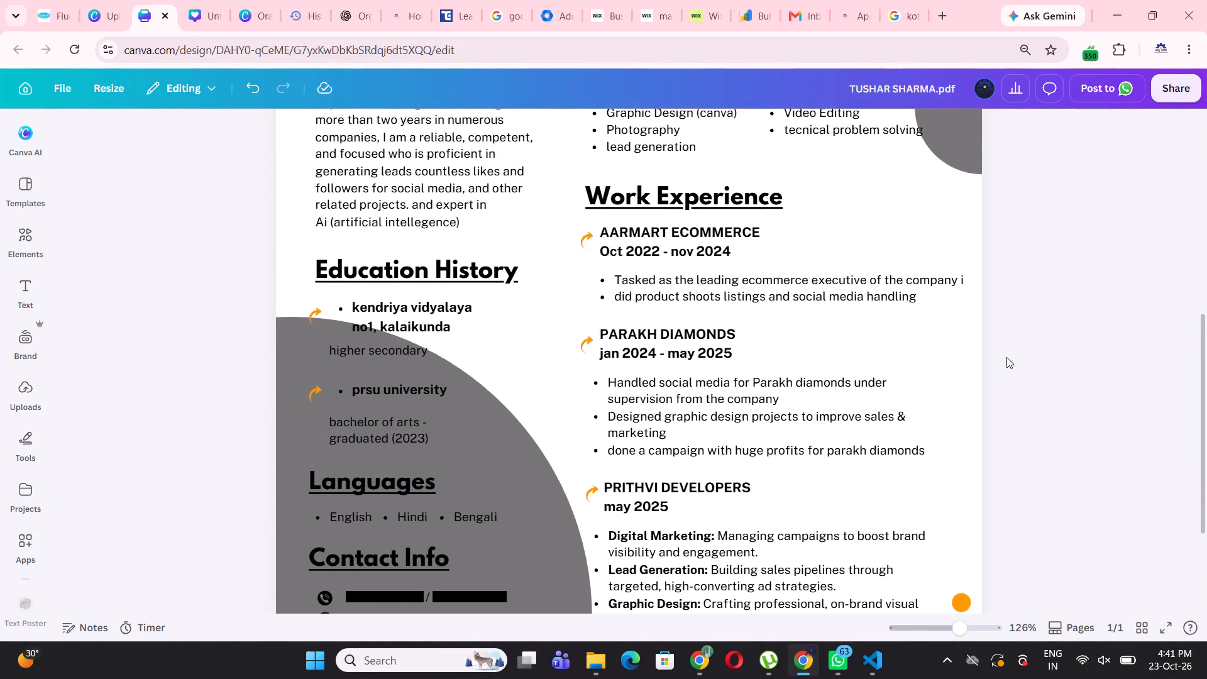
{"action": "double_click", "coordinate": [848, 296]}
{"action": "left_click", "coordinate": [1050, 323]}
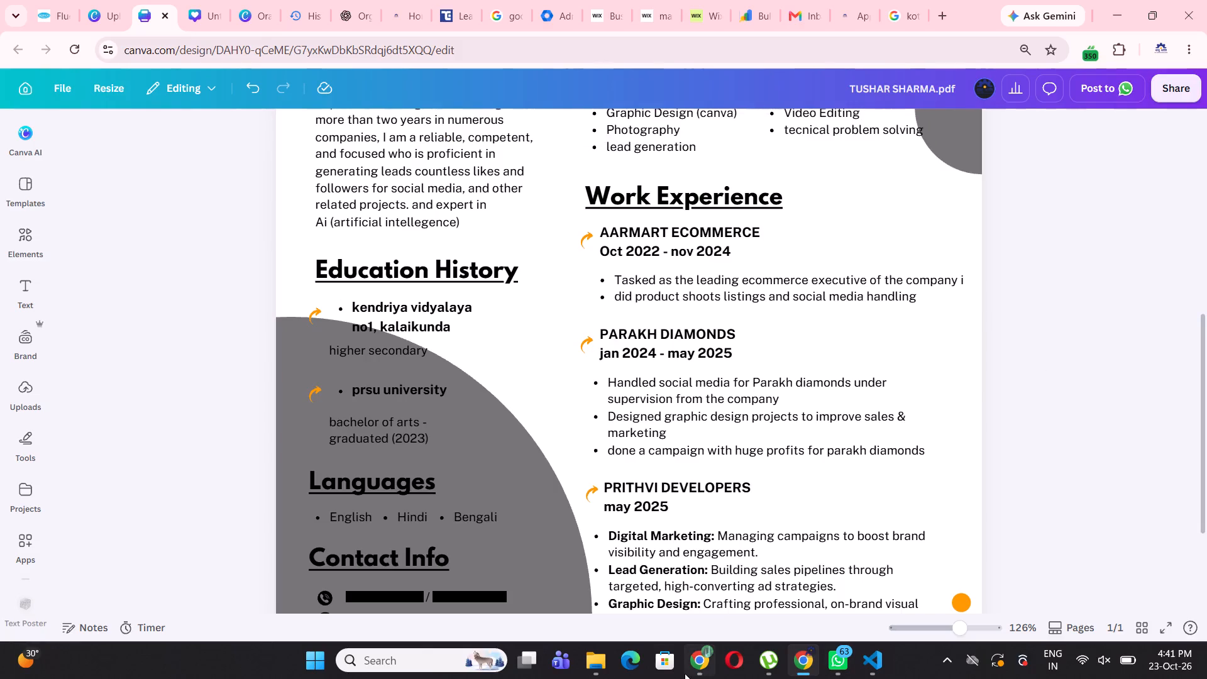
Switch to File Explorer, open the original resume PDF from the Pictures folder and read through it for comparison.
{"action": "left_click", "coordinate": [581, 667]}
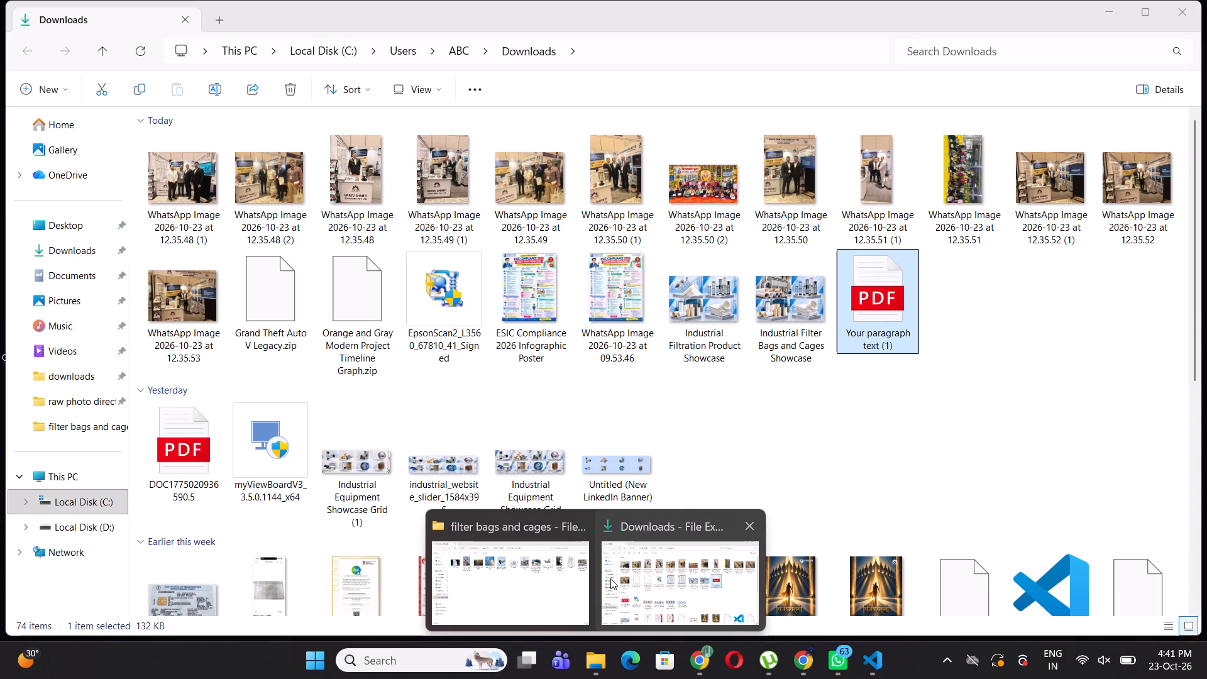
{"action": "left_click", "coordinate": [610, 578]}
{"action": "left_click", "coordinate": [917, 457]}
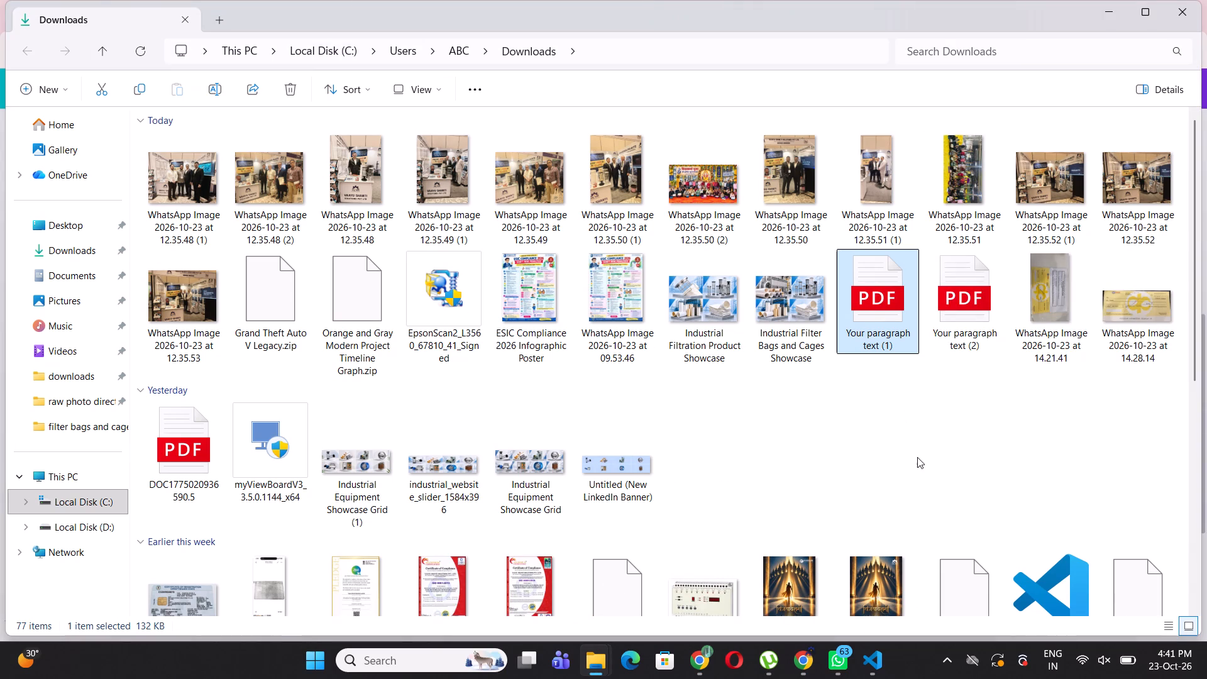
{"action": "left_click", "coordinate": [85, 277]}
{"action": "left_click", "coordinate": [83, 300]}
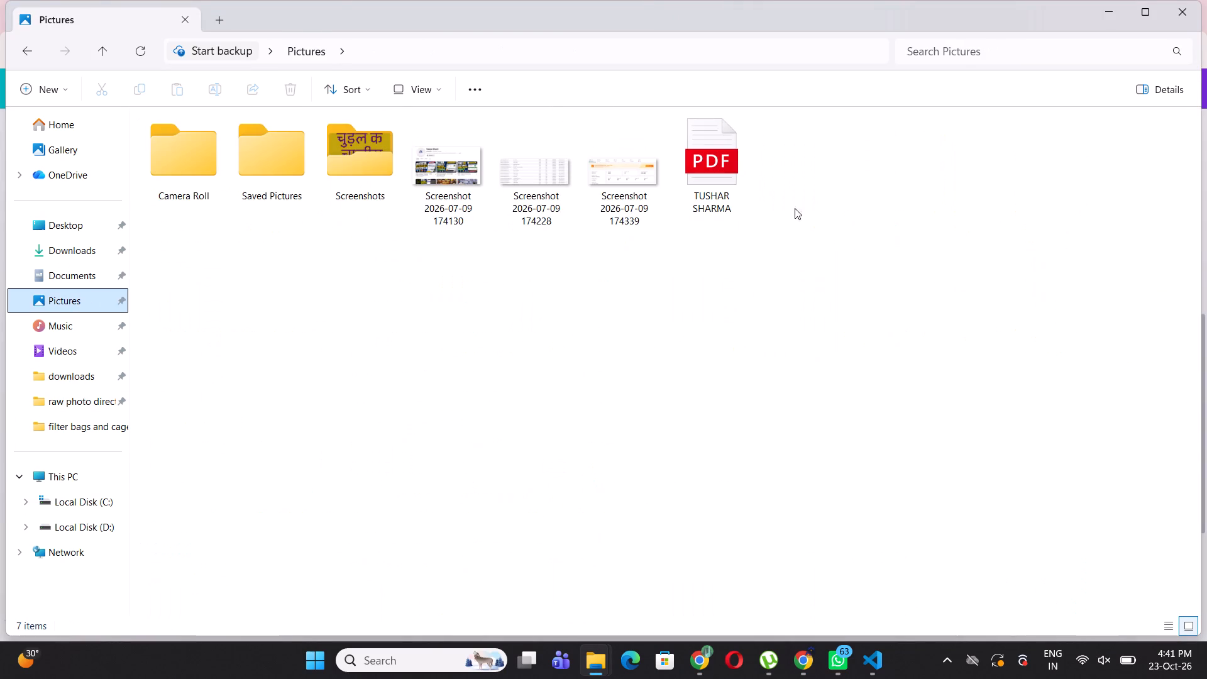
{"action": "double_click", "coordinate": [749, 210]}
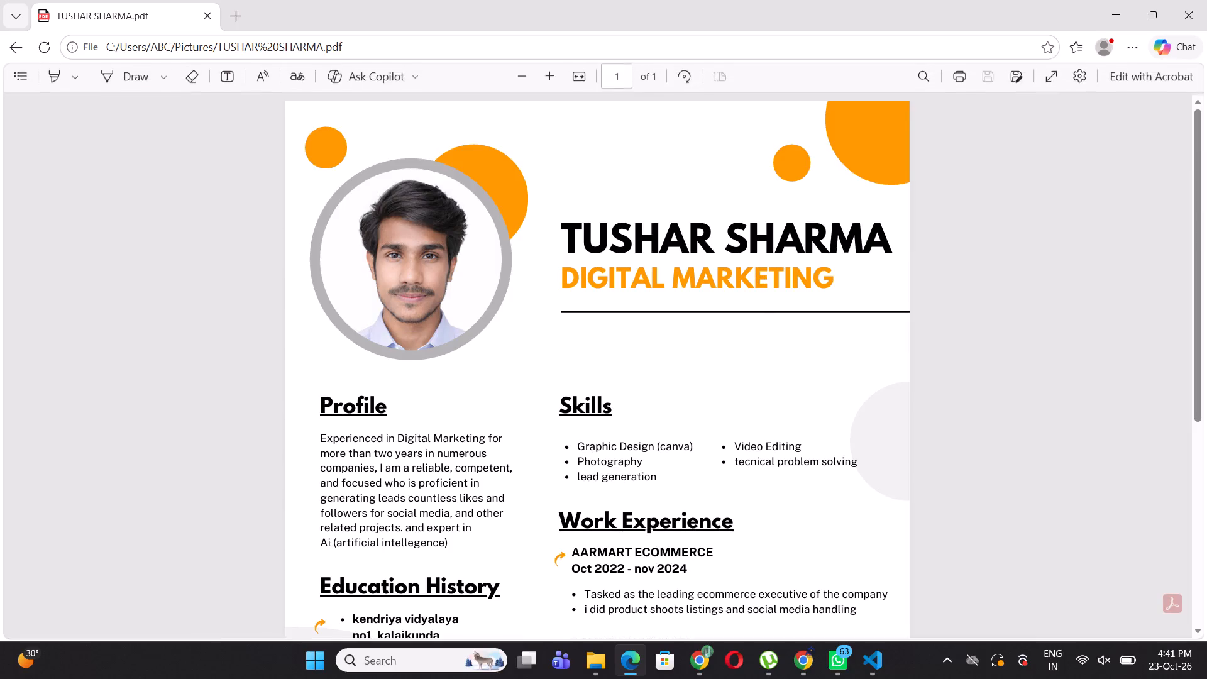
{"action": "scroll", "coordinate": [760, 324], "scroll_direction": "down", "scroll_amount": 2}
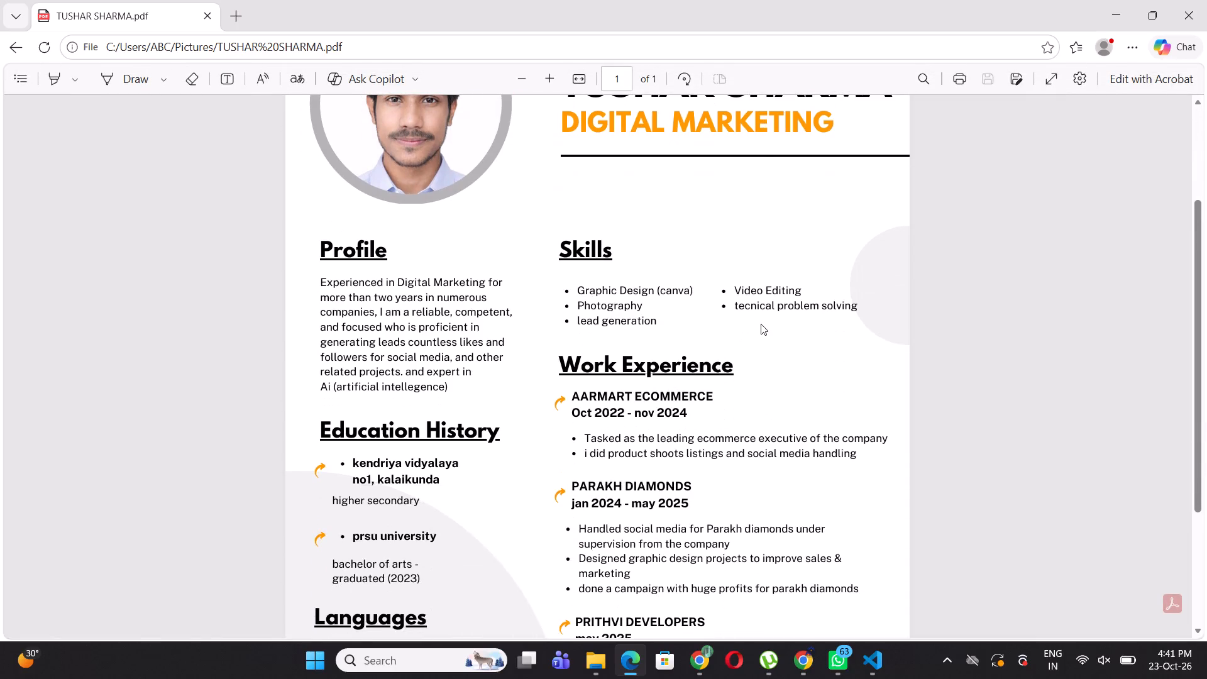
{"action": "scroll", "coordinate": [761, 324], "scroll_direction": "down", "scroll_amount": 5}
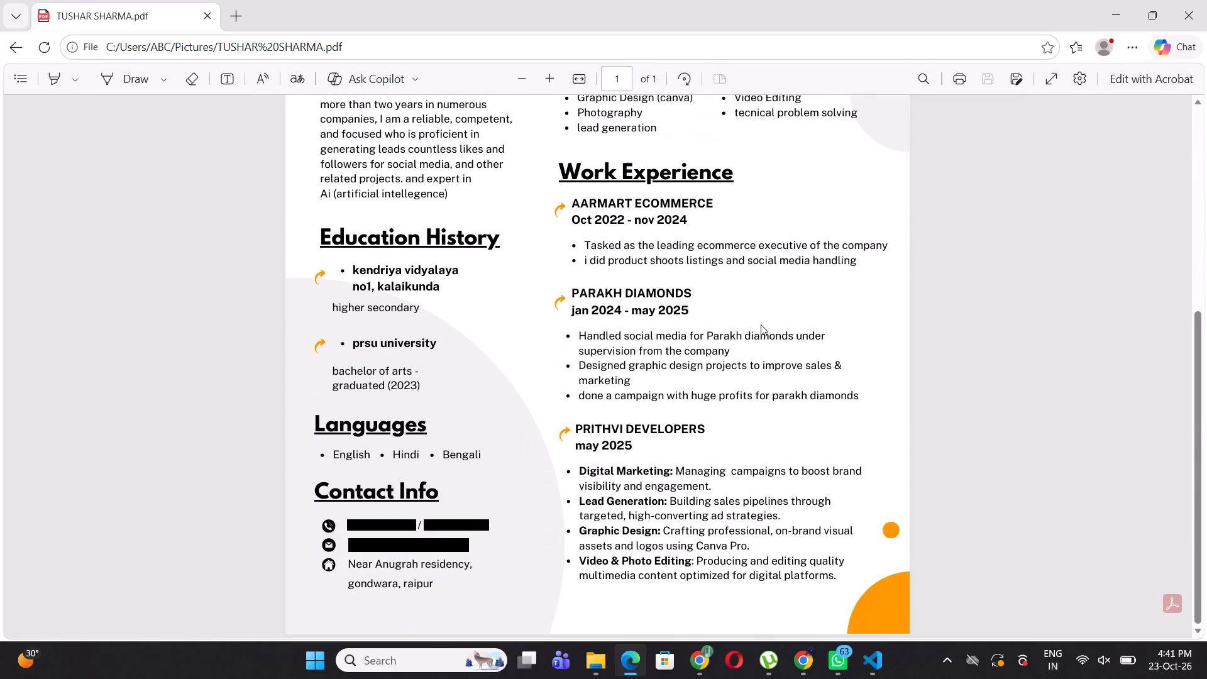
{"action": "left_click", "coordinate": [1111, 17]}
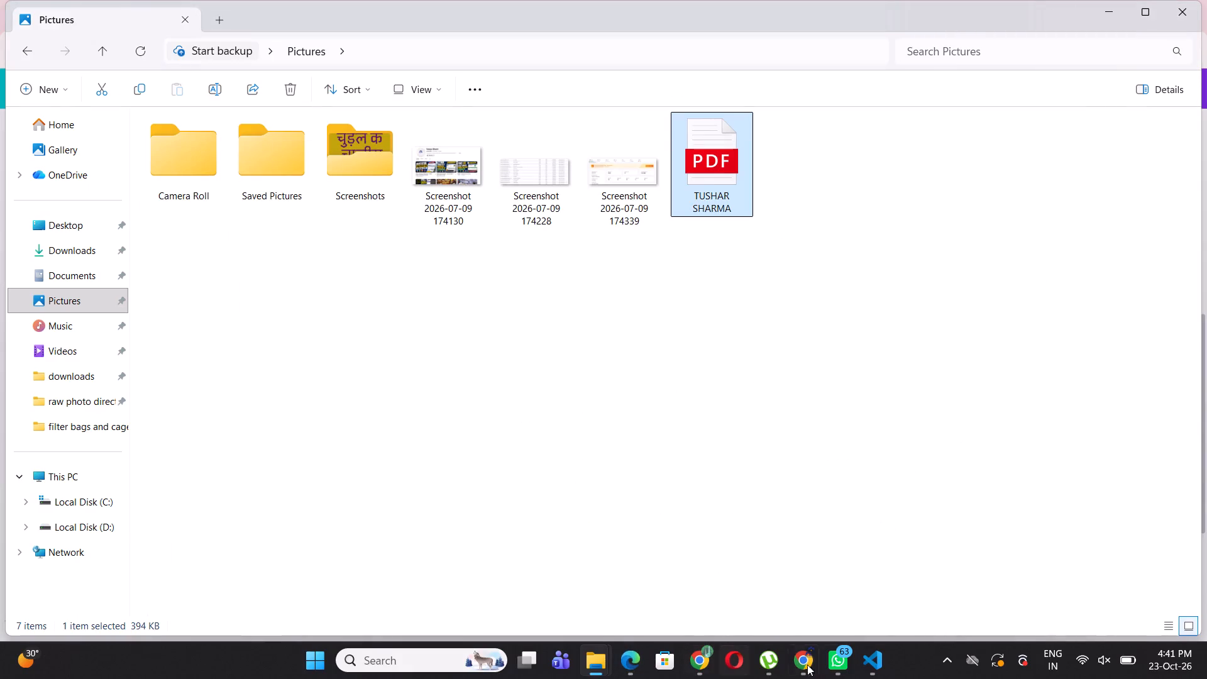
{"action": "left_click", "coordinate": [698, 671]}
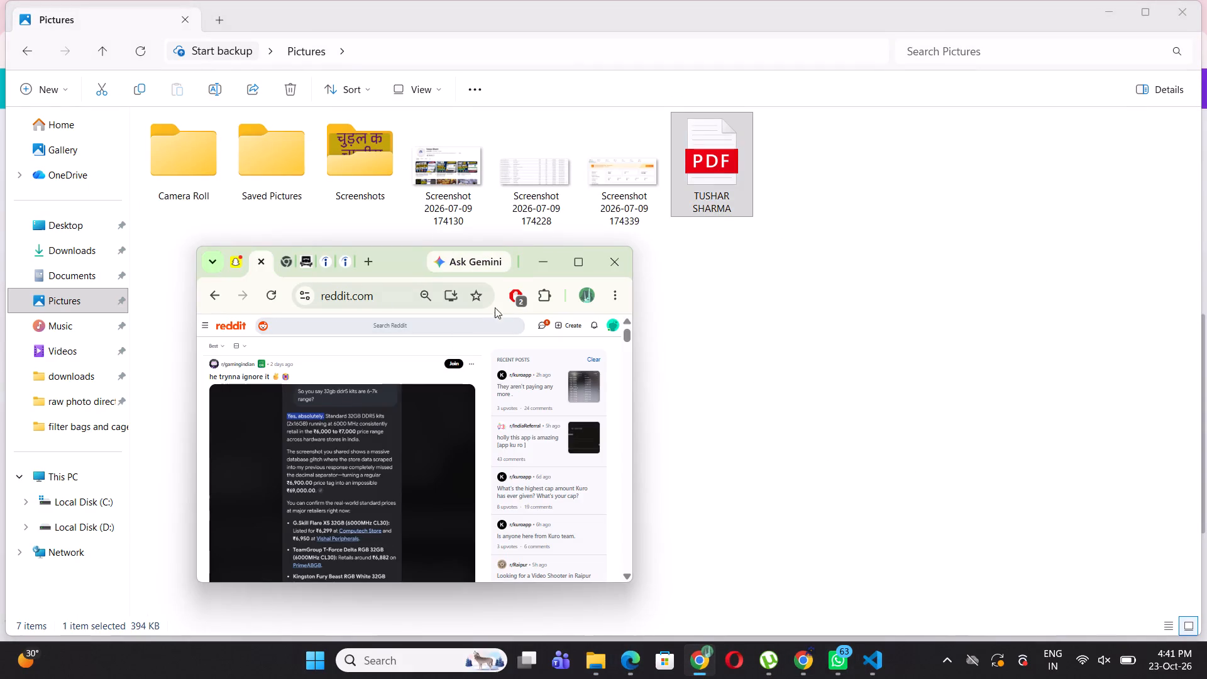
{"action": "left_click", "coordinate": [537, 273]}
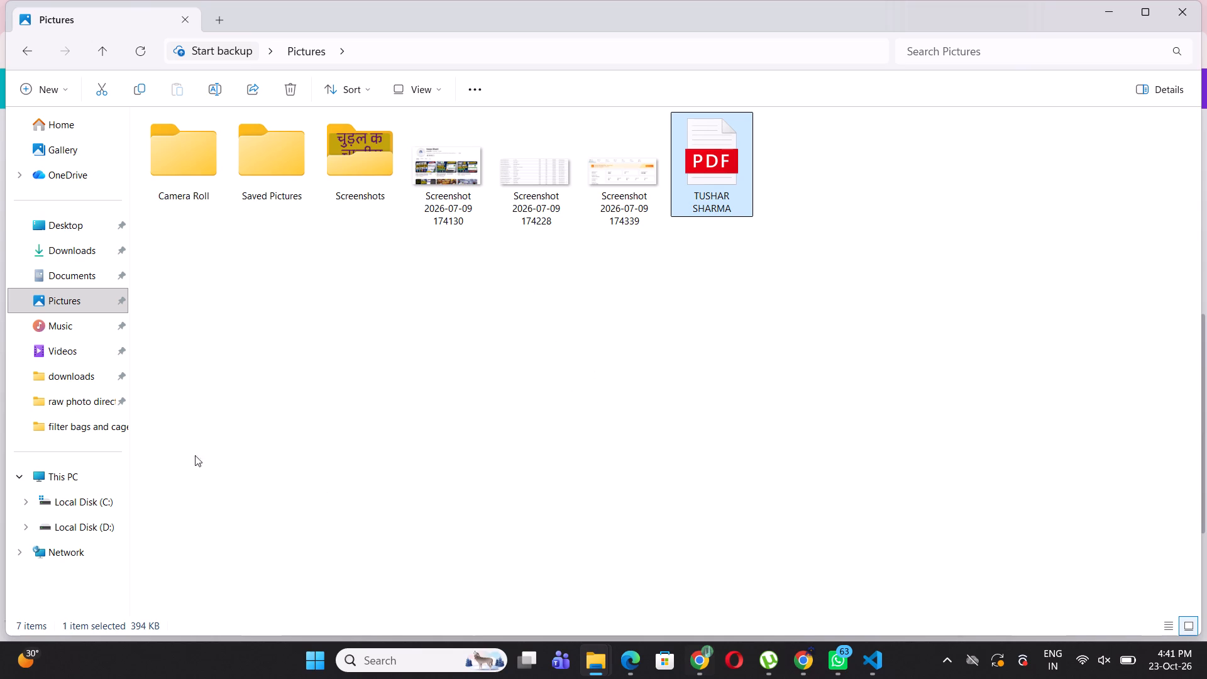
Back in Canva, move the stray "i" ending the first AARMART ECOMMERCE bullet to the start of the second bullet.
{"action": "left_click", "coordinate": [805, 661]}
{"action": "scroll", "coordinate": [674, 360], "scroll_direction": "up", "scroll_amount": 1}
{"action": "left_click", "coordinate": [691, 461]}
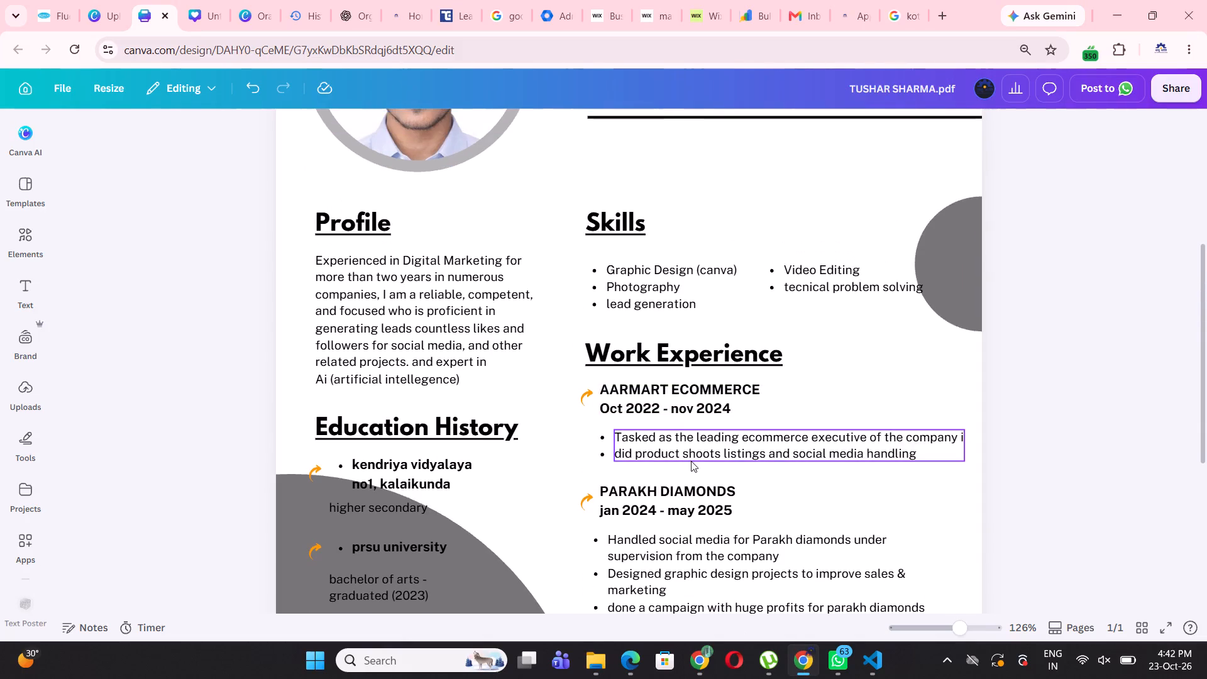
{"action": "left_click", "coordinate": [692, 461]}
{"action": "left_click", "coordinate": [945, 444]}
{"action": "left_click", "coordinate": [959, 438]}
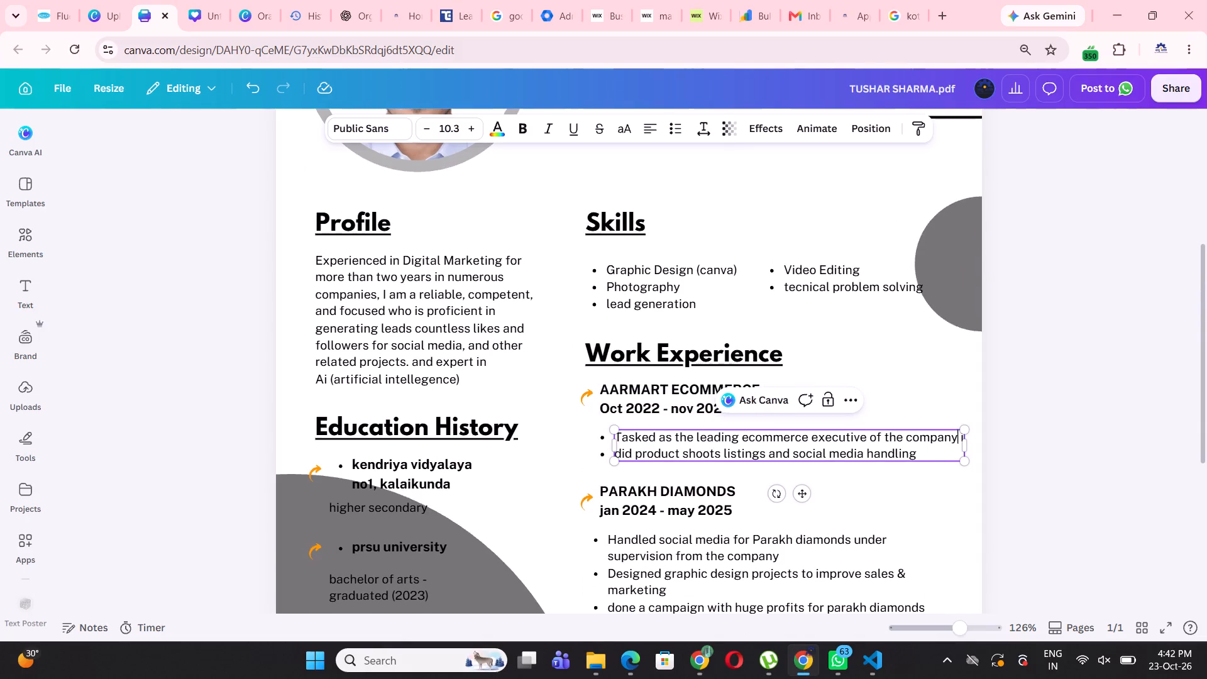
{"action": "key", "text": "Return"}
{"action": "left_click", "coordinate": [1071, 454]}
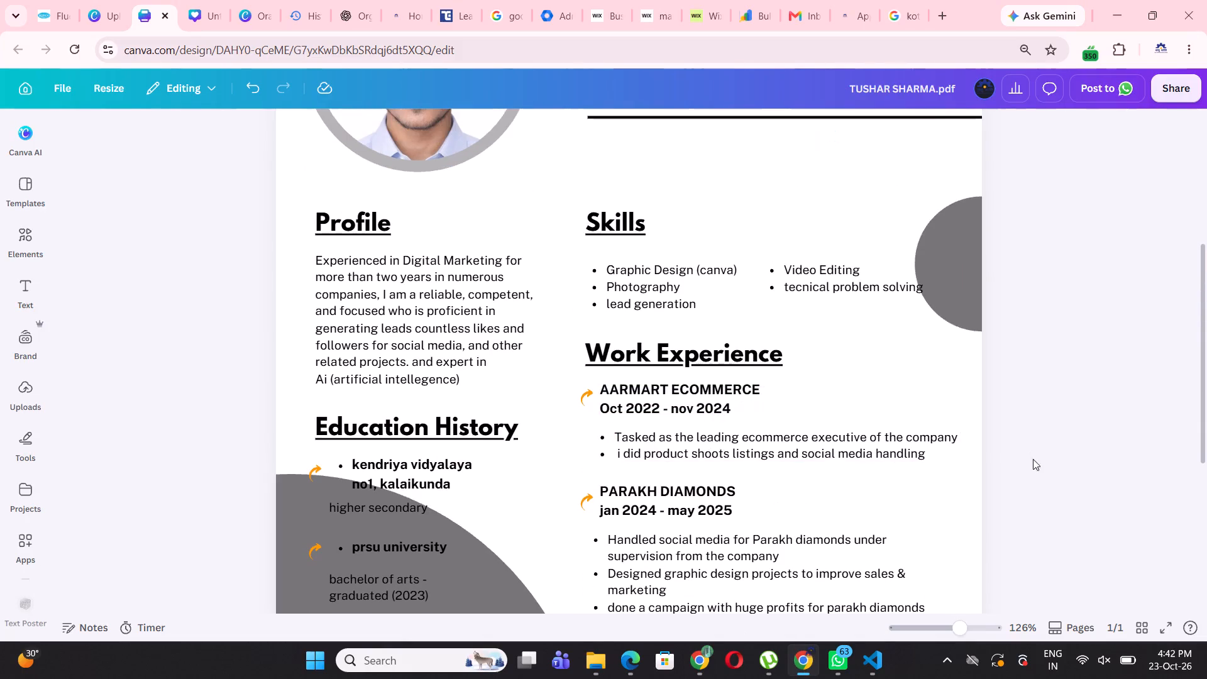
{"action": "left_click", "coordinate": [1046, 424]}
In Work Experience, replace the company name PRITHVI DEVELOPERS with "VAAYU SHANTI SOLUTIONS".
{"action": "scroll", "coordinate": [1046, 424], "scroll_direction": "down", "scroll_amount": 1}
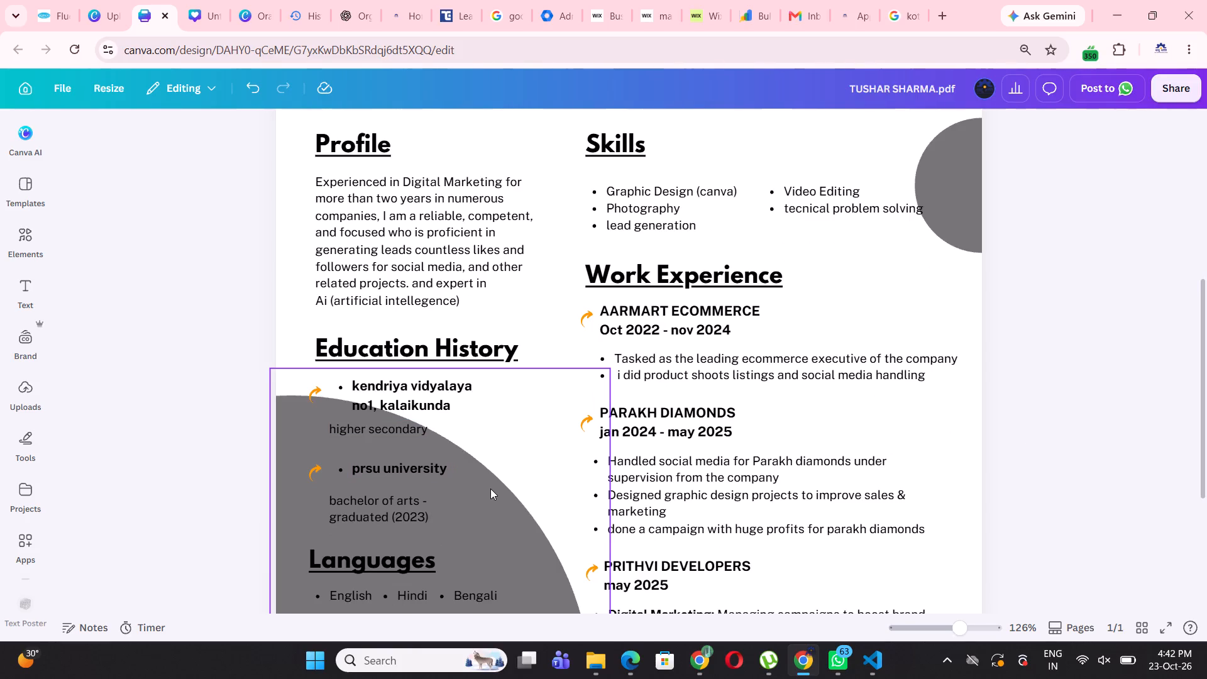
{"action": "left_click", "coordinate": [1177, 412]}
{"action": "scroll", "coordinate": [1160, 417], "scroll_direction": "down", "scroll_amount": 1}
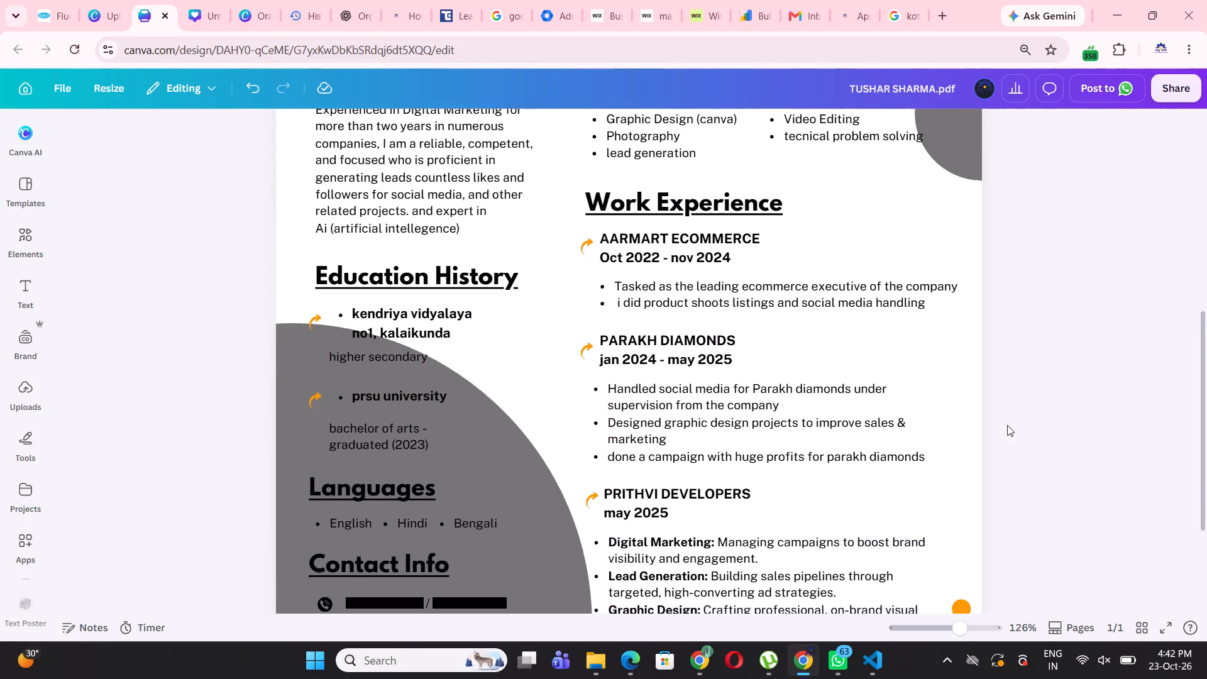
{"action": "scroll", "coordinate": [938, 438], "scroll_direction": "down", "scroll_amount": 1}
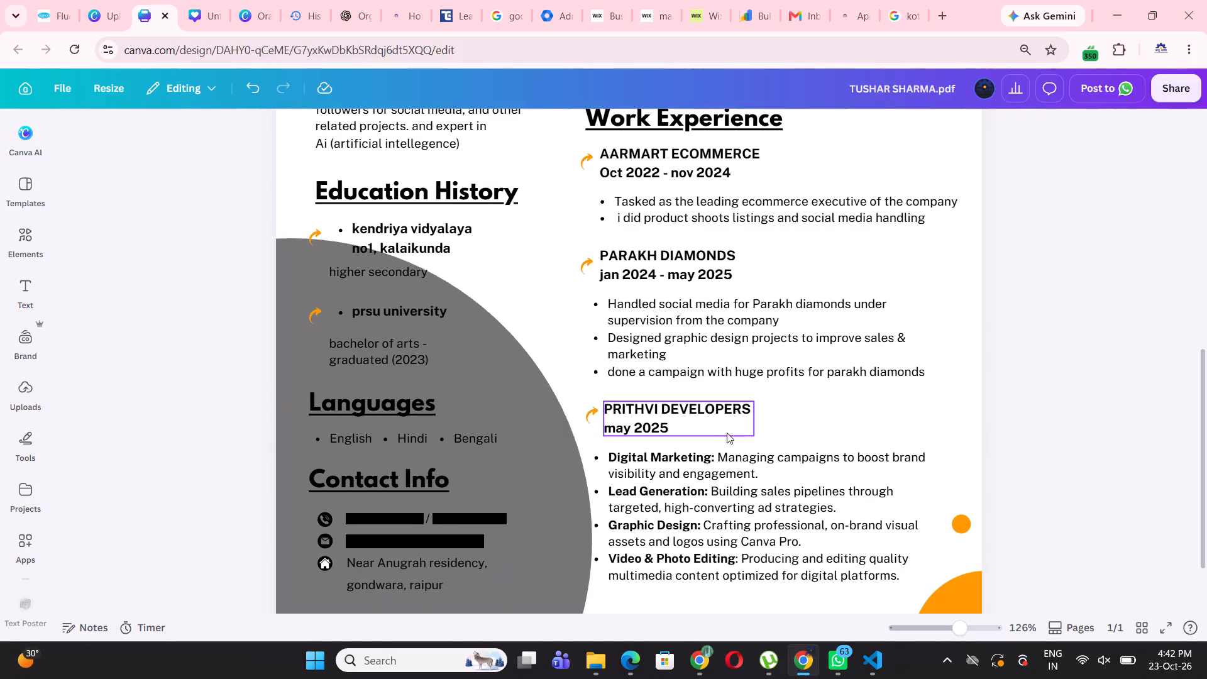
{"action": "double_click", "coordinate": [700, 426]}
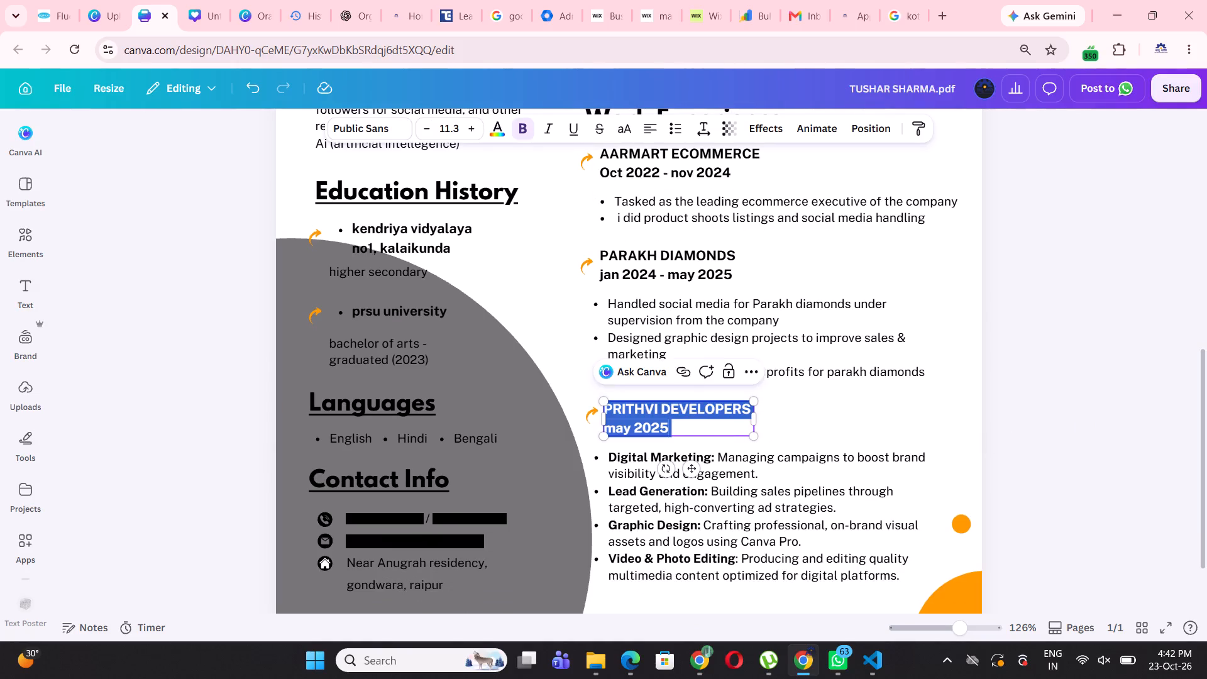
{"action": "left_click", "coordinate": [689, 425]}
{"action": "left_click", "coordinate": [1021, 461]}
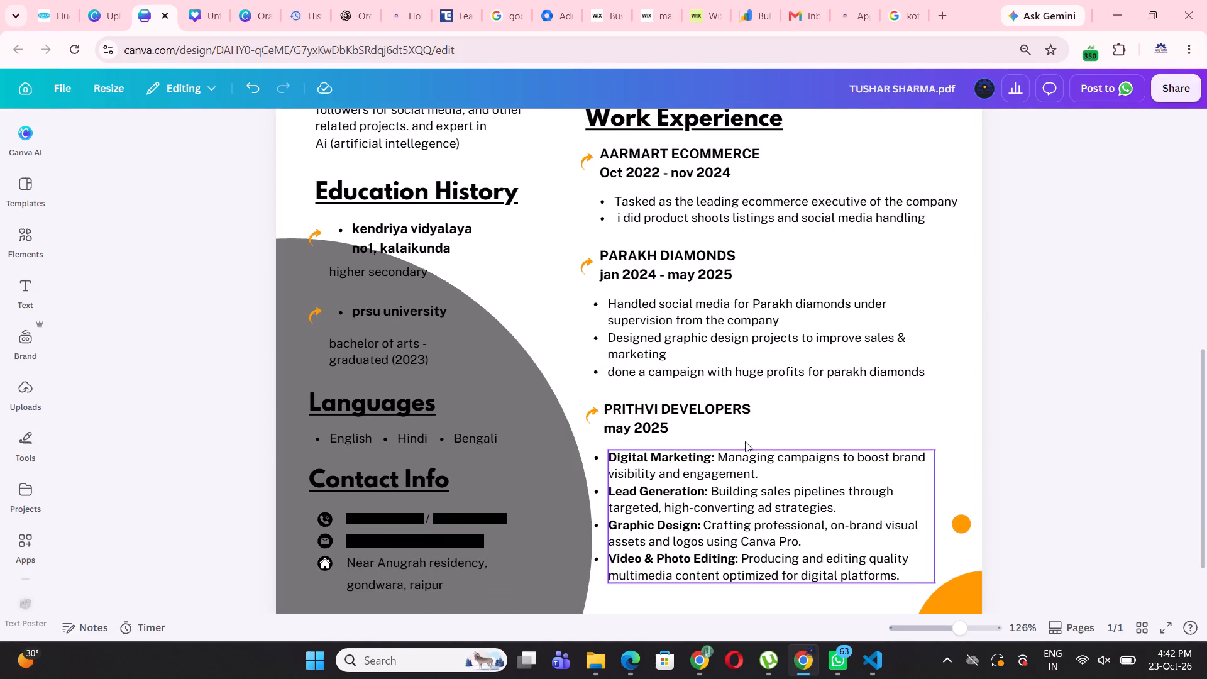
{"action": "left_click", "coordinate": [673, 412]}
{"action": "left_click", "coordinate": [798, 439]}
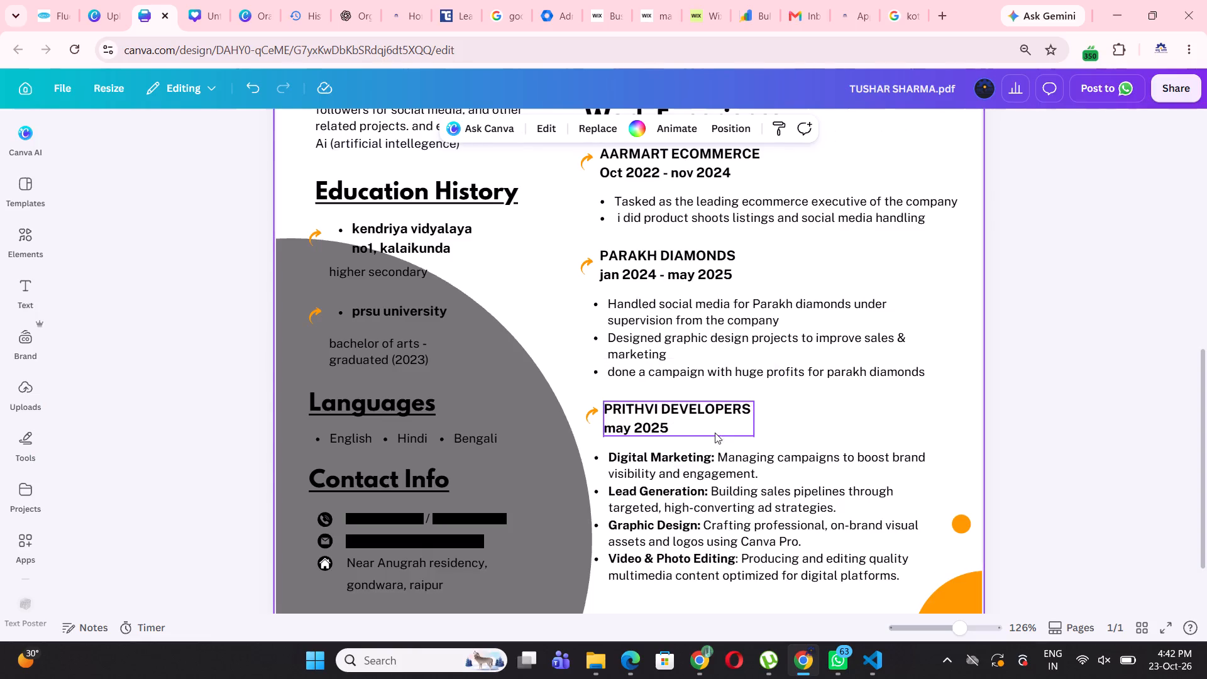
{"action": "left_click", "coordinate": [687, 420]}
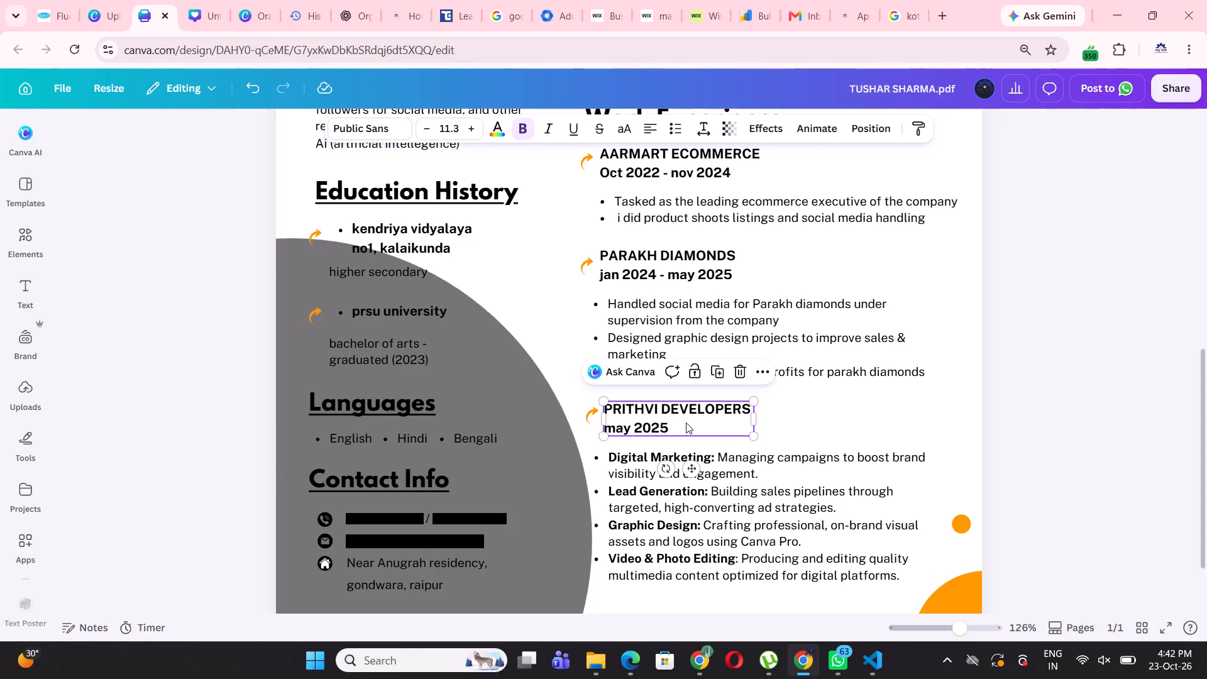
{"action": "left_click", "coordinate": [686, 426]}
{"action": "left_click", "coordinate": [1042, 433]}
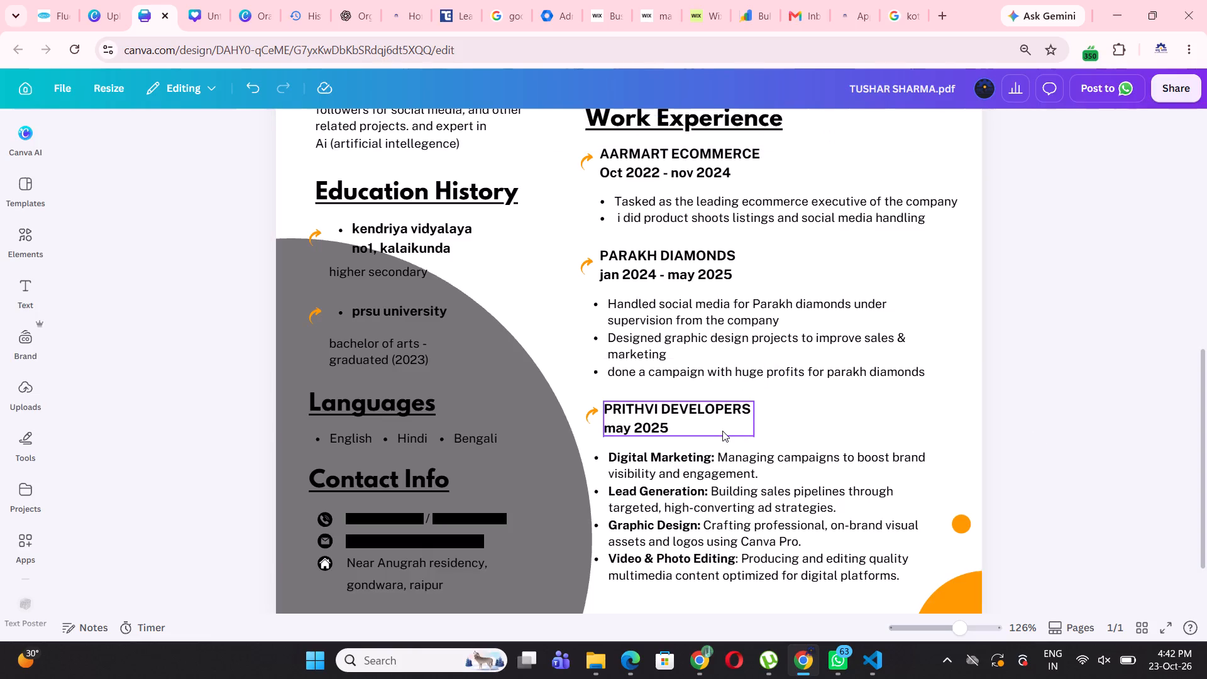
{"action": "left_click", "coordinate": [722, 431]}
{"action": "left_click", "coordinate": [716, 422]}
{"action": "left_click", "coordinate": [720, 412]}
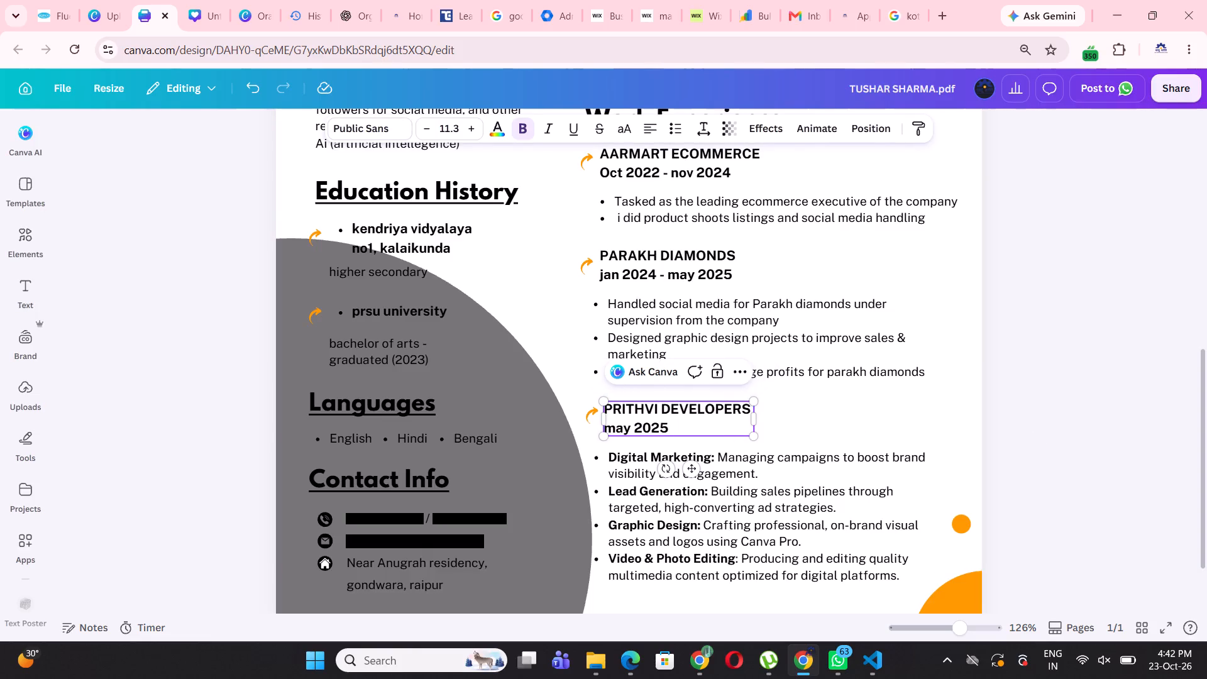
{"action": "left_click_drag", "start_coordinate": [750, 408], "coordinate": [596, 406]}
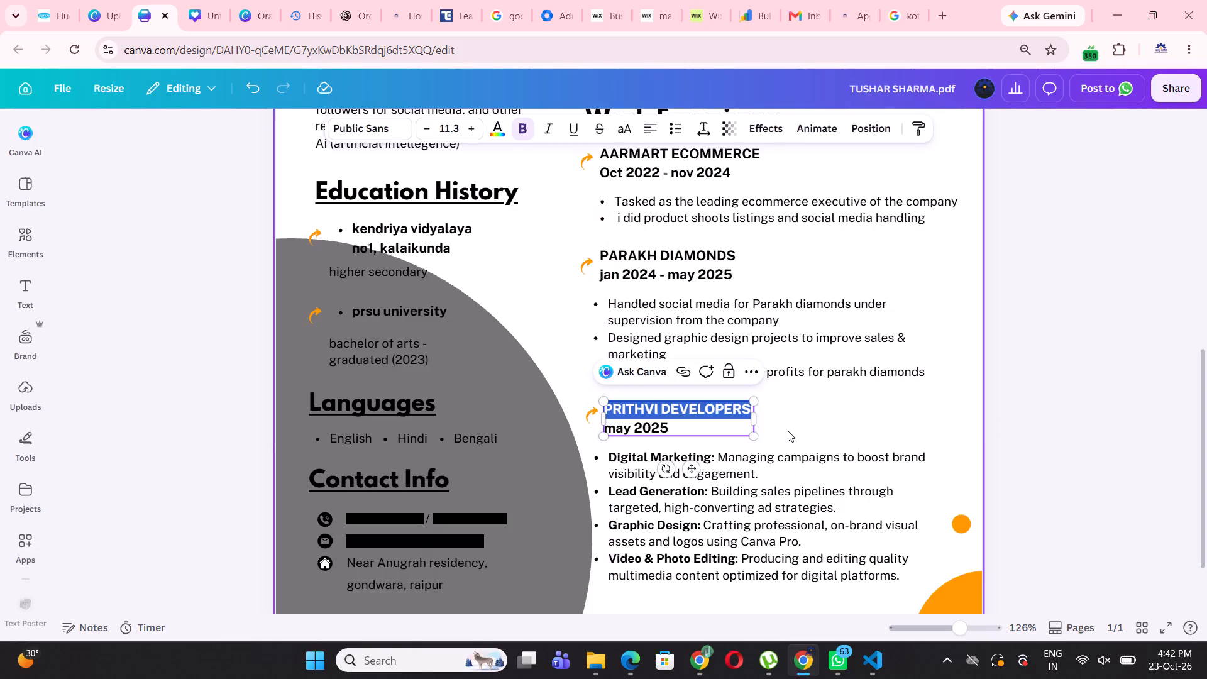
{"action": "key", "text": "BackSpace"}
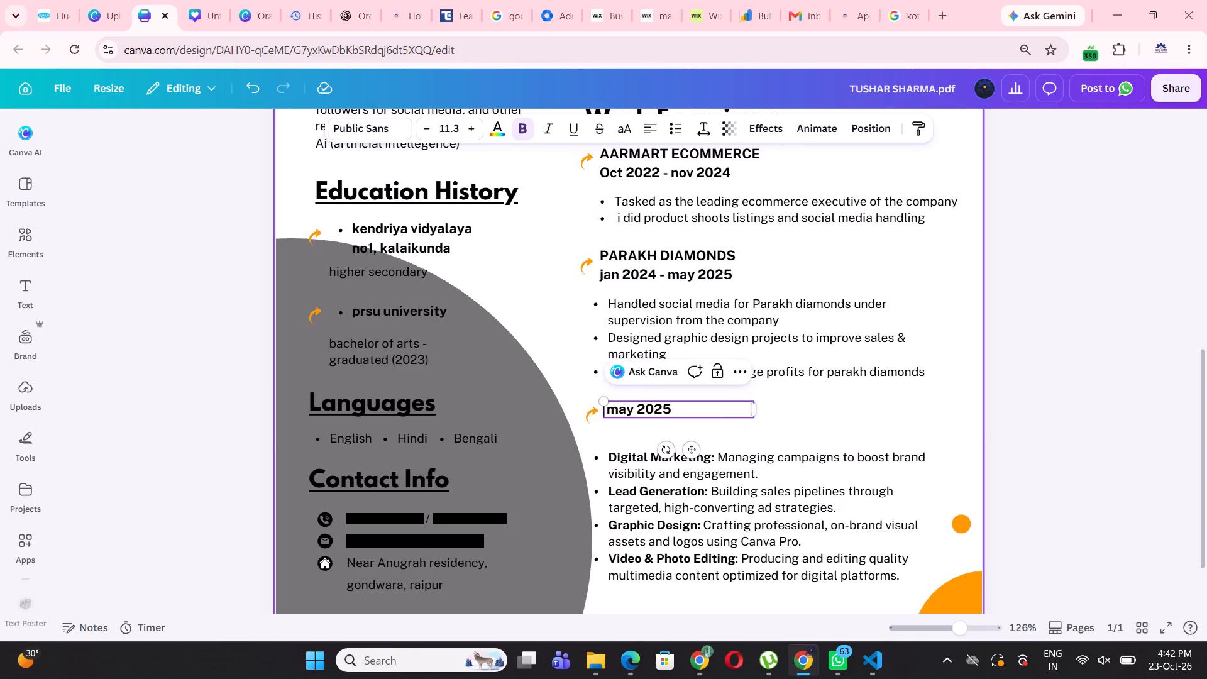
{"action": "type", "text": "VAA"}
{"action": "type", "text": "YU"}
{"action": "key", "text": "space"}
{"action": "type", "text": "SHANTI"}
{"action": "key", "text": "space"}
{"action": "type", "text": "SOLUTIONS"}
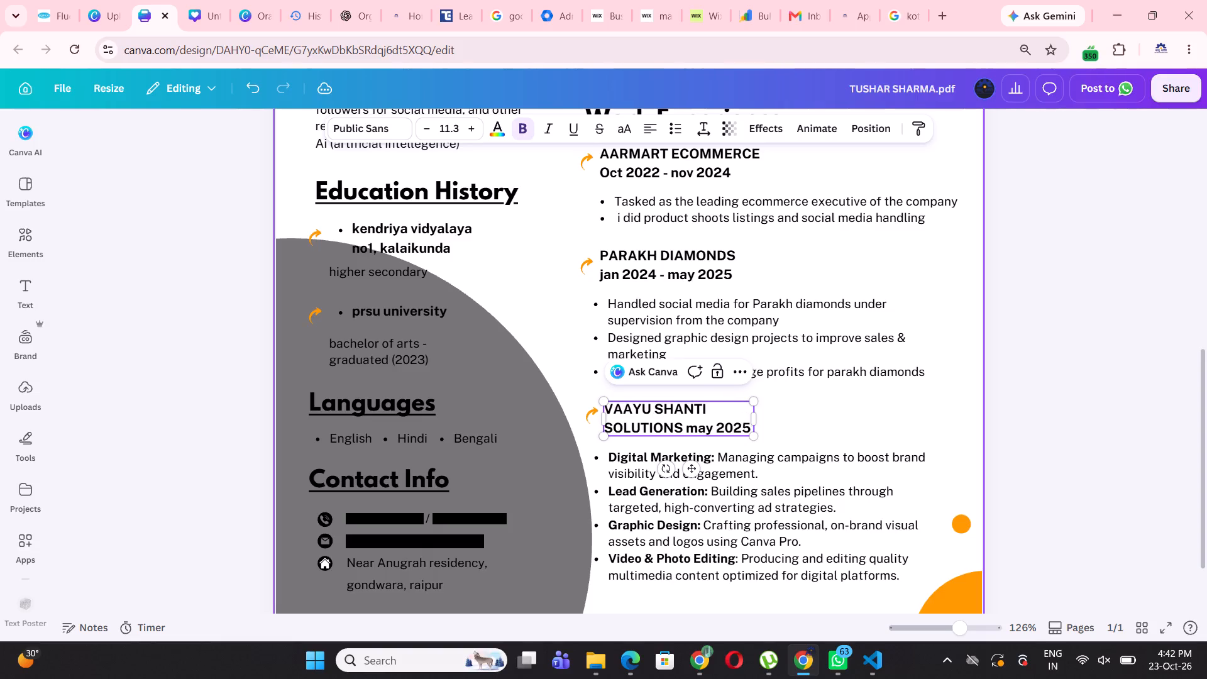
Widen the VAAYU SHANTI SOLUTIONS heading's text box so the company name fits on one line above the date.
{"action": "left_click_drag", "start_coordinate": [755, 417], "coordinate": [791, 420]}
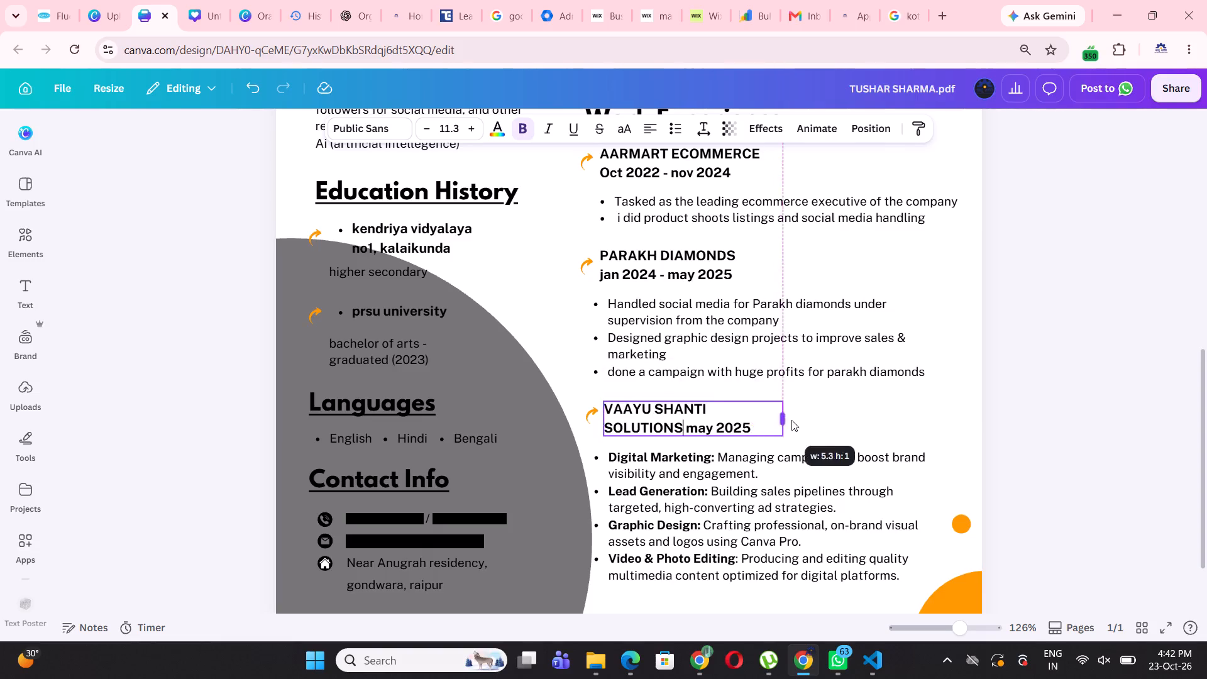
{"action": "left_click_drag", "start_coordinate": [791, 420], "coordinate": [813, 420]}
{"action": "left_click", "coordinate": [998, 414]}
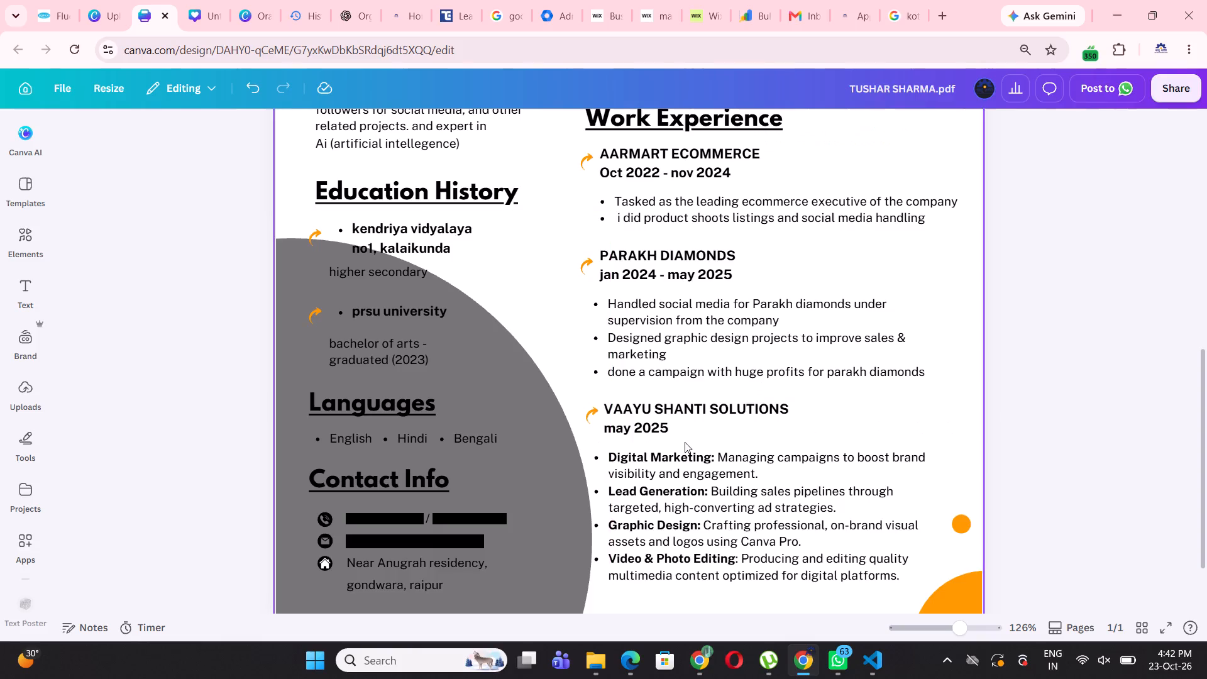
Replace the date under VAAYU SHANTI SOLUTIONS with "Currently working" on its own line.
{"action": "double_click", "coordinate": [684, 434]}
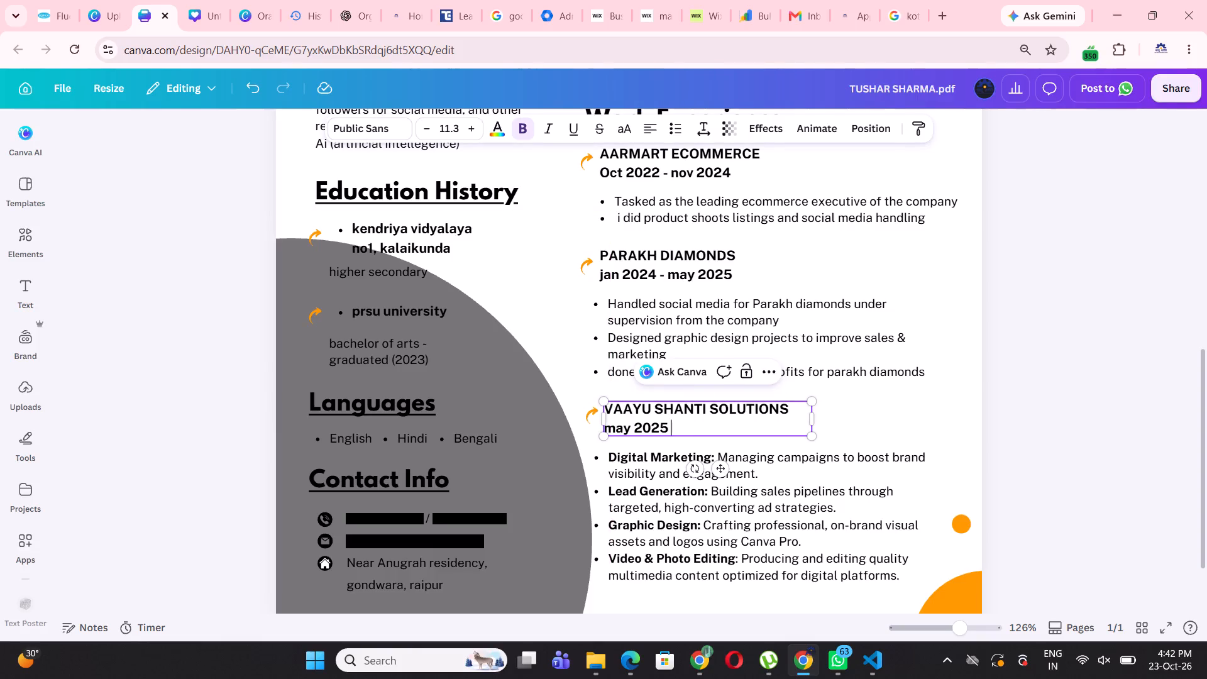
{"action": "key", "text": "BackSpace"}
{"action": "key", "text": "BackSpace"}
{"action": "key", "text": "BackSpace"}
{"action": "key", "text": "BackSpace"}
{"action": "key", "text": "BackSpace"}
{"action": "key", "text": "BackSpace"}
{"action": "key", "text": "BackSpace"}
{"action": "key", "text": "BackSpace"}
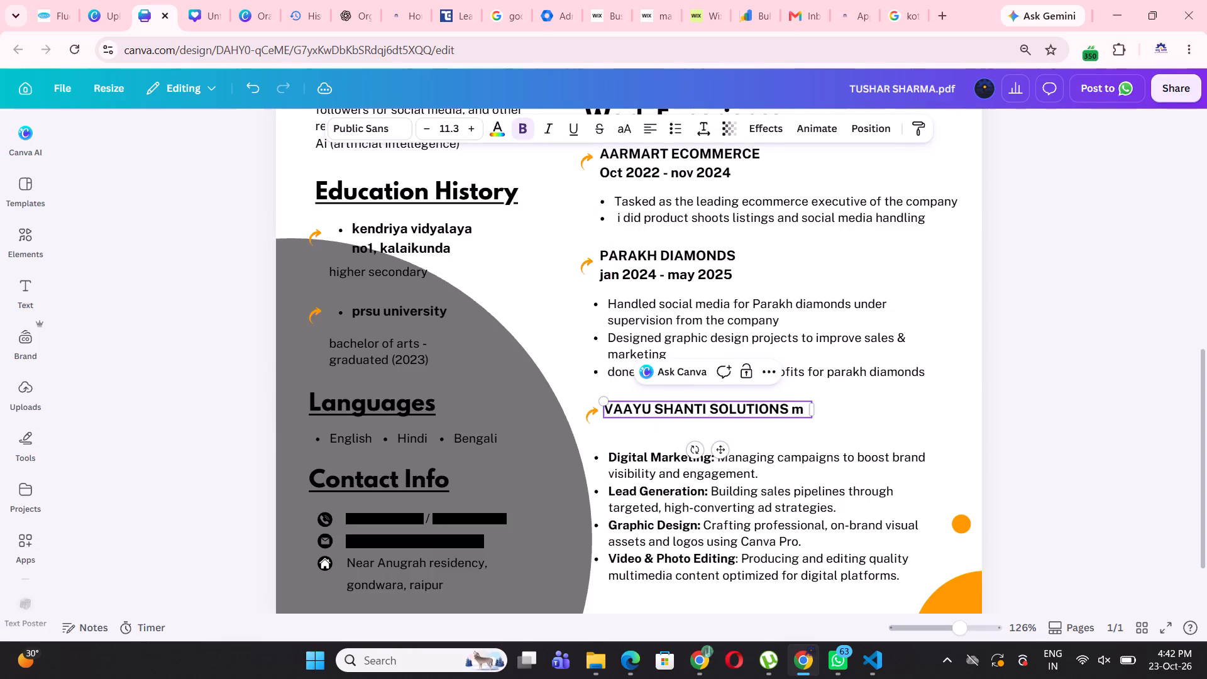
{"action": "key", "text": "BackSpace"}
{"action": "key", "text": "Return"}
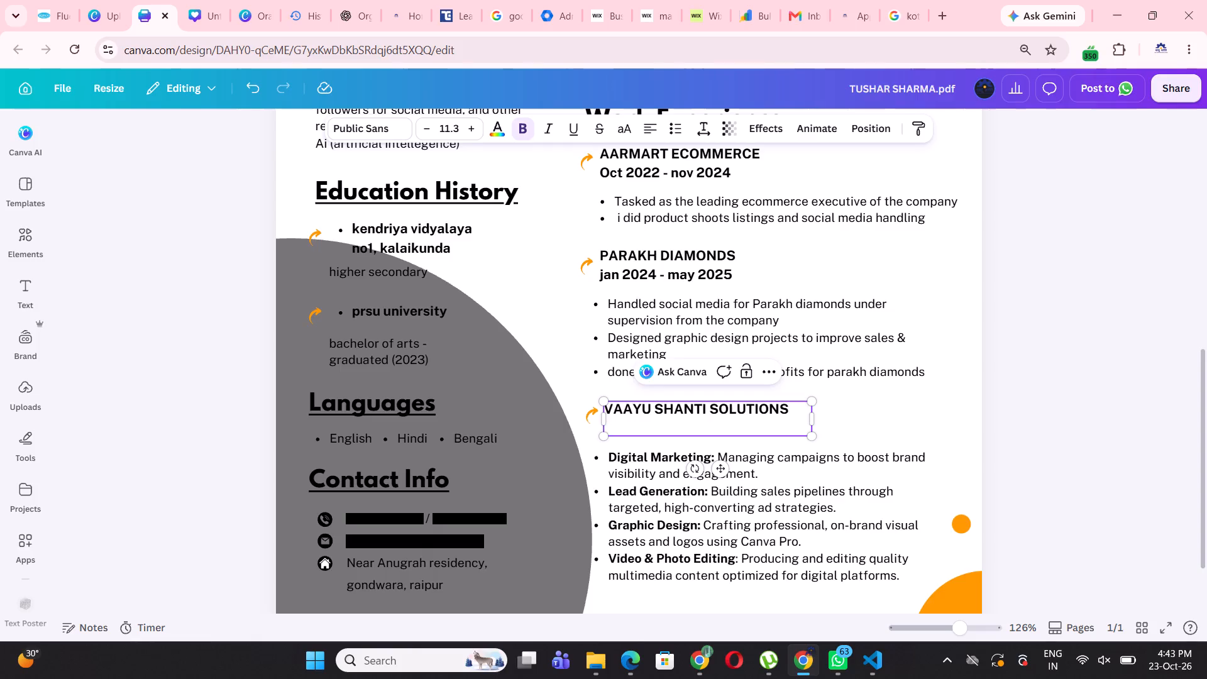
{"action": "type", "text": "curre"}
{"action": "key", "text": "BackSpace"}
{"action": "key", "text": "BackSpace"}
{"action": "key", "text": "BackSpace"}
{"action": "key", "text": "BackSpace"}
{"action": "key", "text": "BackSpace"}
{"action": "type", "text": "CURR"}
{"action": "type", "text": "ET"}
{"action": "key", "text": "BackSpace"}
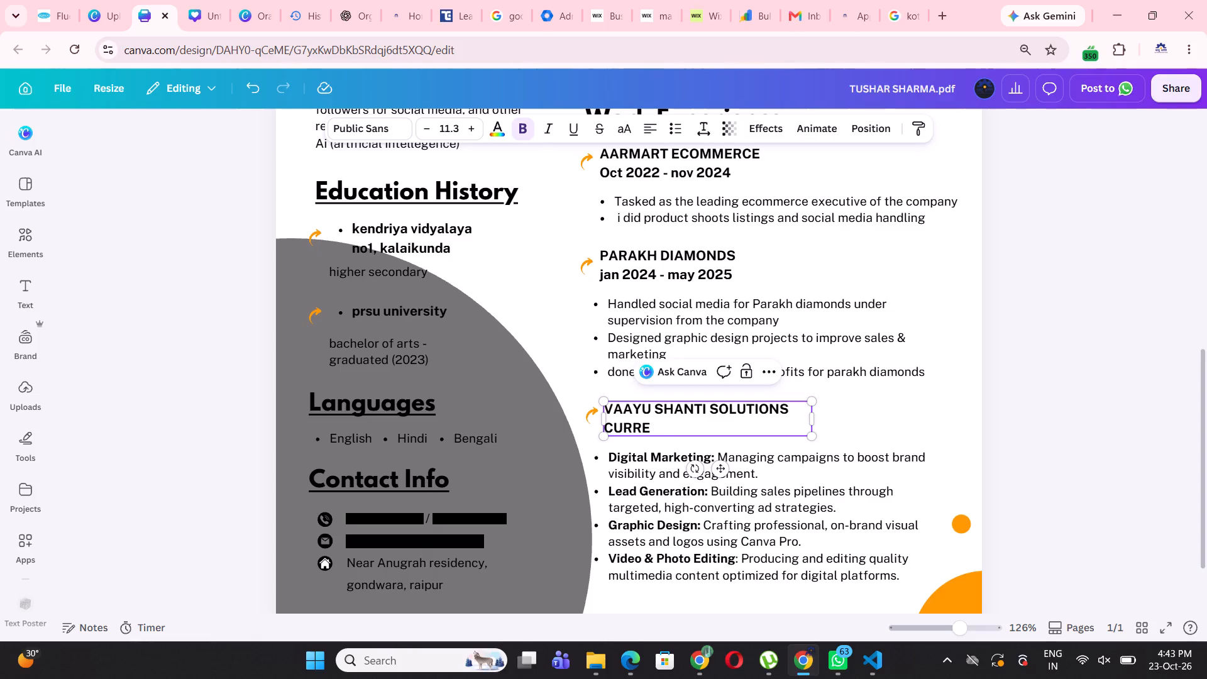
{"action": "key", "text": "BackSpace"}
{"action": "key", "text": "BackSpace"}
{"action": "key", "text": "BackSpace"}
{"action": "key", "text": "BackSpace"}
{"action": "key", "text": "BackSpace"}
{"action": "type", "text": "CURRE"}
{"action": "key", "text": "BackSpace"}
{"action": "key", "text": "BackSpace"}
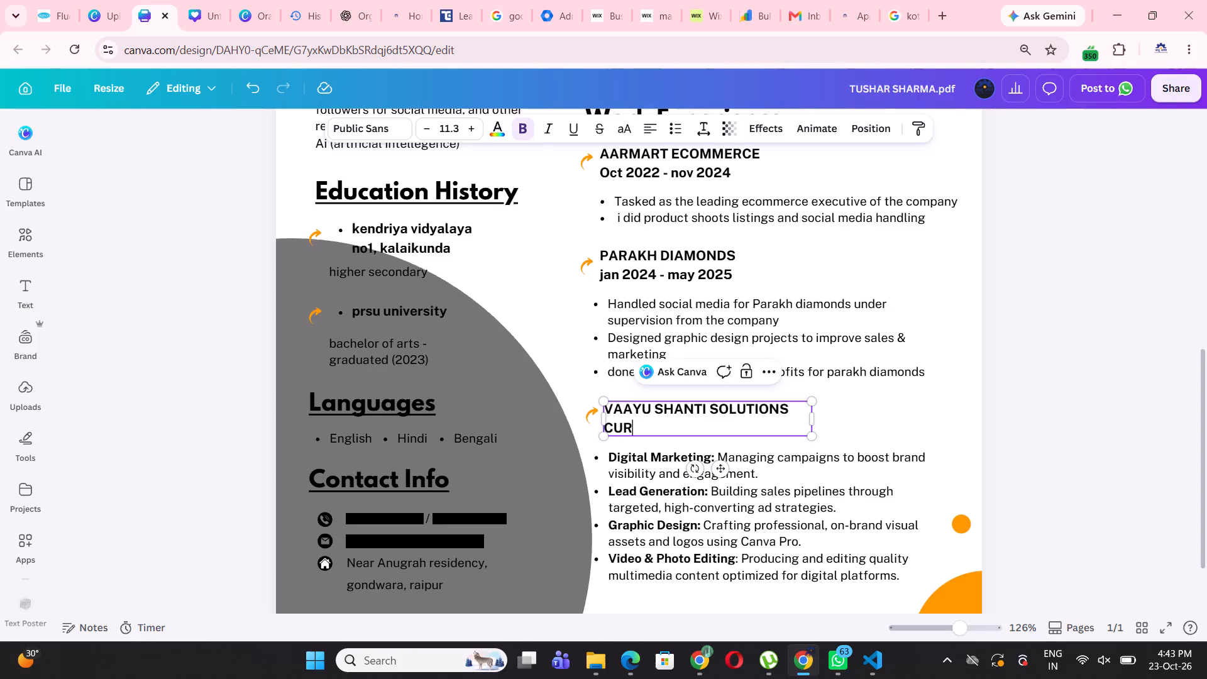
{"action": "key", "text": "BackSpace"}
{"action": "key", "text": "BackSpace"}
{"action": "type", "text": "urrently working"}
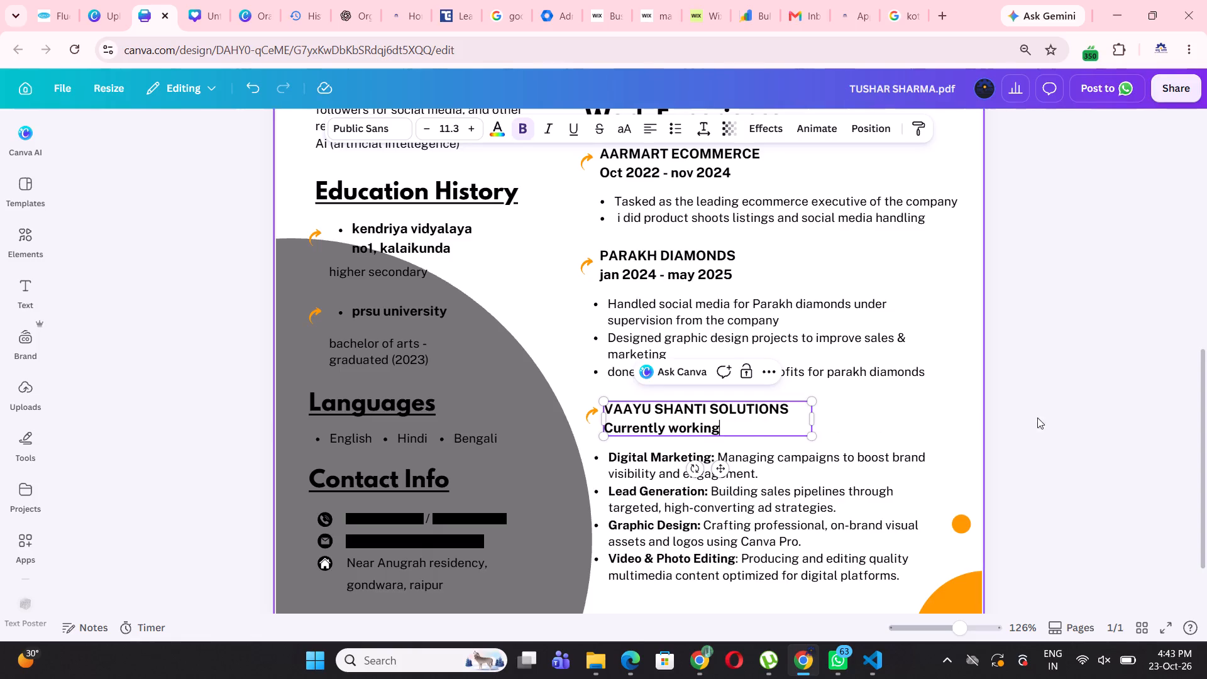
{"action": "left_click", "coordinate": [1162, 417]}
Add a new line reading "Branding" below the Video & Photo Editing bullet under VAAYU SHANTI SOLUTIONS.
{"action": "left_click", "coordinate": [774, 479]}
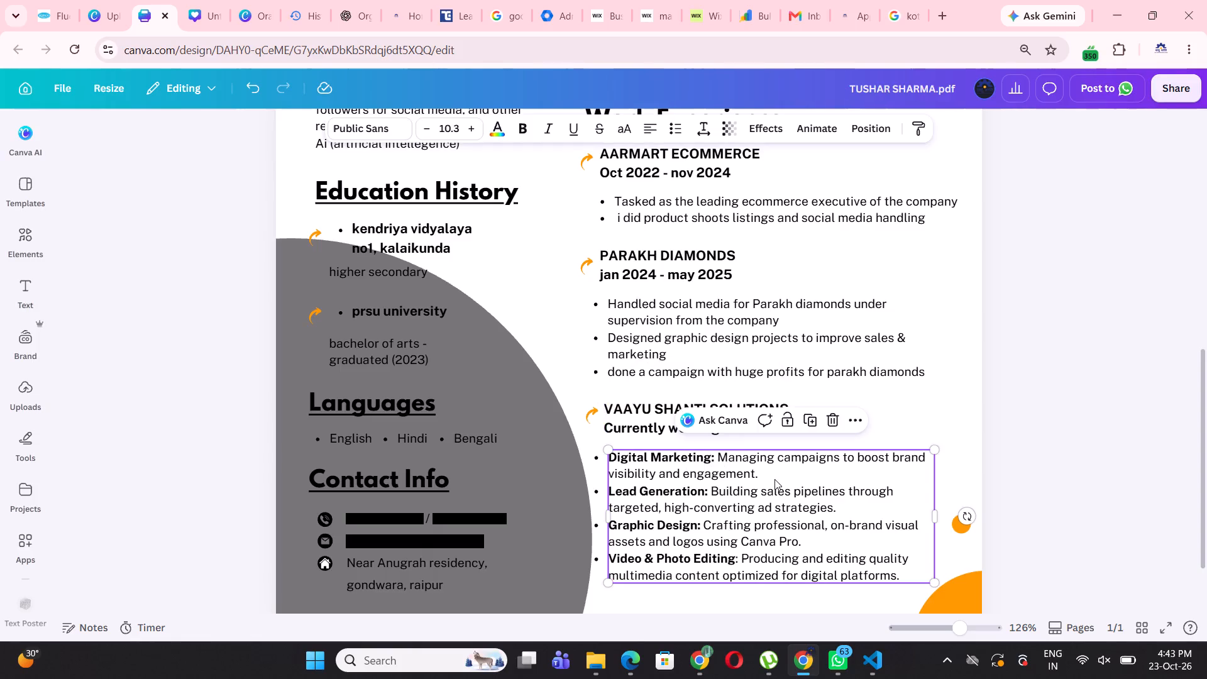
{"action": "scroll", "coordinate": [938, 480], "scroll_direction": "down", "scroll_amount": 2}
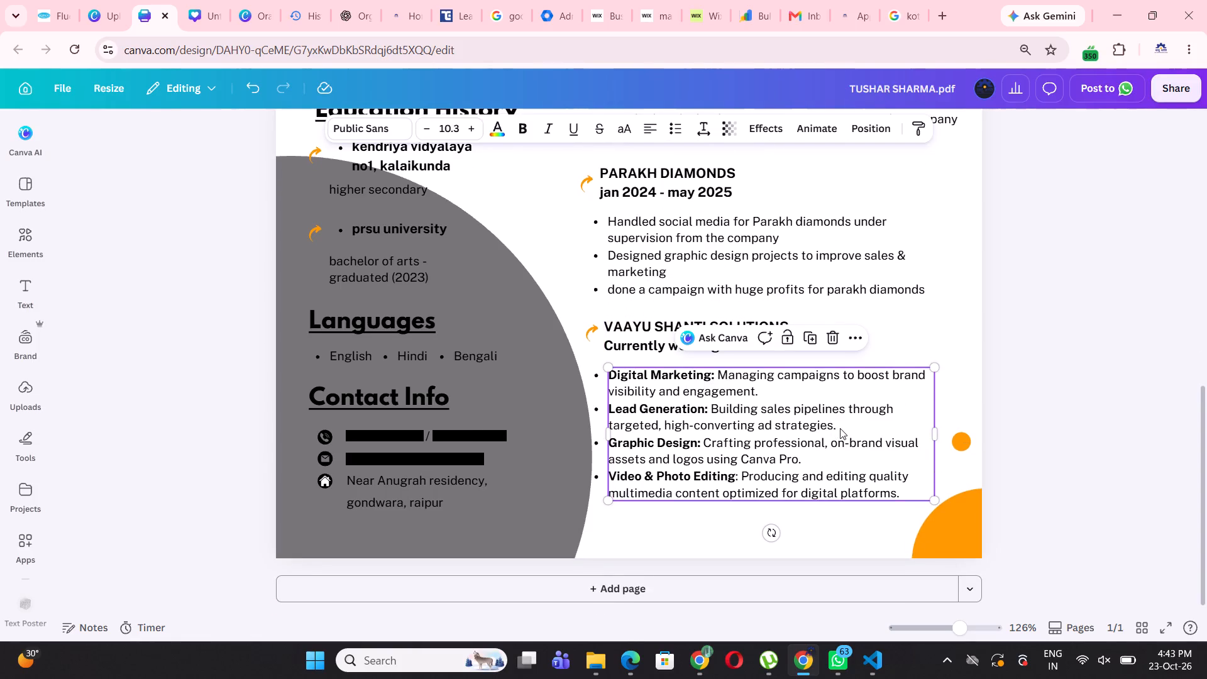
{"action": "left_click", "coordinate": [733, 446]}
{"action": "left_click", "coordinate": [897, 464]}
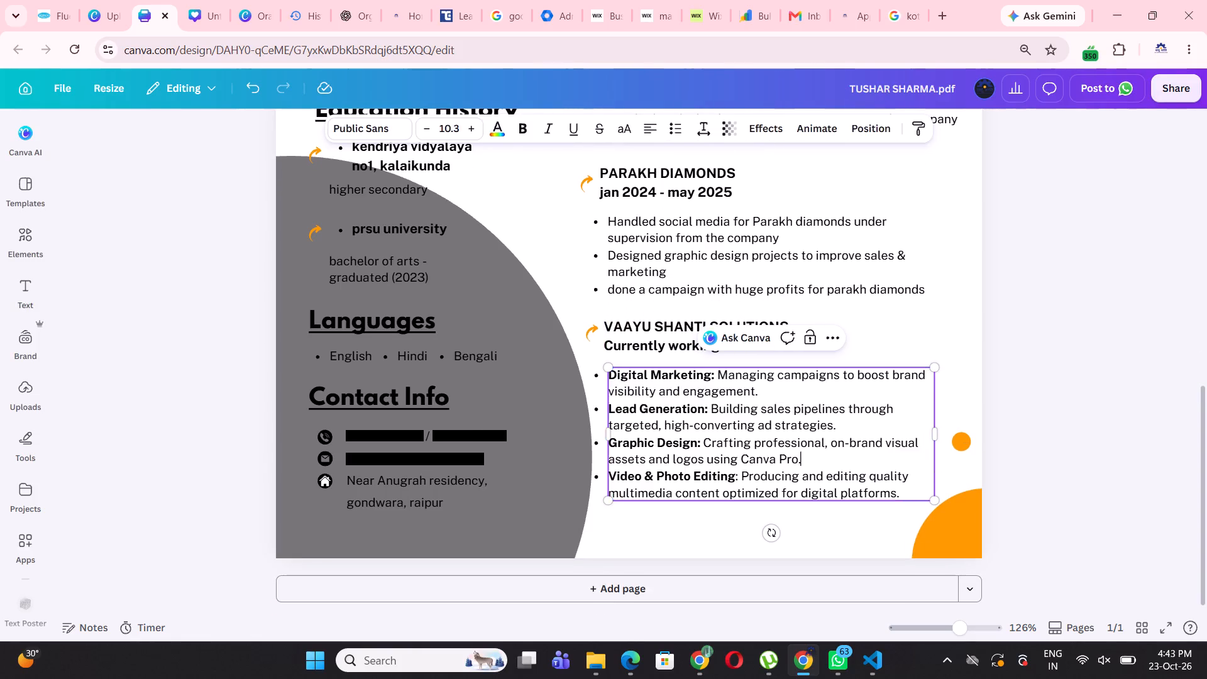
{"action": "left_click", "coordinate": [917, 483]}
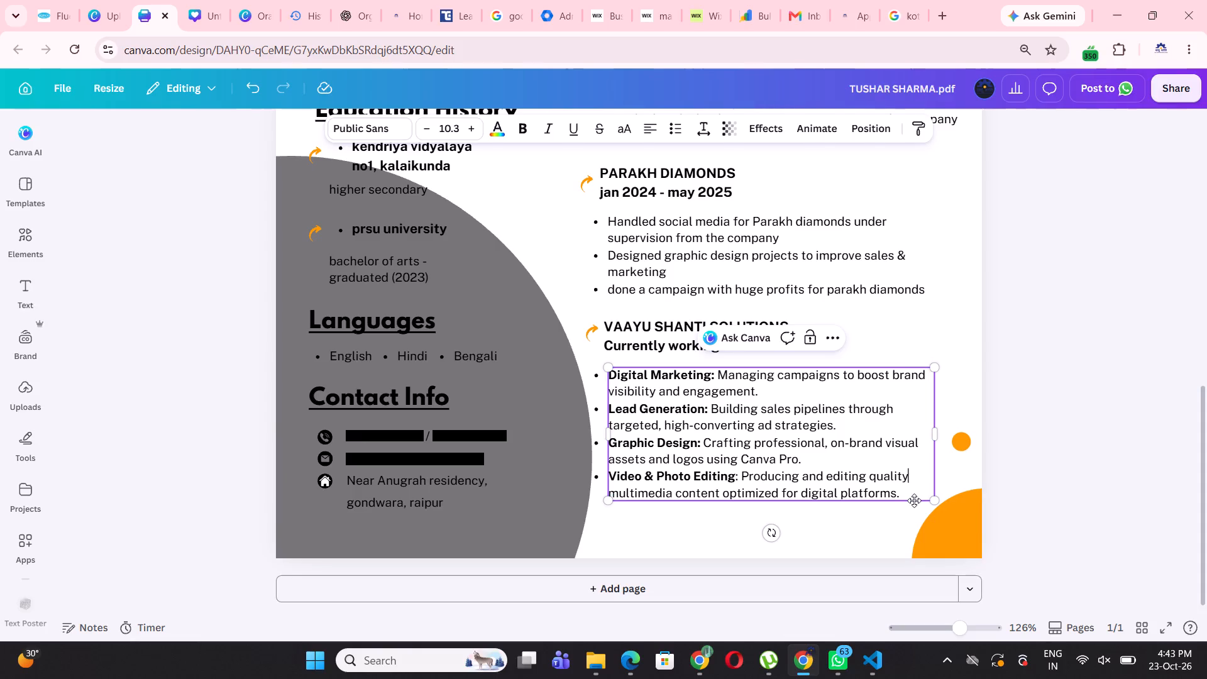
{"action": "left_click", "coordinate": [914, 500]}
{"action": "left_click", "coordinate": [891, 491]}
{"action": "left_click", "coordinate": [901, 490]}
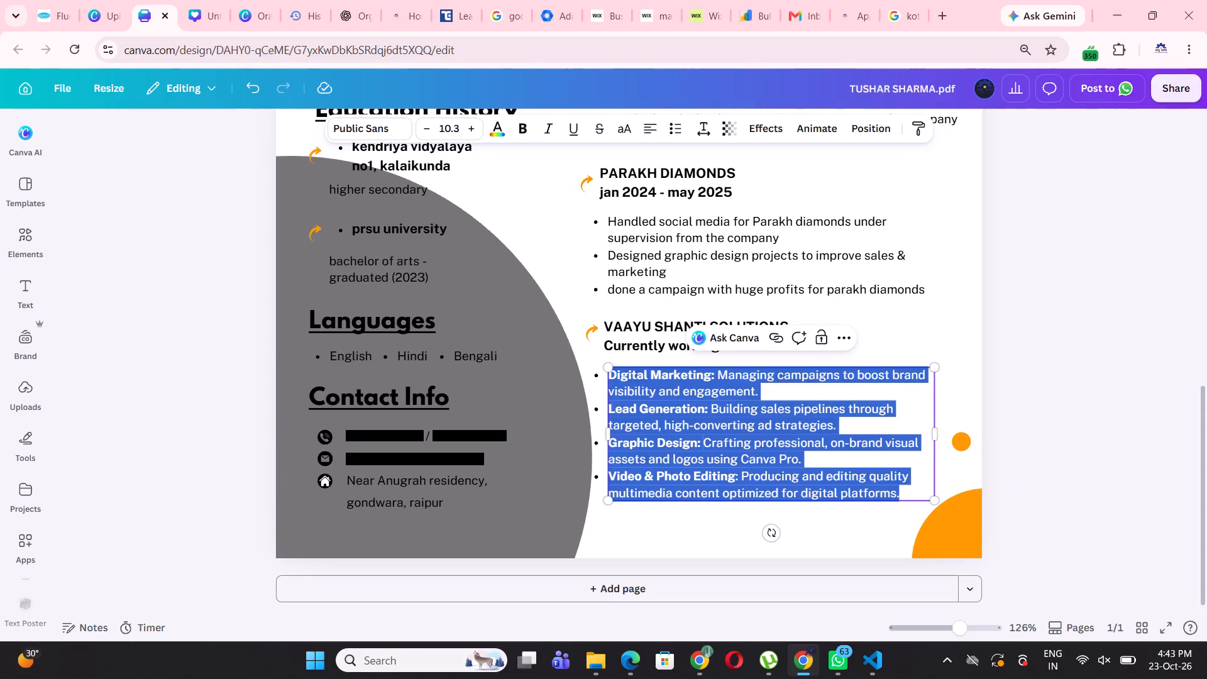
{"action": "left_click", "coordinate": [901, 490]}
{"action": "key", "text": "Return"}
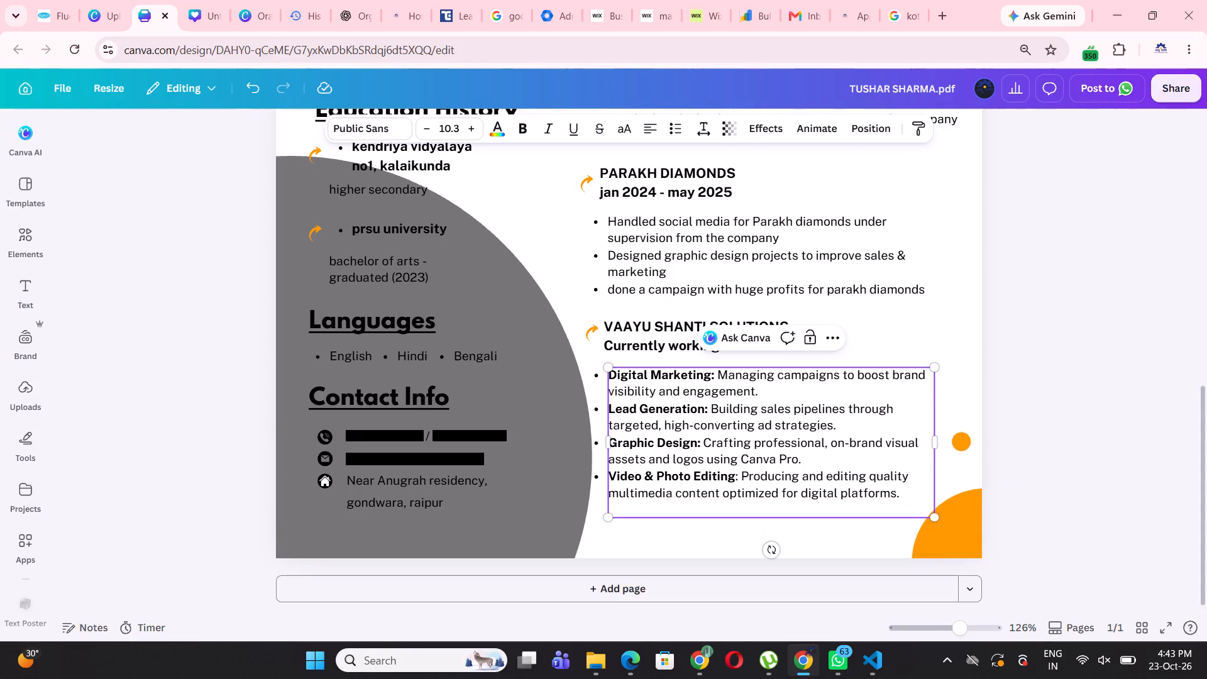
{"action": "key", "text": "b"}
{"action": "key", "text": "BackSpace"}
{"action": "type", "text": "BR"}
{"action": "key", "text": "BackSpace"}
{"action": "type", "text": "aranding"}
{"action": "key", "text": "space"}
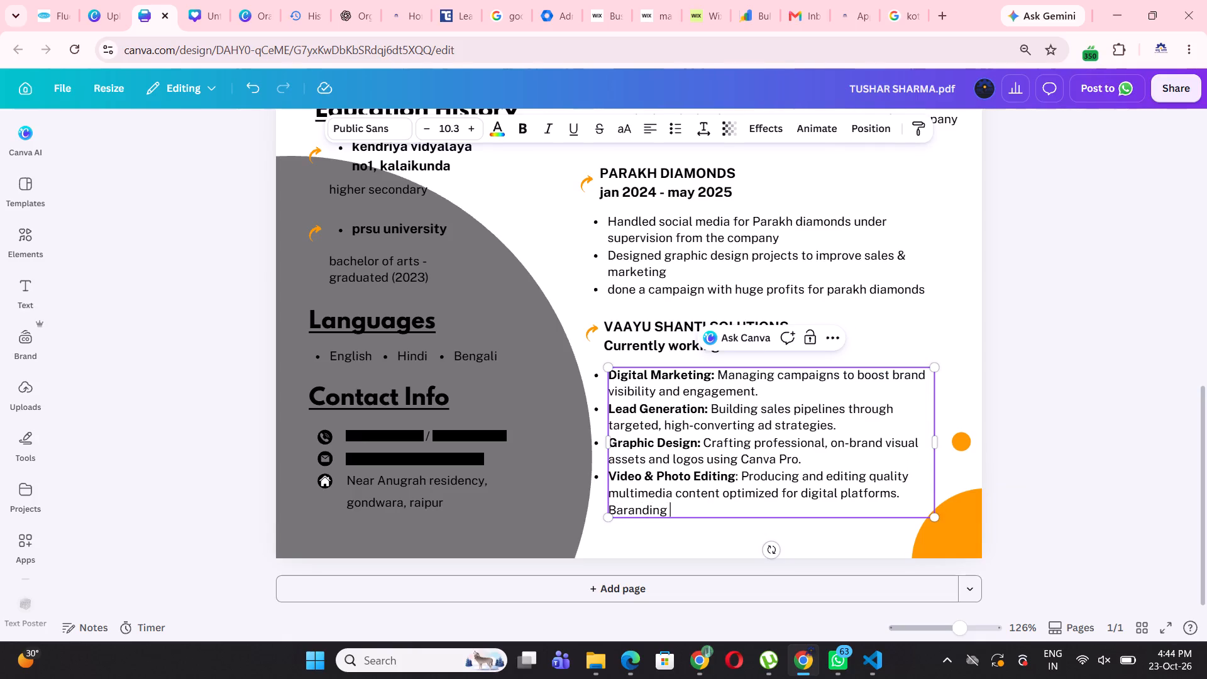
{"action": "left_click_drag", "start_coordinate": [673, 507], "coordinate": [617, 511]}
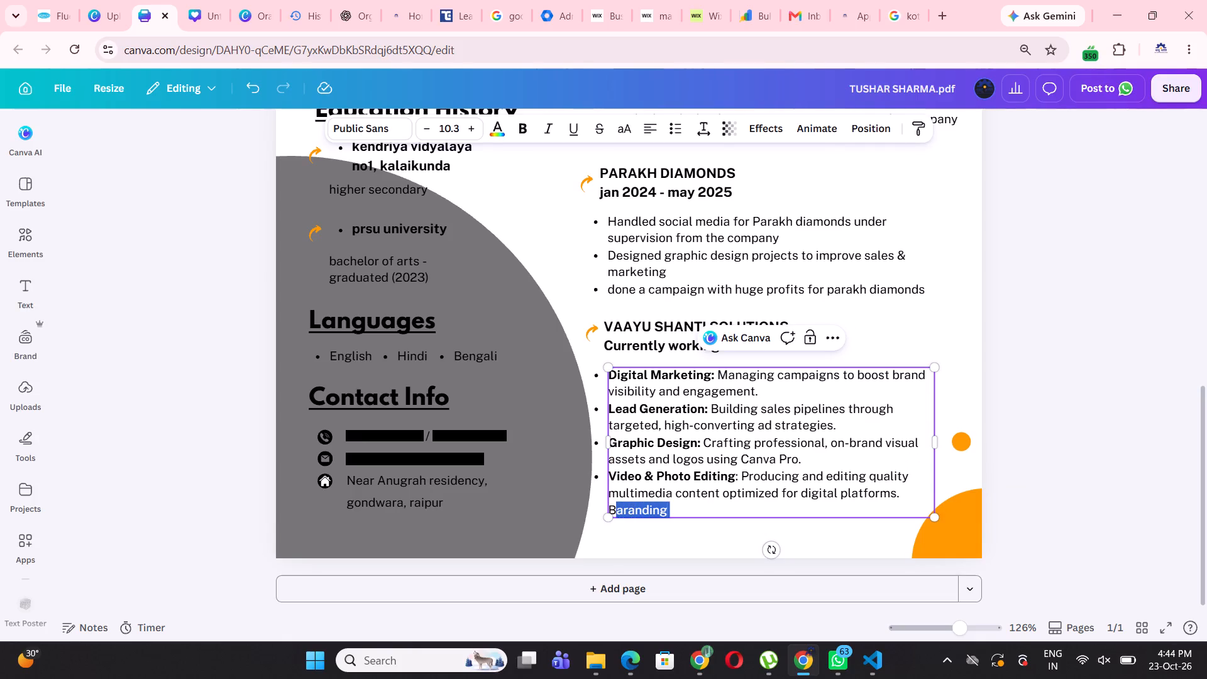
{"action": "left_click_drag", "start_coordinate": [617, 511], "coordinate": [611, 510]}
{"action": "left_click", "coordinate": [646, 512]}
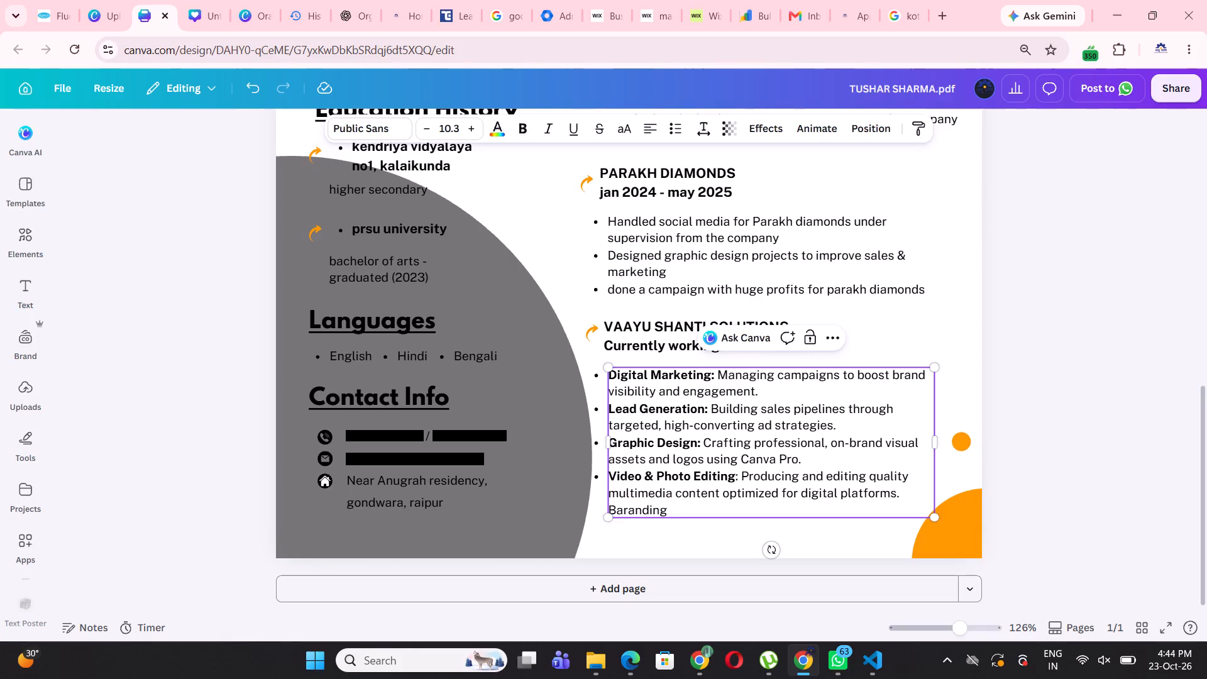
{"action": "left_click", "coordinate": [623, 511]}
{"action": "key", "text": "BackSpace"}
Make the word "Branding" on the last line of the VAAYU SHANTI SOLUTIONS description bold.
{"action": "left_click_drag", "start_coordinate": [662, 512], "coordinate": [609, 511]}
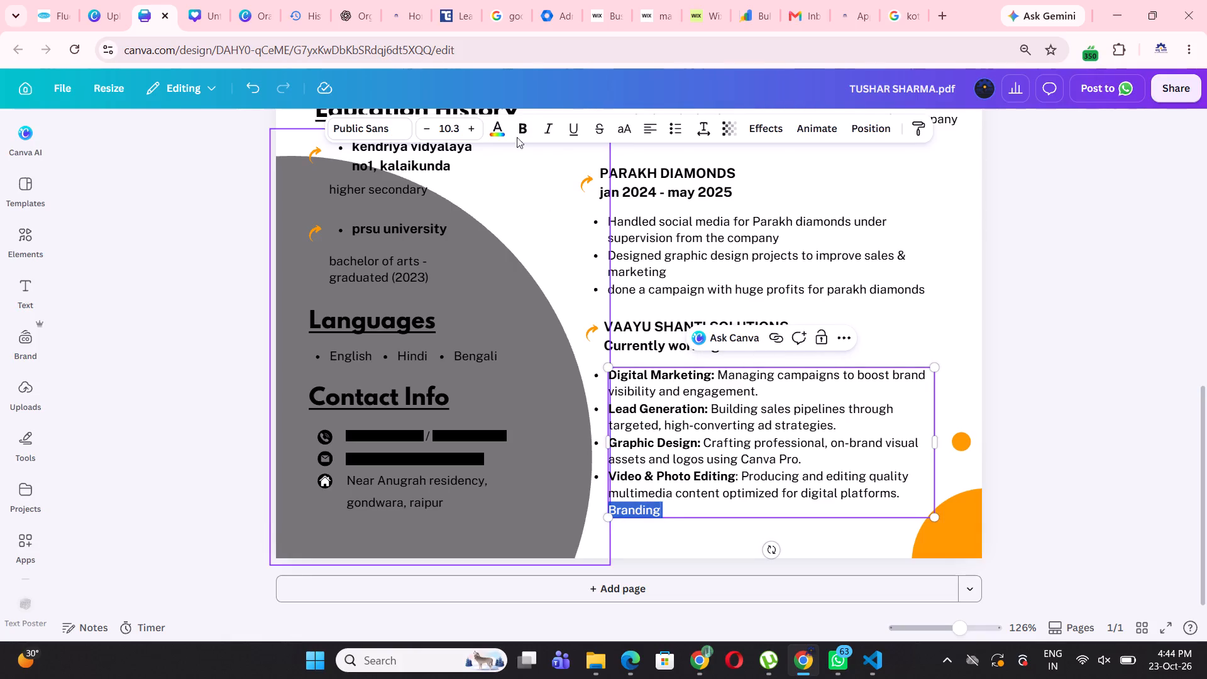
{"action": "left_click", "coordinate": [514, 130]}
{"action": "left_click", "coordinate": [1177, 439]}
{"action": "left_click", "coordinate": [712, 508]}
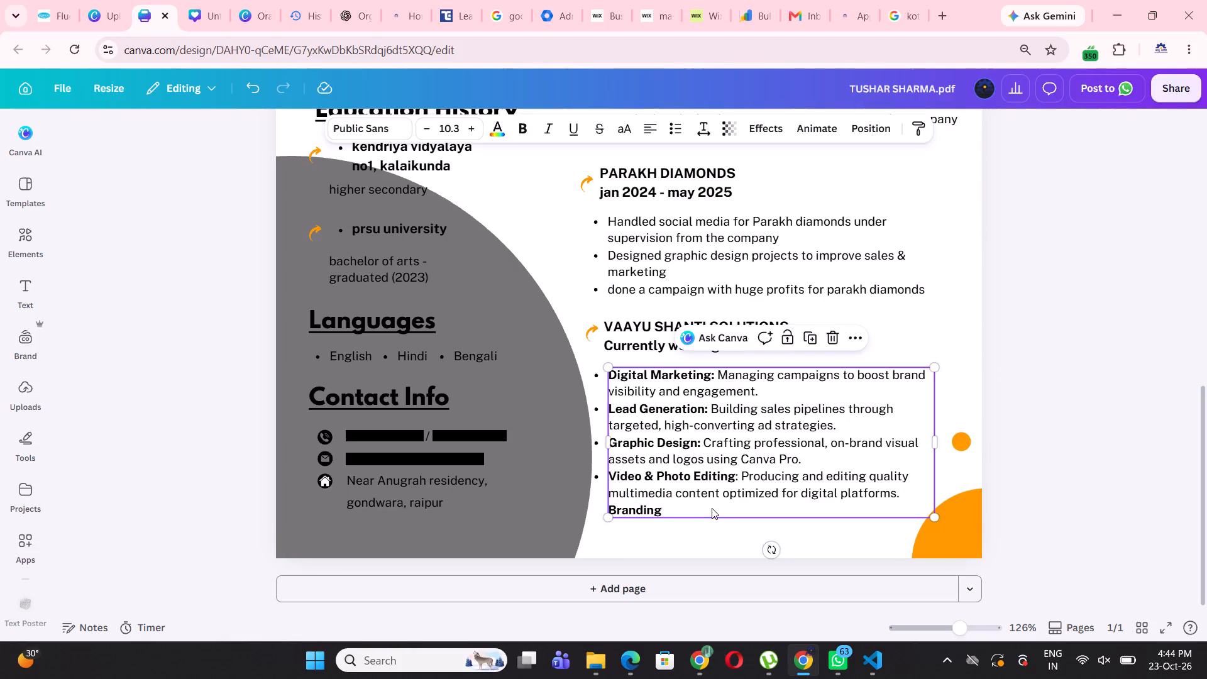
{"action": "left_click", "coordinate": [674, 508]}
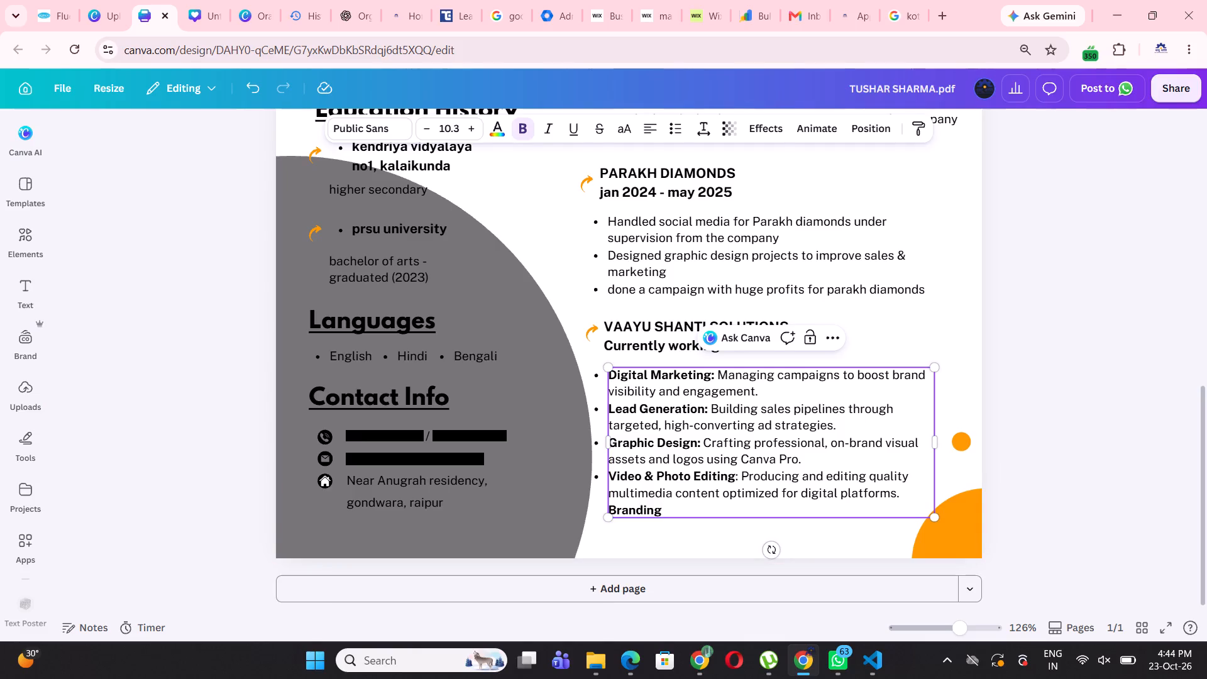
{"action": "left_click", "coordinate": [1046, 263]}
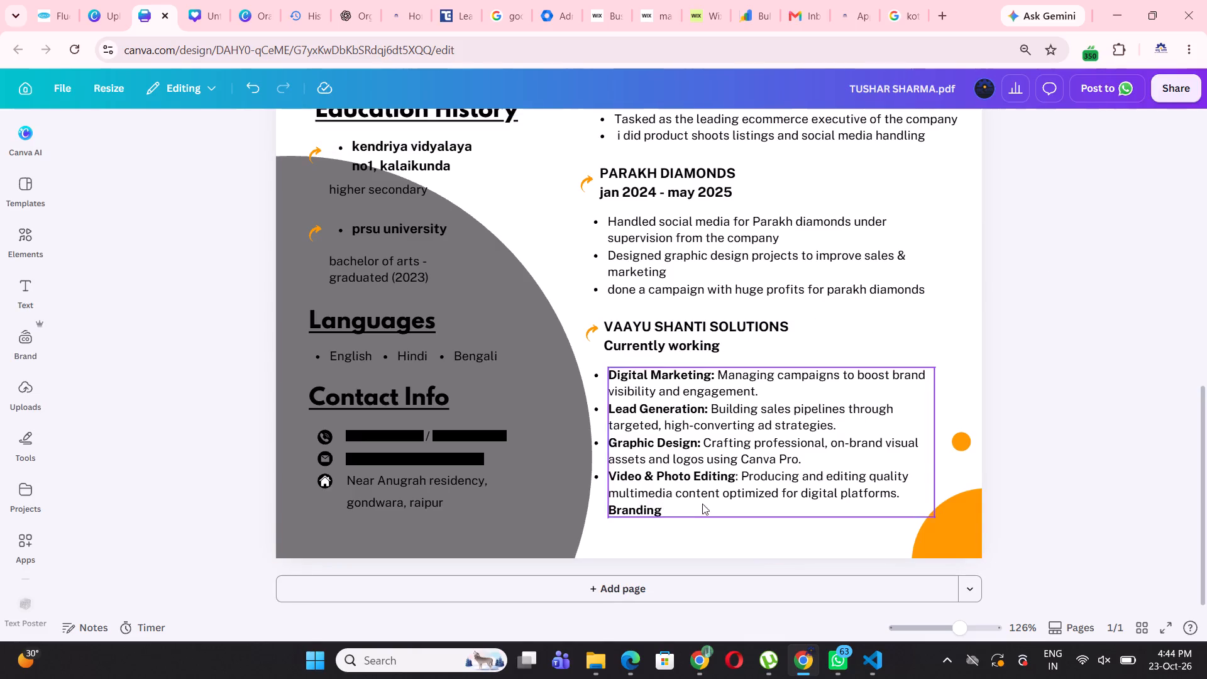
Append an ampersand after "Branding" on the last line of the VAAYU SHANTI SOLUTIONS description.
{"action": "double_click", "coordinate": [684, 514]}
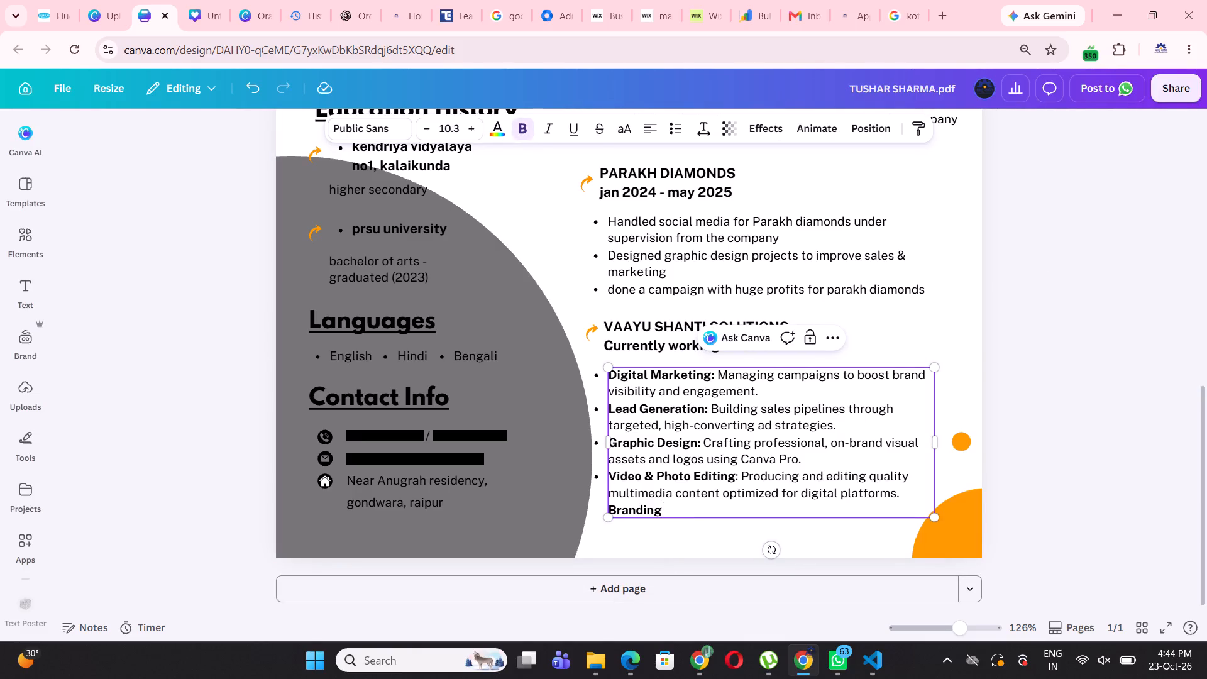
{"action": "key", "text": "BackSpace"}
{"action": "key", "text": "space"}
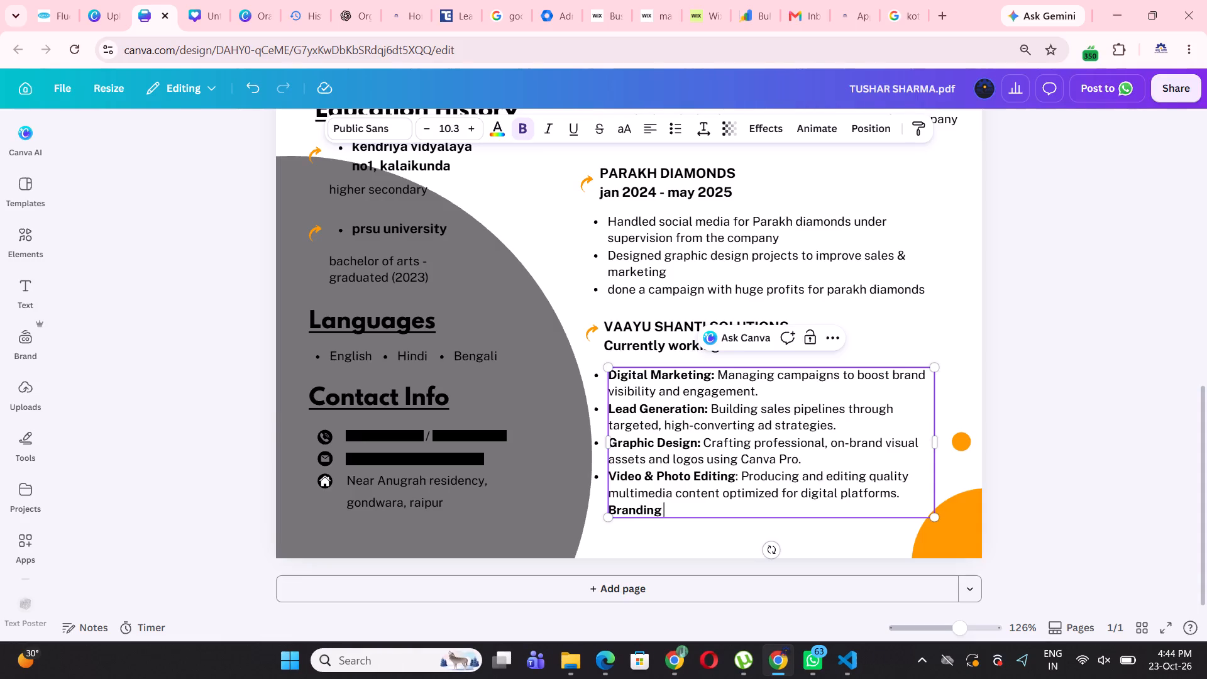
{"action": "key", "text": "shift+ampersand"}
{"action": "key", "text": "space"}
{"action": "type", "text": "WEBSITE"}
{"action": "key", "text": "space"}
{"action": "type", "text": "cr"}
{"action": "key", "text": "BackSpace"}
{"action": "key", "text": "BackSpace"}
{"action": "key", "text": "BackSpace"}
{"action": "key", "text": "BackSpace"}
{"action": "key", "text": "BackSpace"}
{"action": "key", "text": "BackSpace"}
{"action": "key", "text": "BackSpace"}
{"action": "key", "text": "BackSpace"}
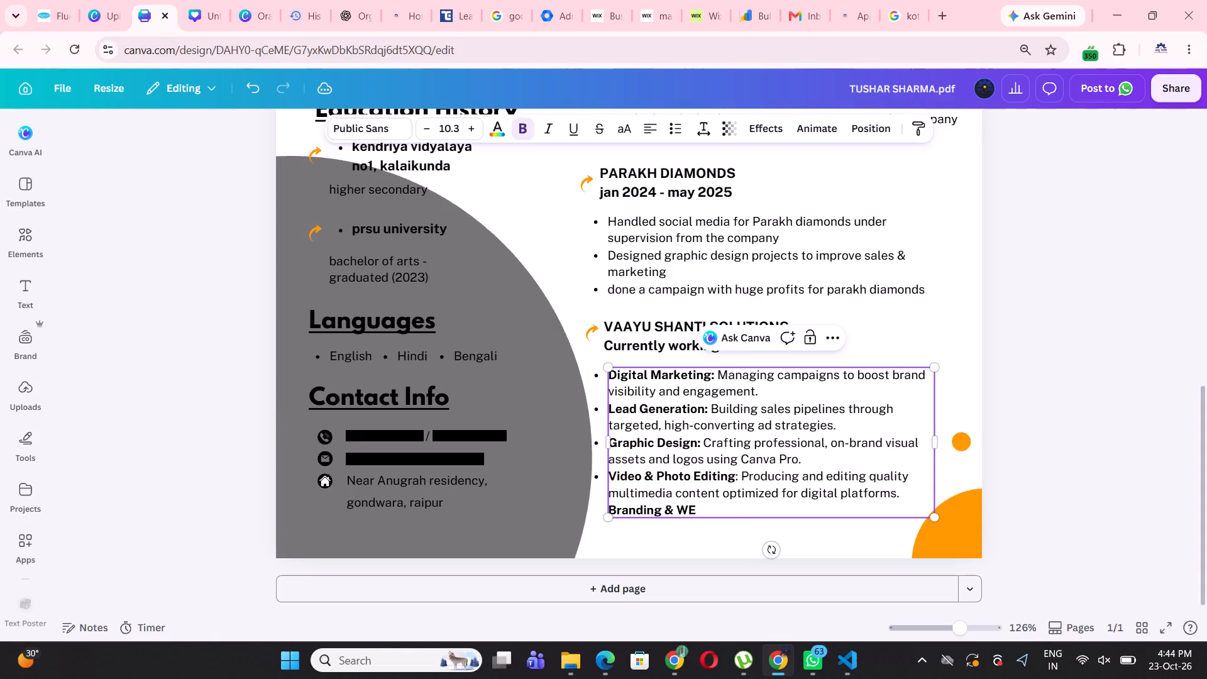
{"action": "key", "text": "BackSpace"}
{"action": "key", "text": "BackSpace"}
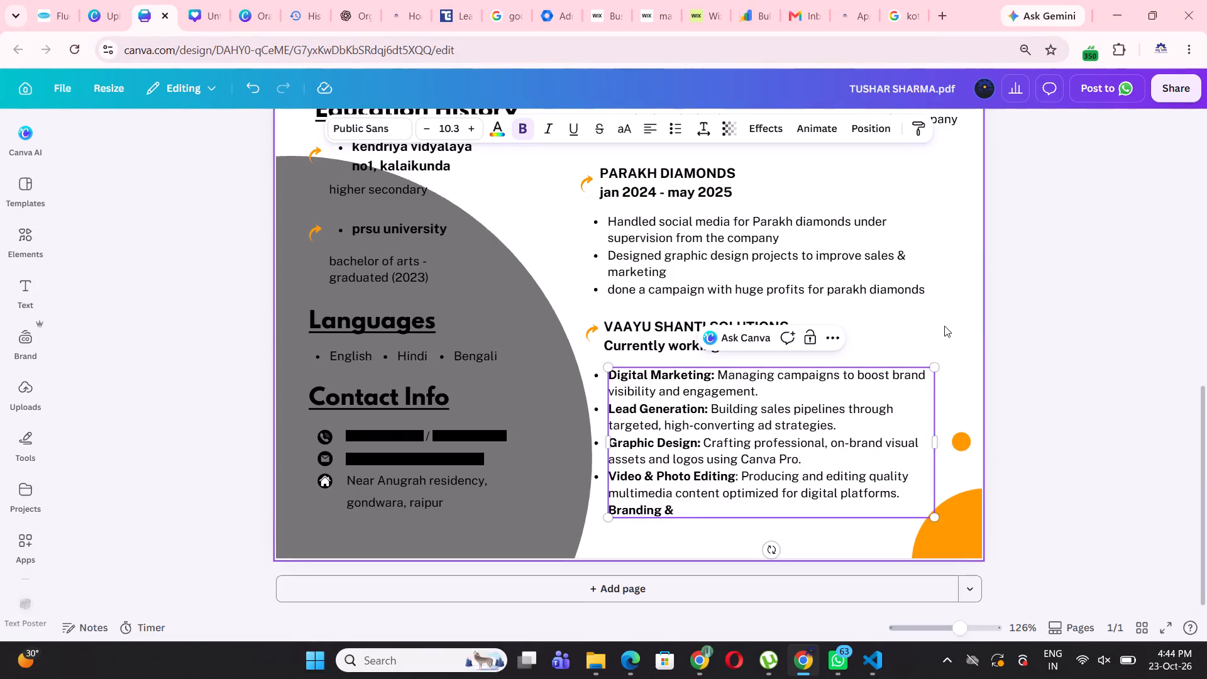
Complete the bold last line with "Website Design" so it reads "Branding & Website Design".
{"action": "left_click", "coordinate": [1013, 333]}
{"action": "left_click", "coordinate": [955, 341]}
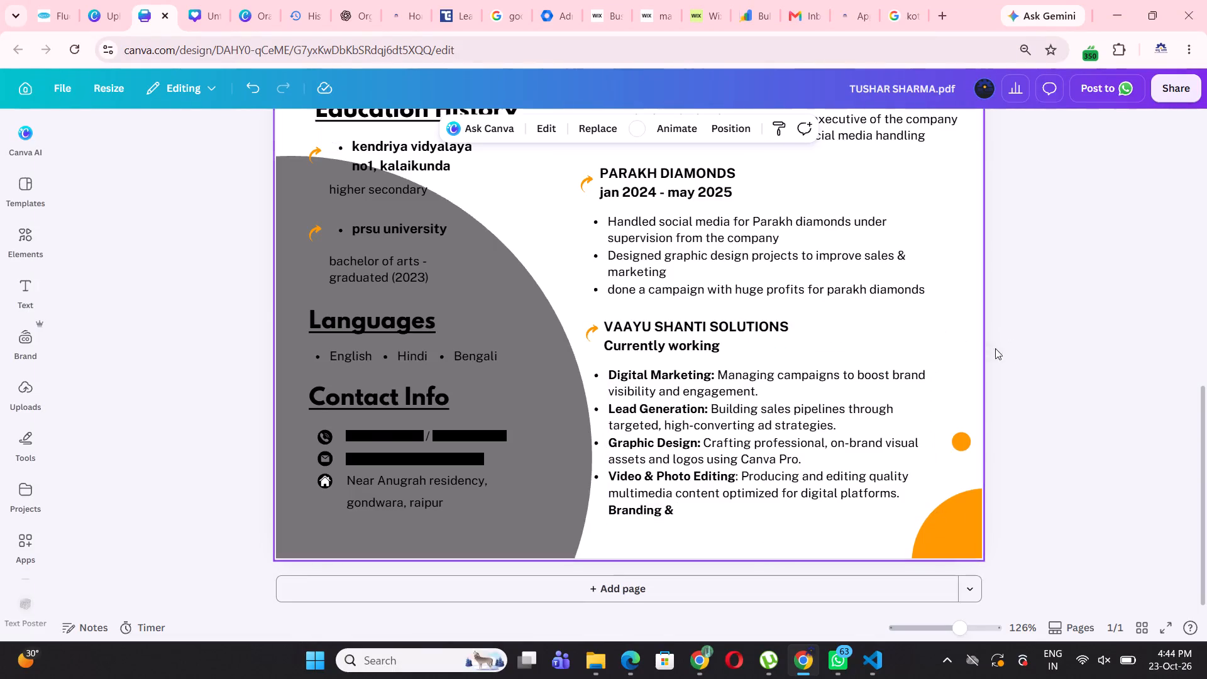
{"action": "left_click", "coordinate": [1016, 351]}
{"action": "double_click", "coordinate": [671, 508]}
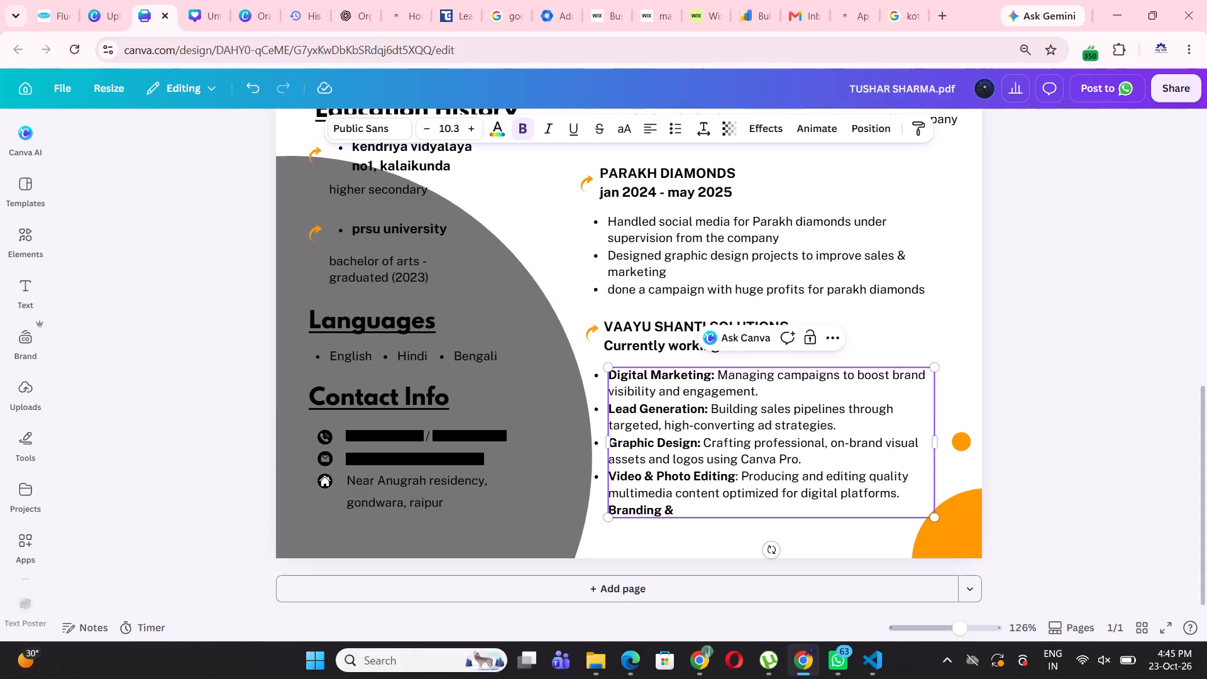
{"action": "key", "text": "space"}
{"action": "key", "text": "shift+w"}
{"action": "type", "text": "ebsu"}
{"action": "key", "text": "BackSpace"}
{"action": "type", "text": "ite"}
{"action": "key", "text": "space"}
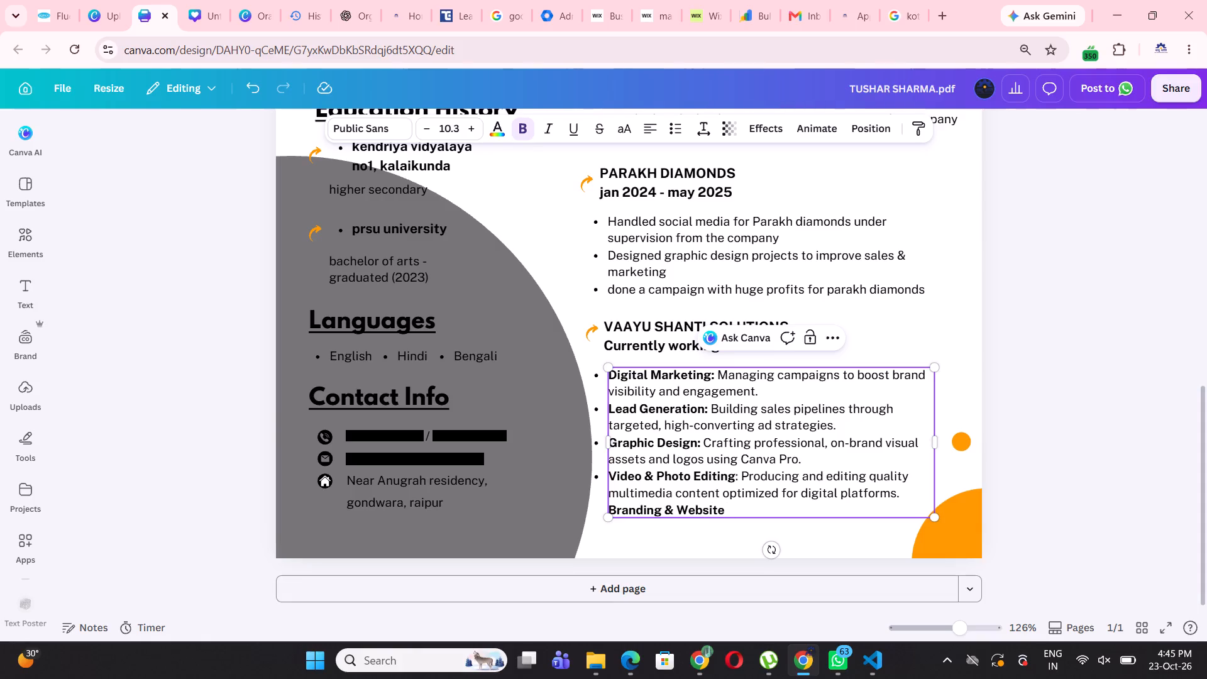
{"action": "type", "text": "Design"}
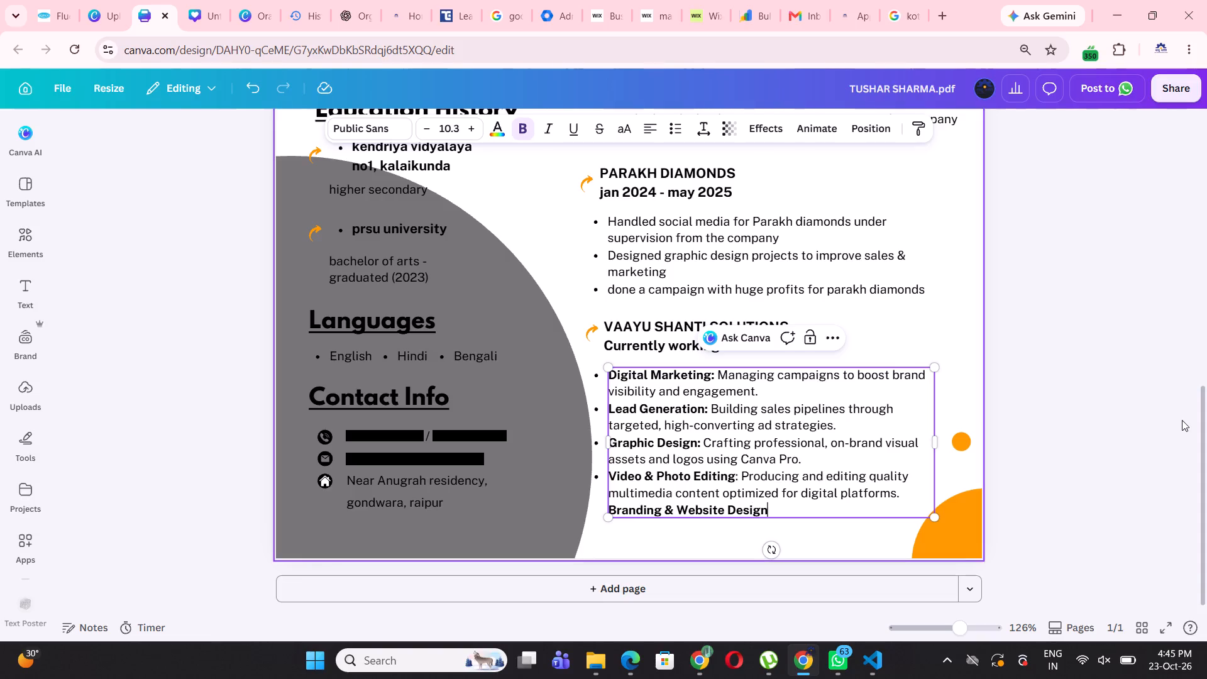
{"action": "left_click", "coordinate": [1182, 419]}
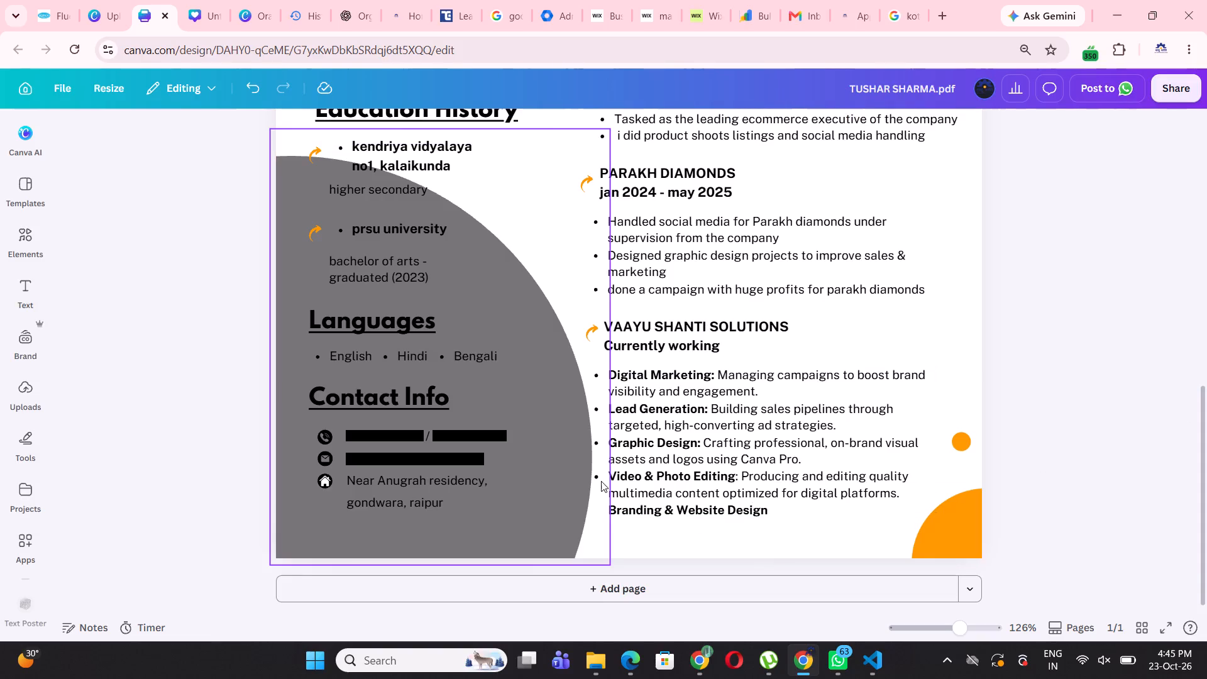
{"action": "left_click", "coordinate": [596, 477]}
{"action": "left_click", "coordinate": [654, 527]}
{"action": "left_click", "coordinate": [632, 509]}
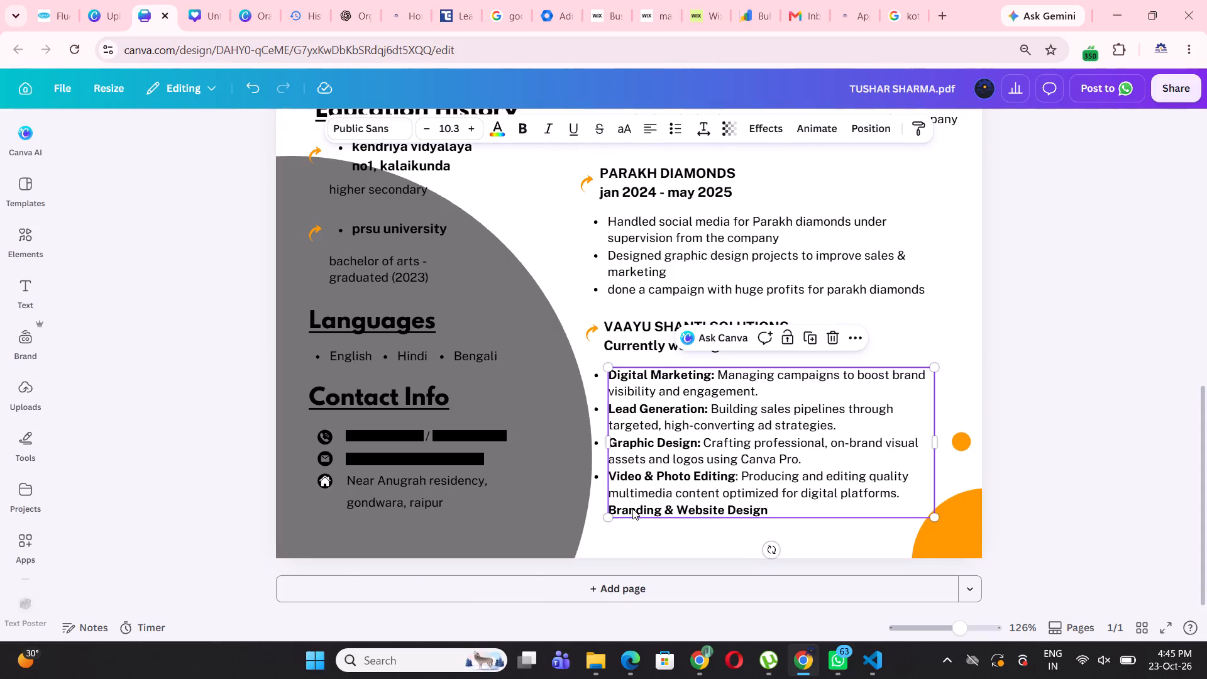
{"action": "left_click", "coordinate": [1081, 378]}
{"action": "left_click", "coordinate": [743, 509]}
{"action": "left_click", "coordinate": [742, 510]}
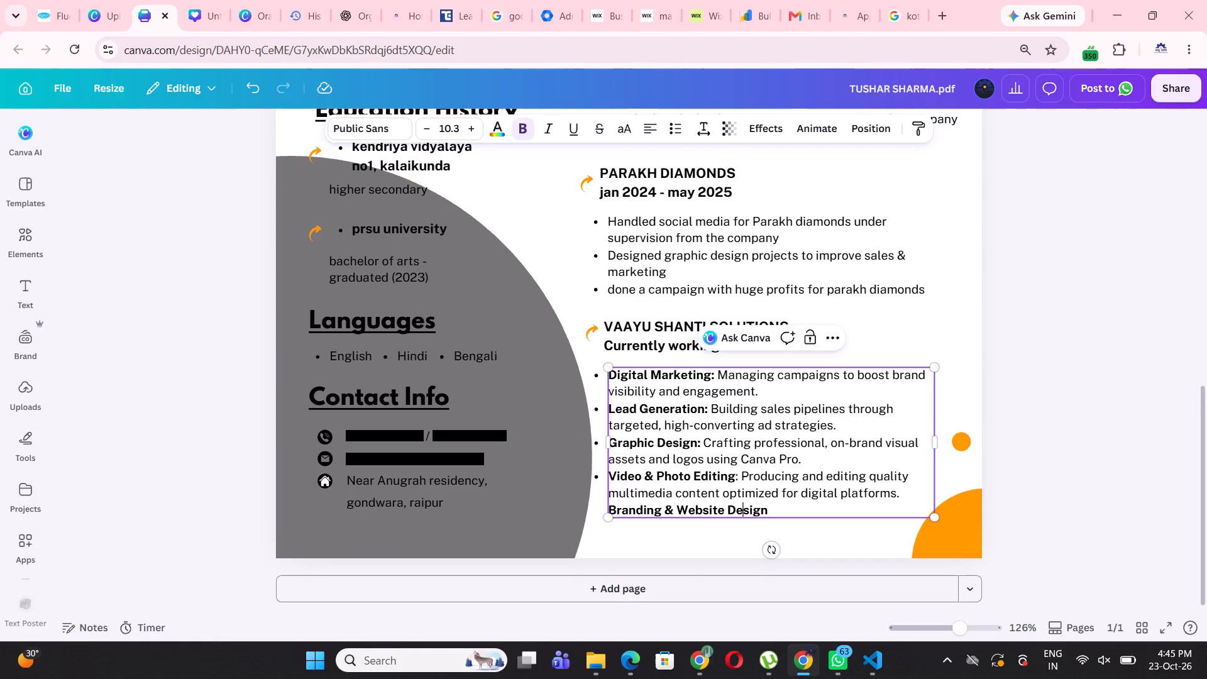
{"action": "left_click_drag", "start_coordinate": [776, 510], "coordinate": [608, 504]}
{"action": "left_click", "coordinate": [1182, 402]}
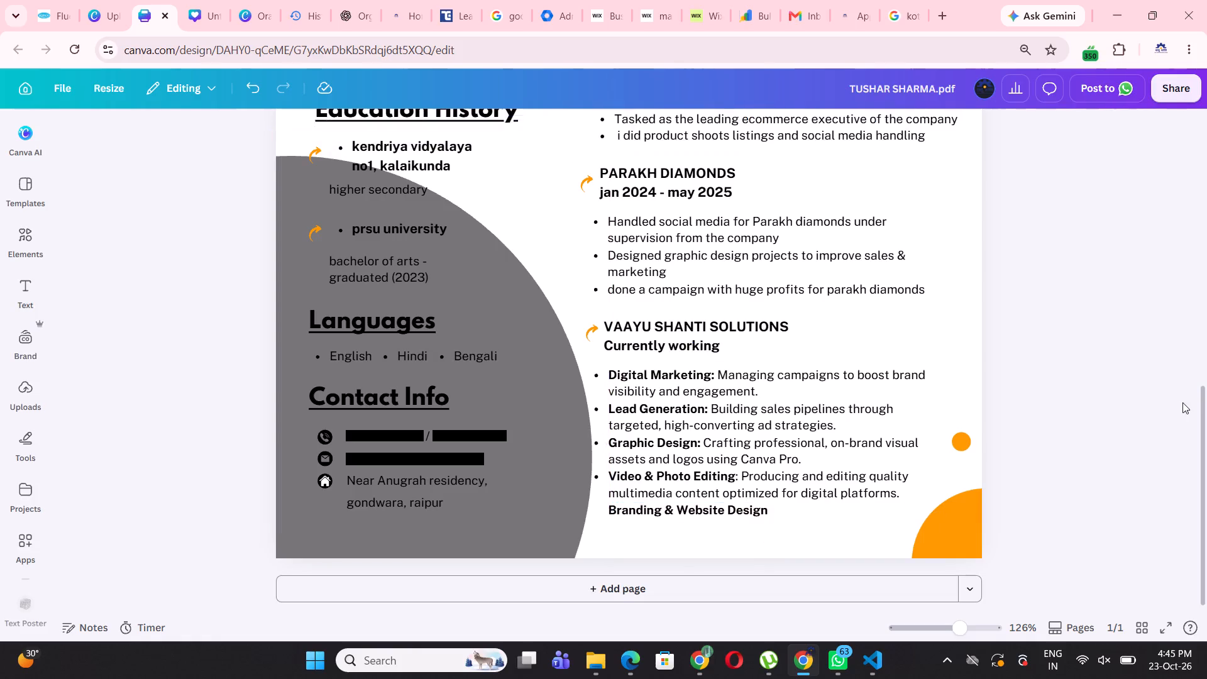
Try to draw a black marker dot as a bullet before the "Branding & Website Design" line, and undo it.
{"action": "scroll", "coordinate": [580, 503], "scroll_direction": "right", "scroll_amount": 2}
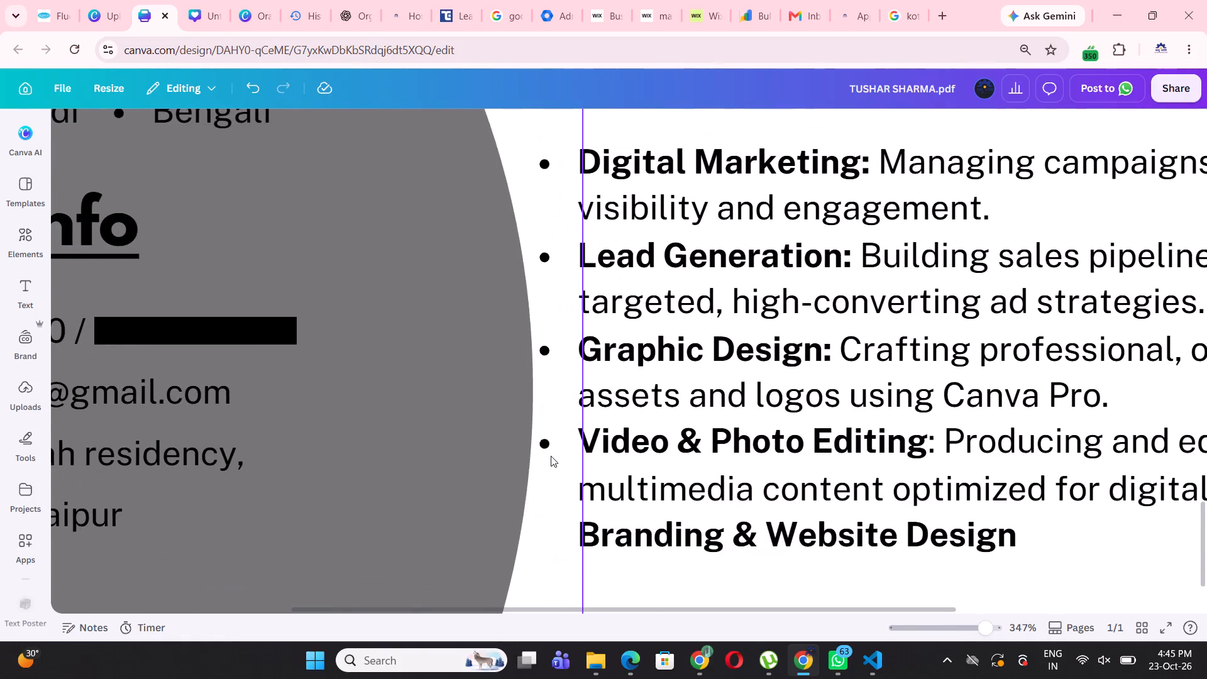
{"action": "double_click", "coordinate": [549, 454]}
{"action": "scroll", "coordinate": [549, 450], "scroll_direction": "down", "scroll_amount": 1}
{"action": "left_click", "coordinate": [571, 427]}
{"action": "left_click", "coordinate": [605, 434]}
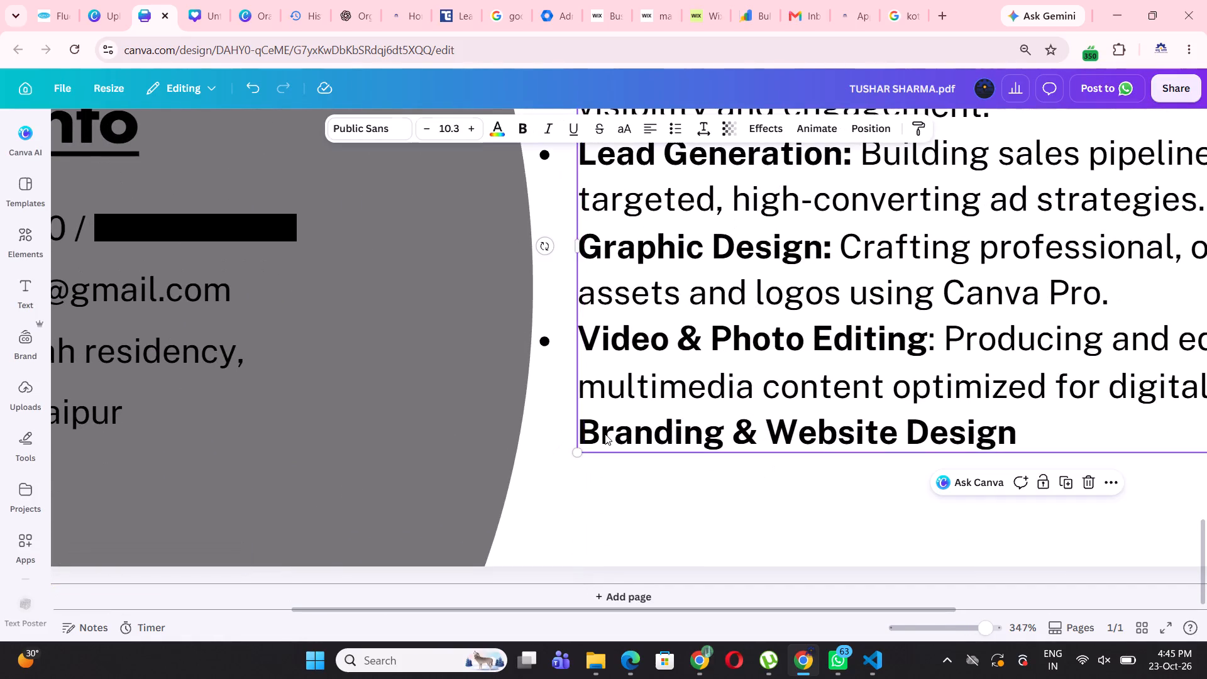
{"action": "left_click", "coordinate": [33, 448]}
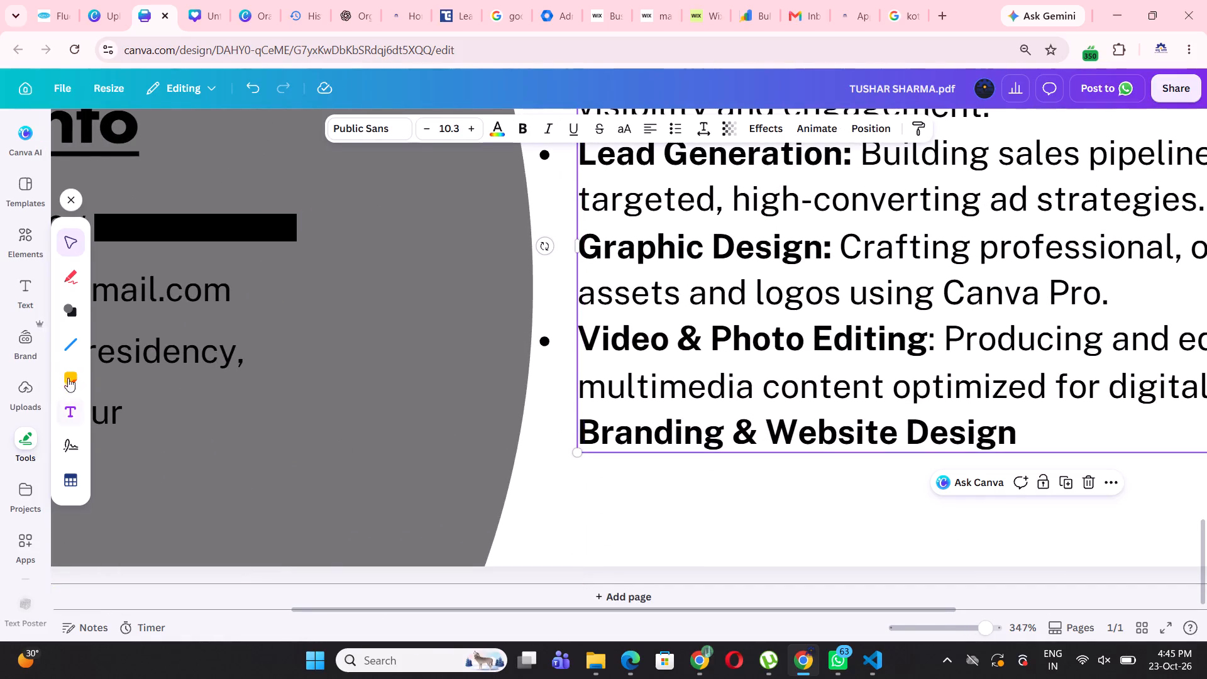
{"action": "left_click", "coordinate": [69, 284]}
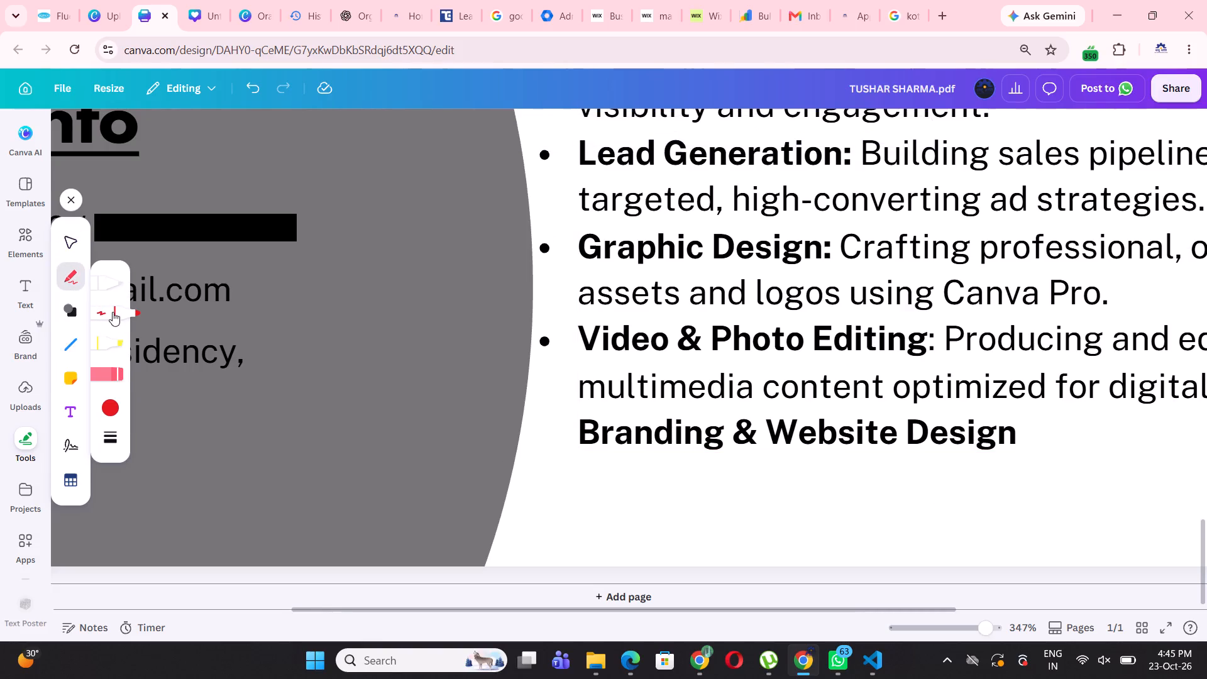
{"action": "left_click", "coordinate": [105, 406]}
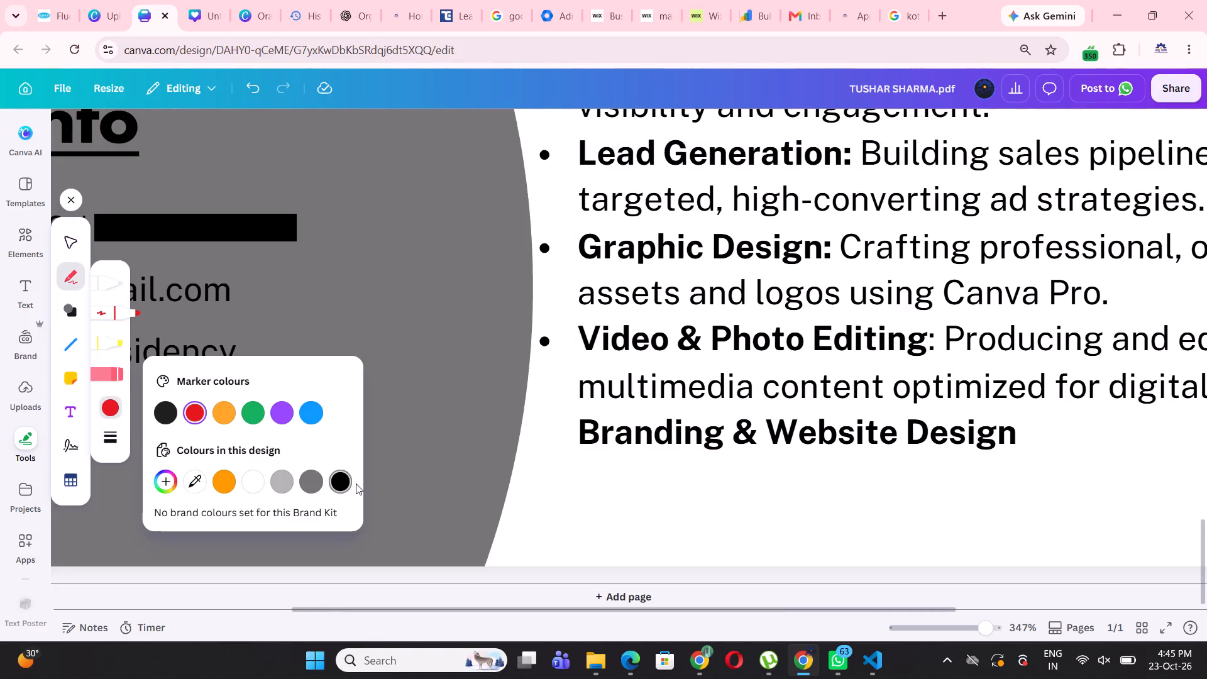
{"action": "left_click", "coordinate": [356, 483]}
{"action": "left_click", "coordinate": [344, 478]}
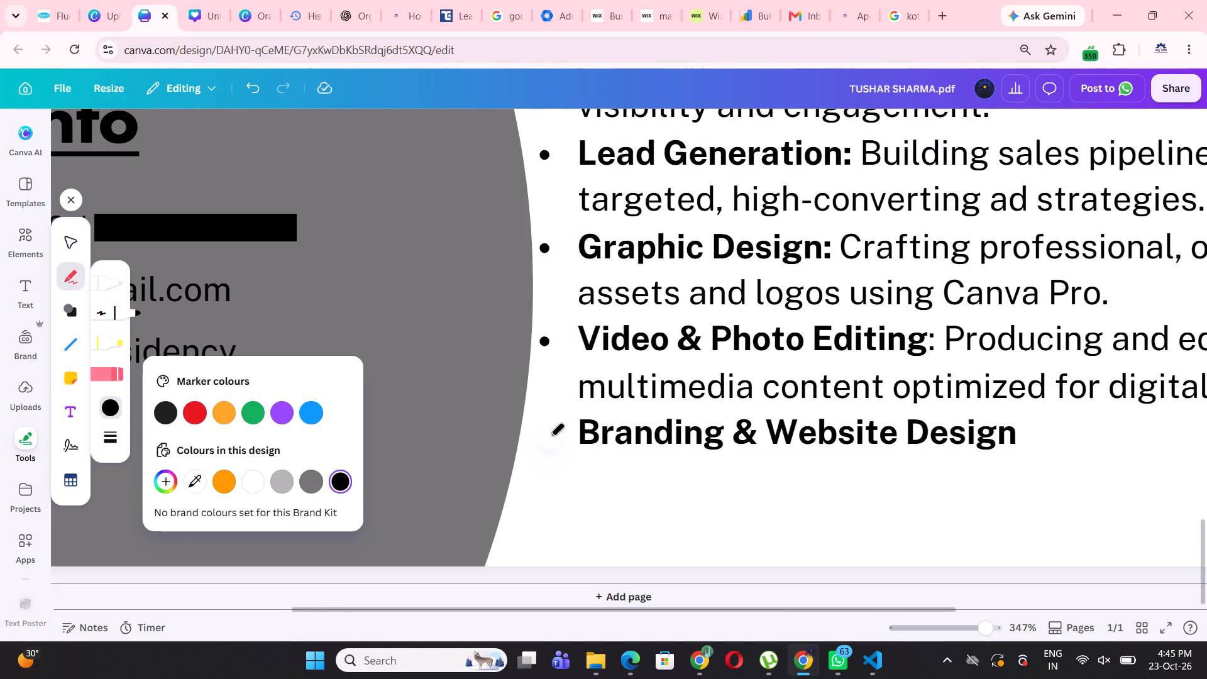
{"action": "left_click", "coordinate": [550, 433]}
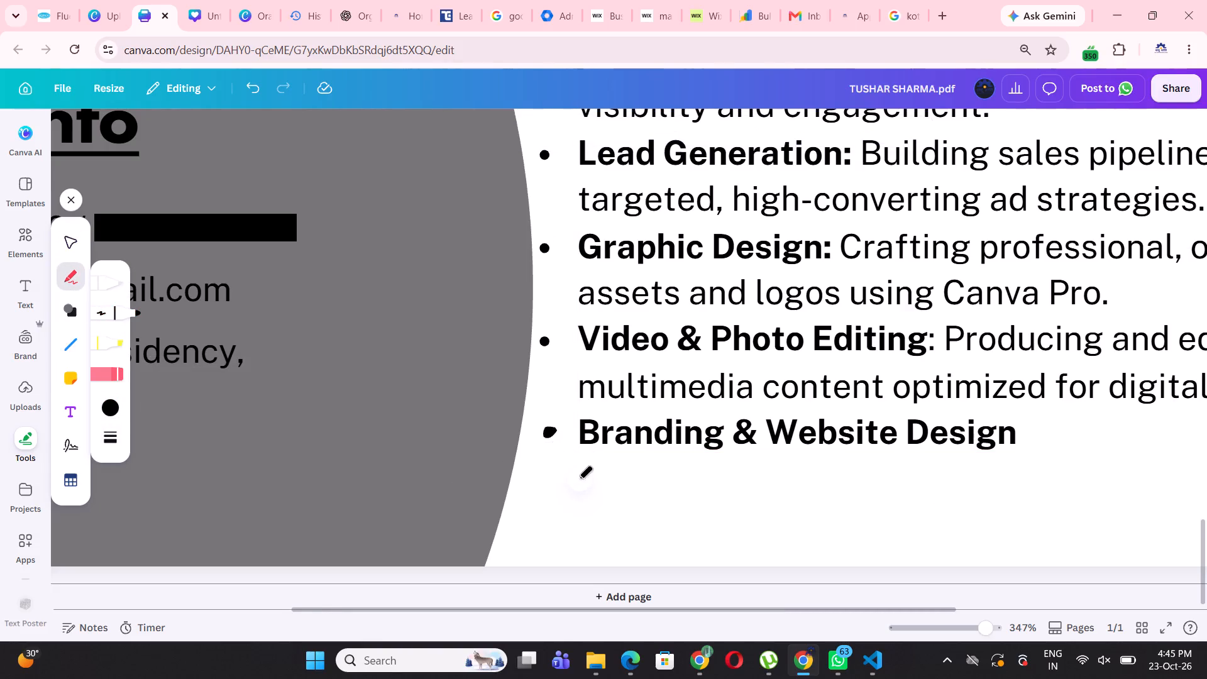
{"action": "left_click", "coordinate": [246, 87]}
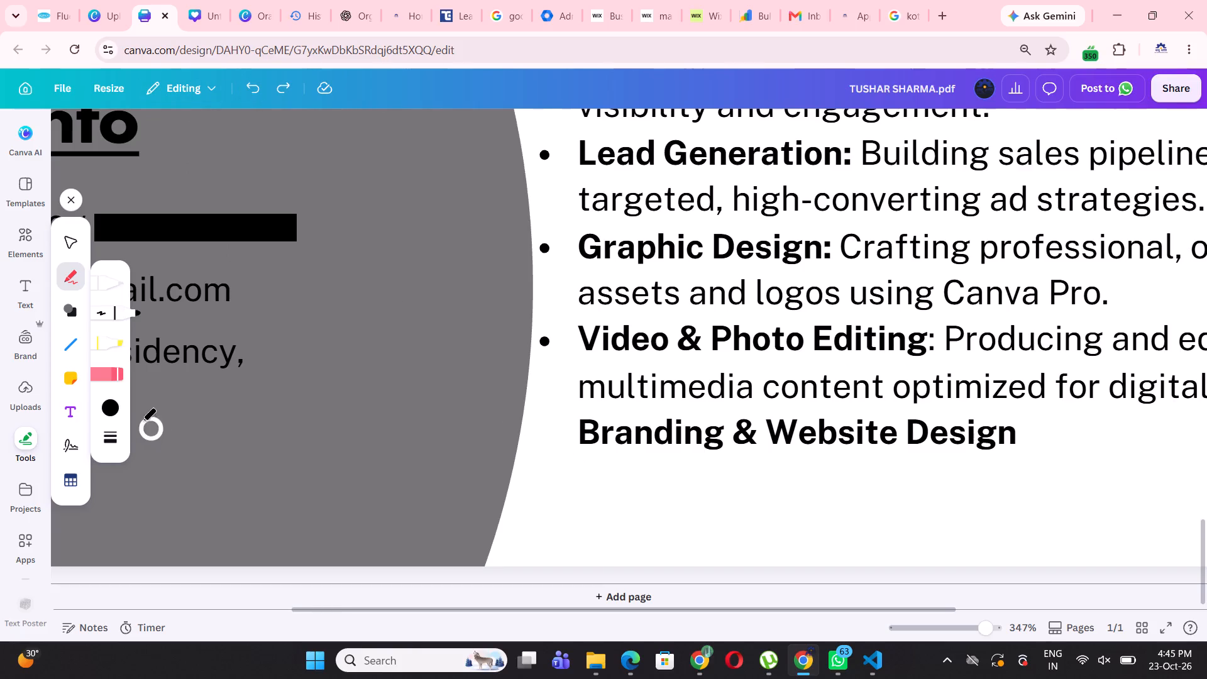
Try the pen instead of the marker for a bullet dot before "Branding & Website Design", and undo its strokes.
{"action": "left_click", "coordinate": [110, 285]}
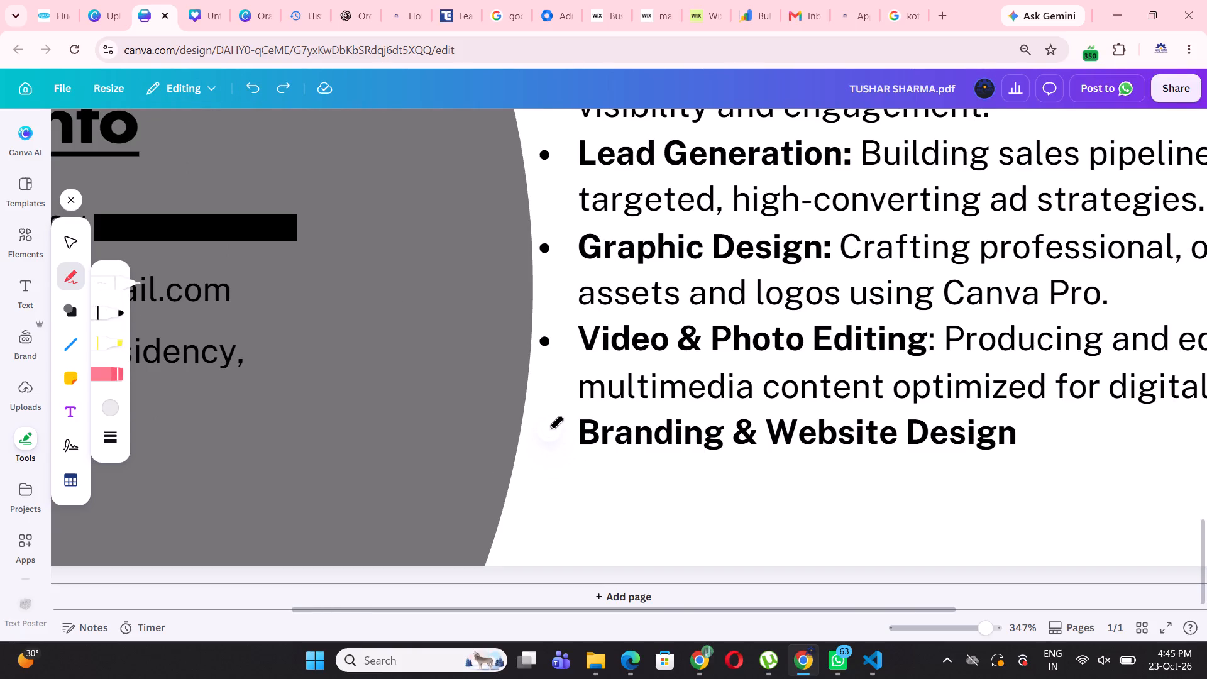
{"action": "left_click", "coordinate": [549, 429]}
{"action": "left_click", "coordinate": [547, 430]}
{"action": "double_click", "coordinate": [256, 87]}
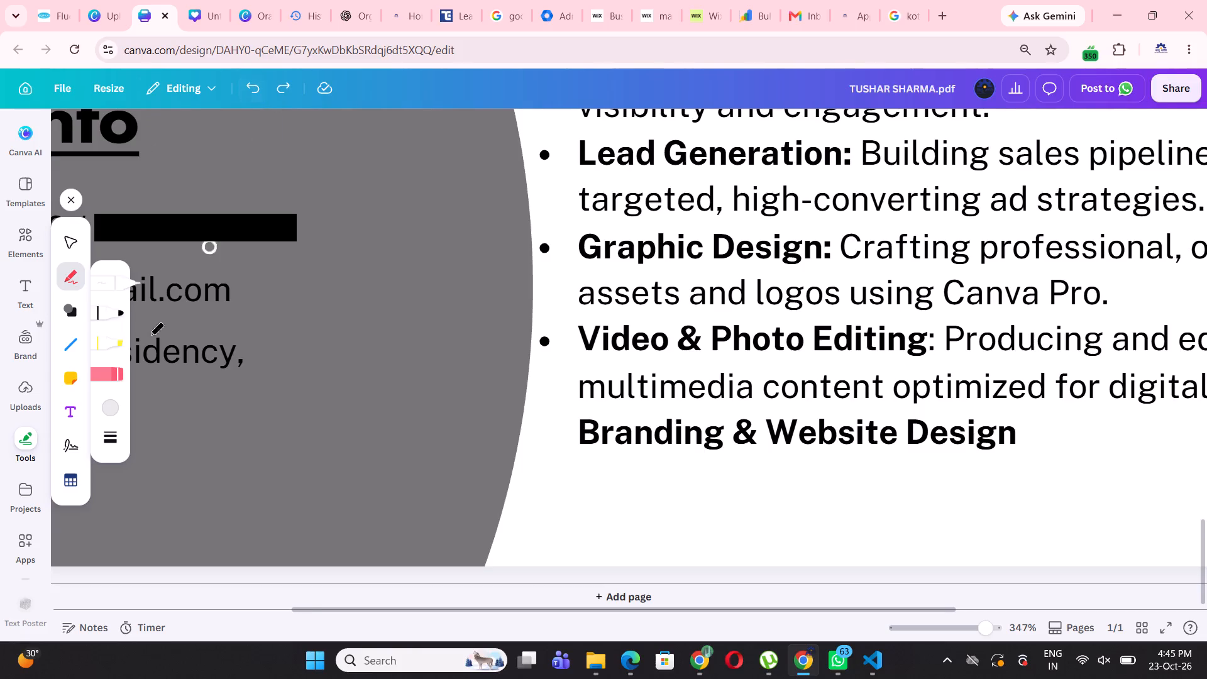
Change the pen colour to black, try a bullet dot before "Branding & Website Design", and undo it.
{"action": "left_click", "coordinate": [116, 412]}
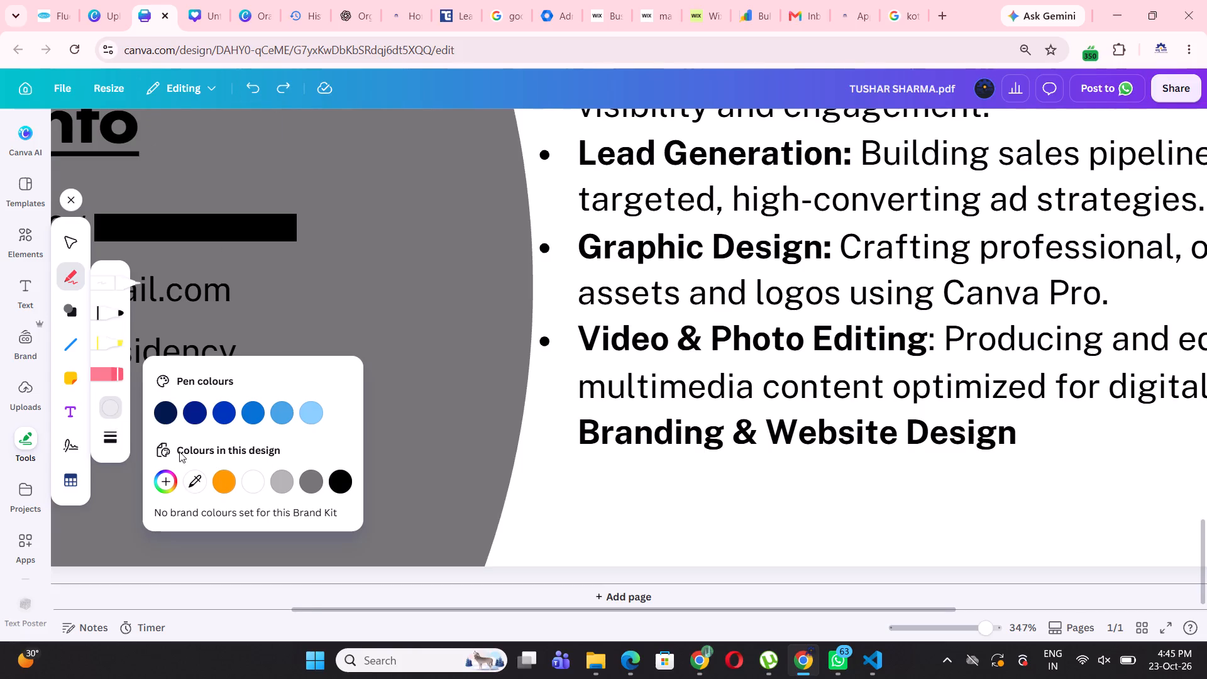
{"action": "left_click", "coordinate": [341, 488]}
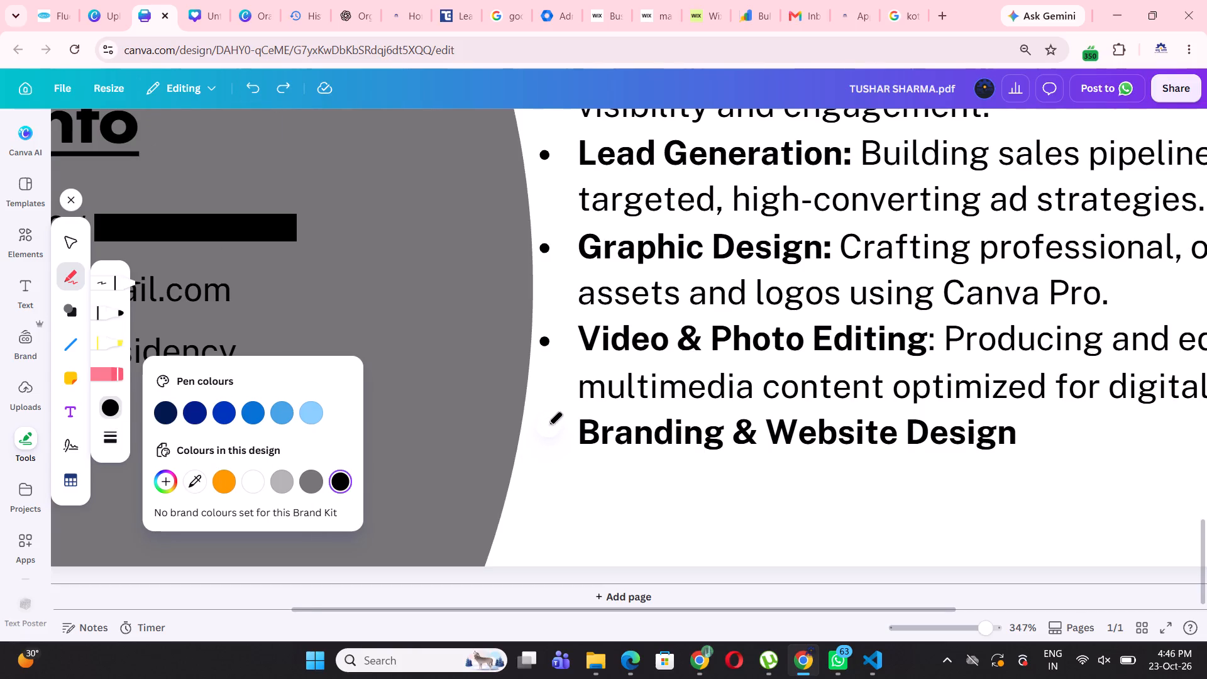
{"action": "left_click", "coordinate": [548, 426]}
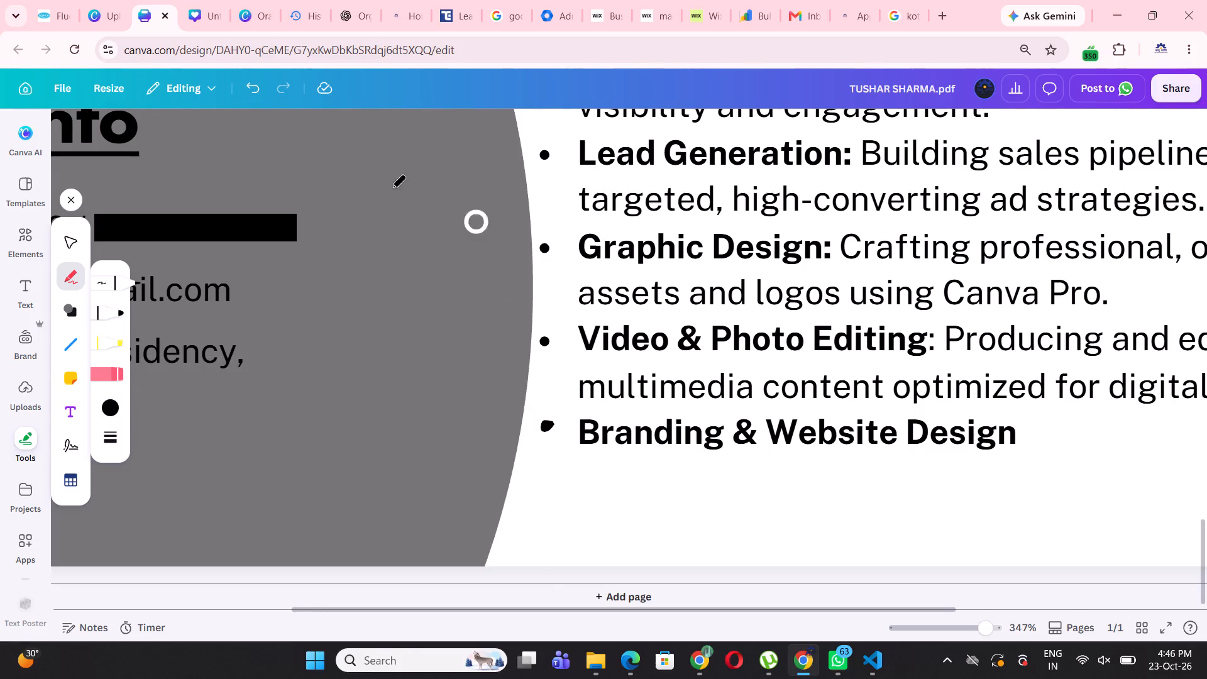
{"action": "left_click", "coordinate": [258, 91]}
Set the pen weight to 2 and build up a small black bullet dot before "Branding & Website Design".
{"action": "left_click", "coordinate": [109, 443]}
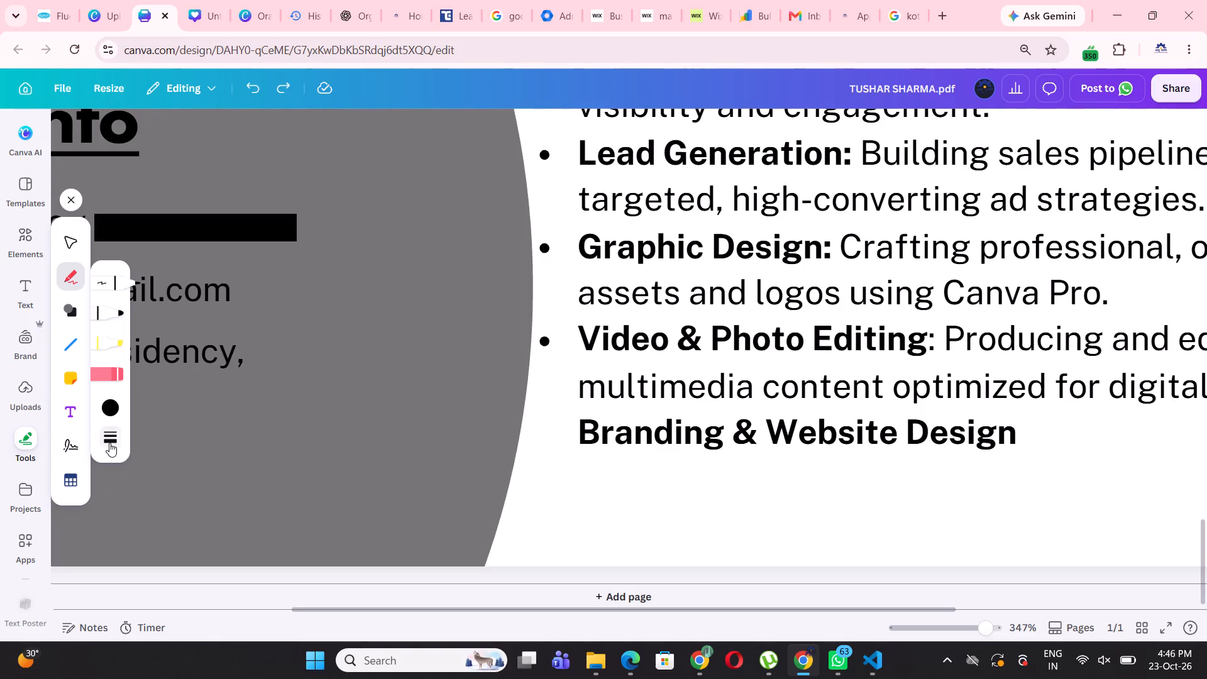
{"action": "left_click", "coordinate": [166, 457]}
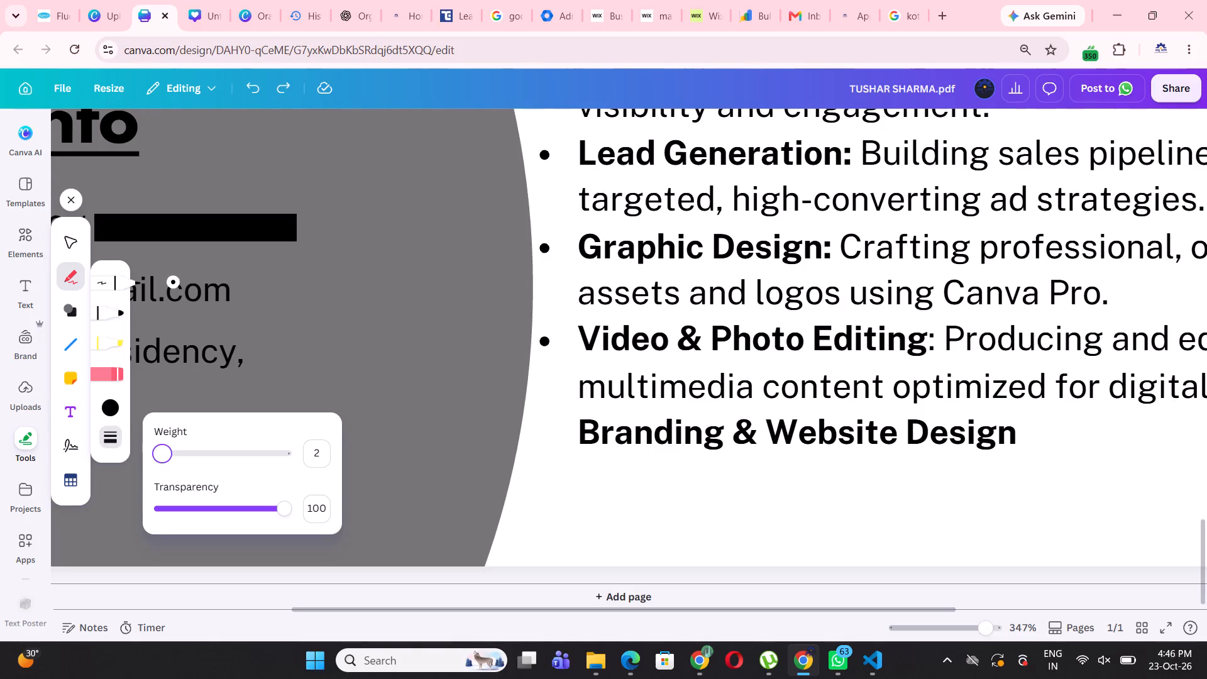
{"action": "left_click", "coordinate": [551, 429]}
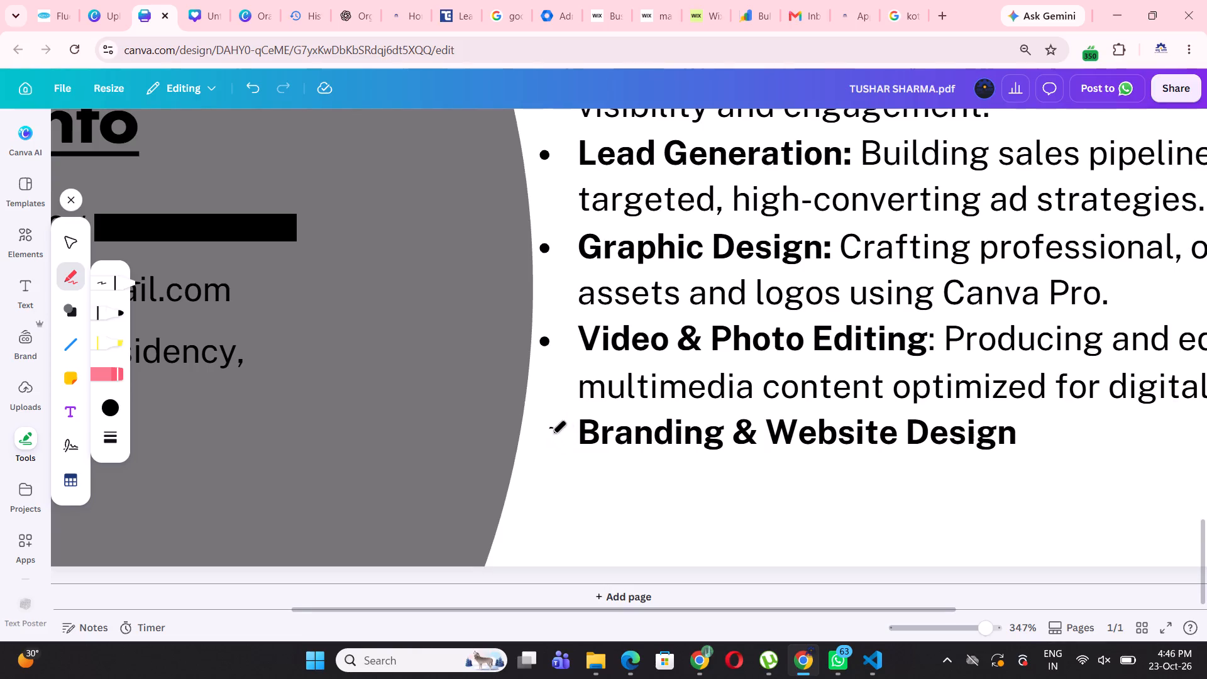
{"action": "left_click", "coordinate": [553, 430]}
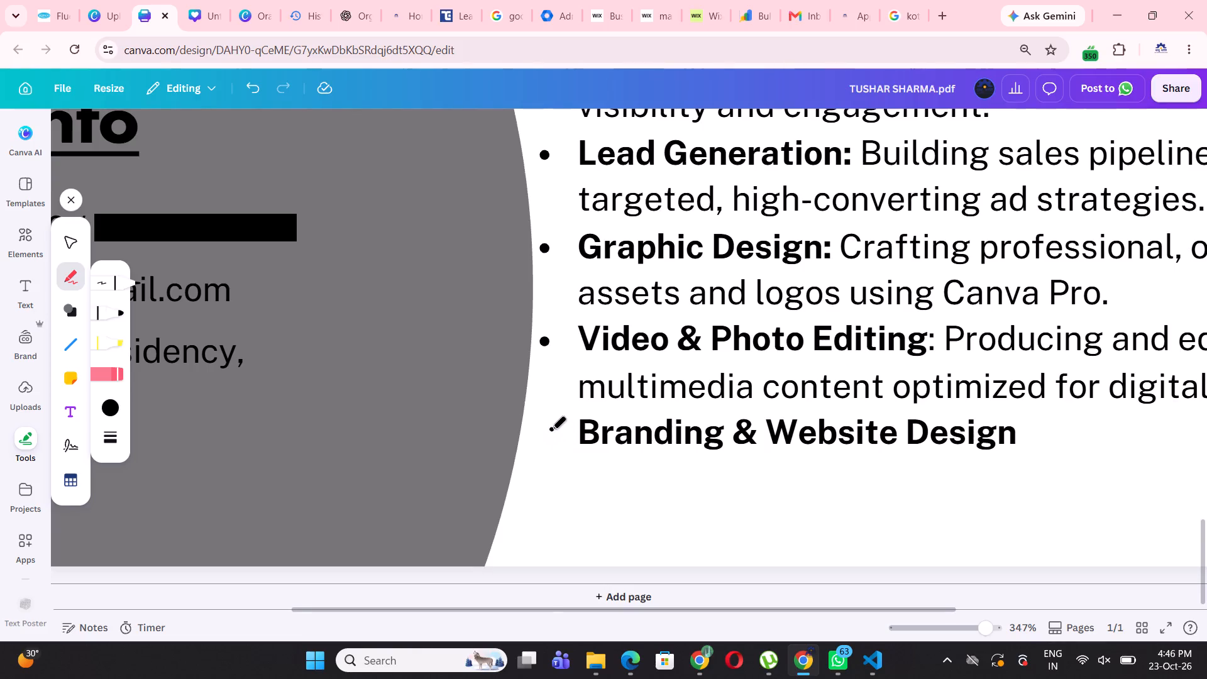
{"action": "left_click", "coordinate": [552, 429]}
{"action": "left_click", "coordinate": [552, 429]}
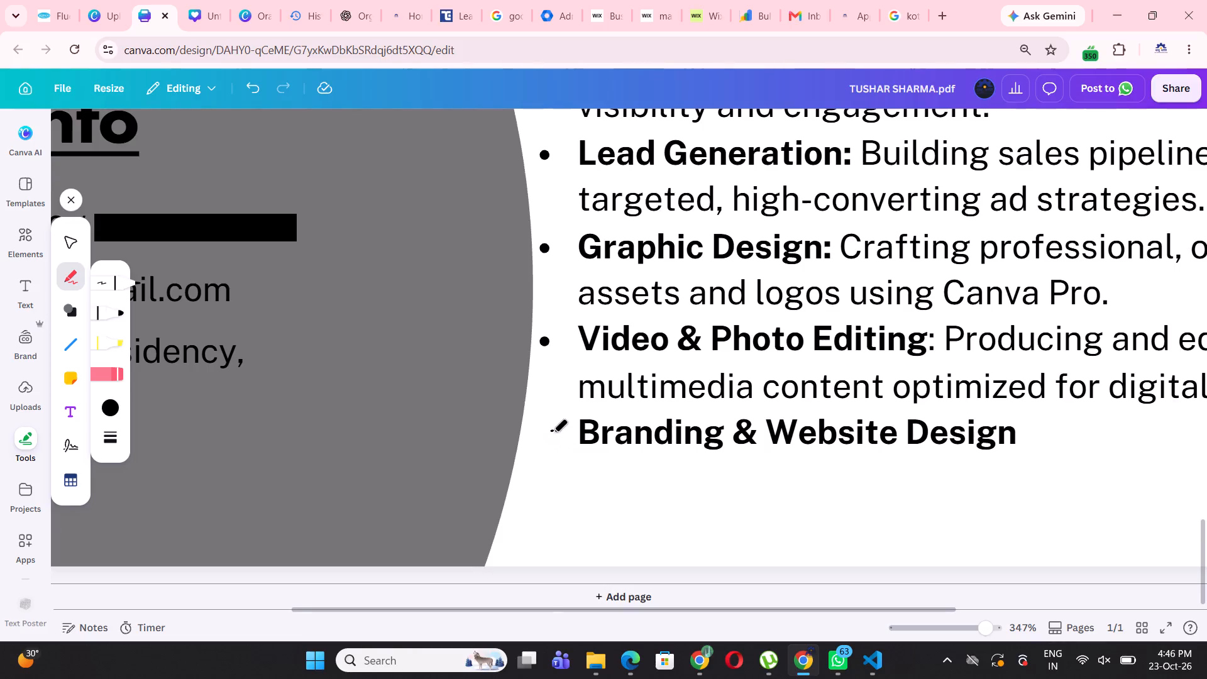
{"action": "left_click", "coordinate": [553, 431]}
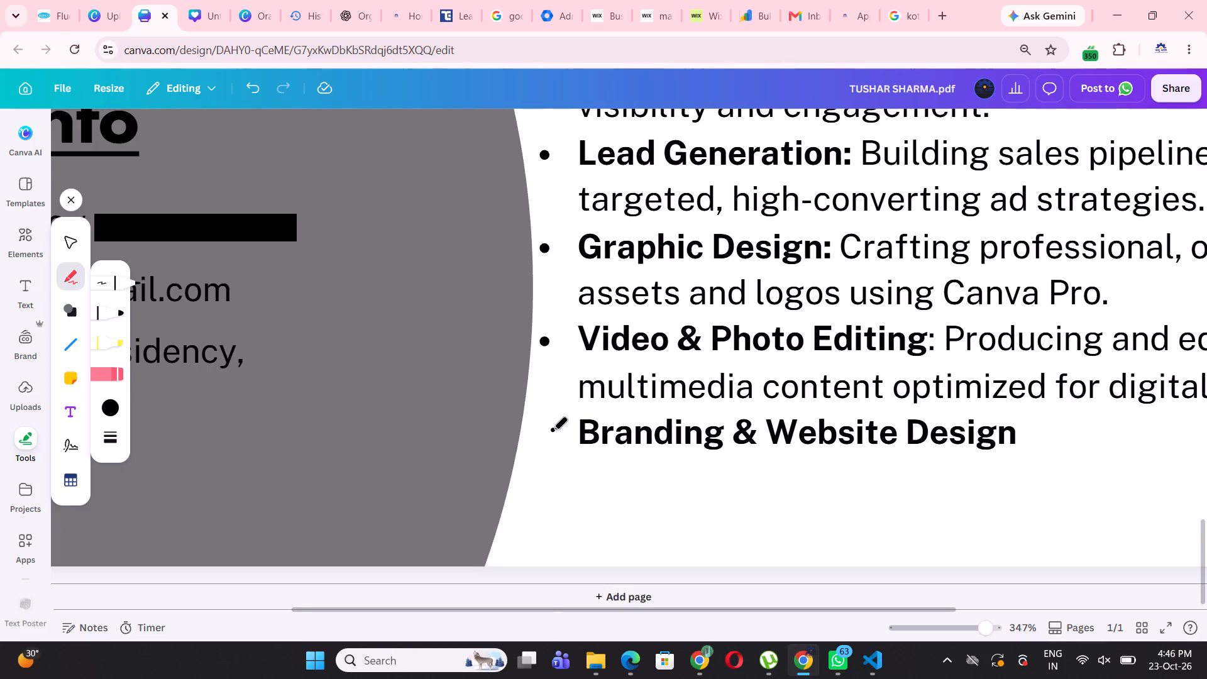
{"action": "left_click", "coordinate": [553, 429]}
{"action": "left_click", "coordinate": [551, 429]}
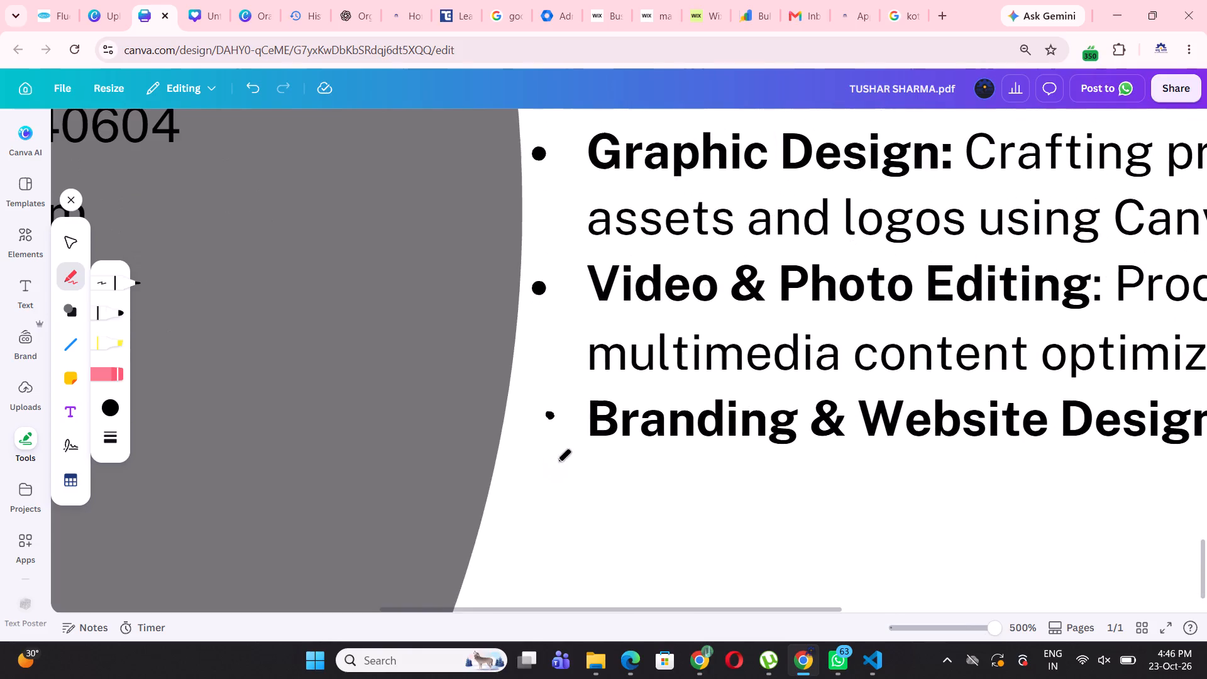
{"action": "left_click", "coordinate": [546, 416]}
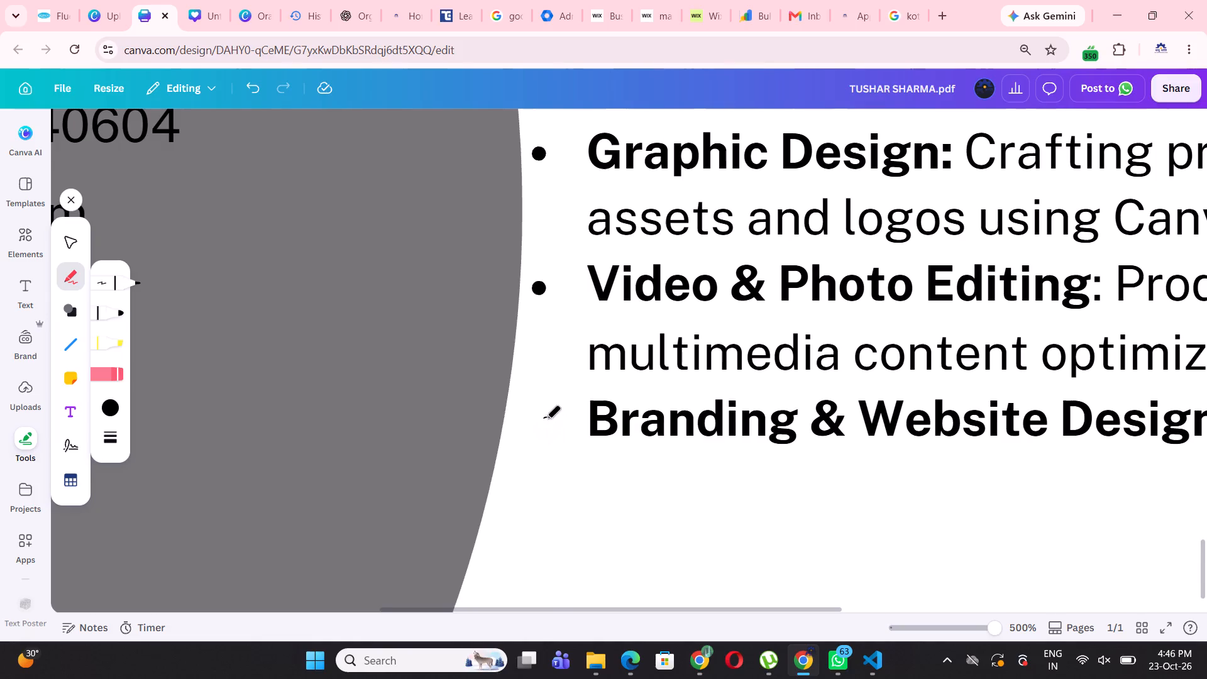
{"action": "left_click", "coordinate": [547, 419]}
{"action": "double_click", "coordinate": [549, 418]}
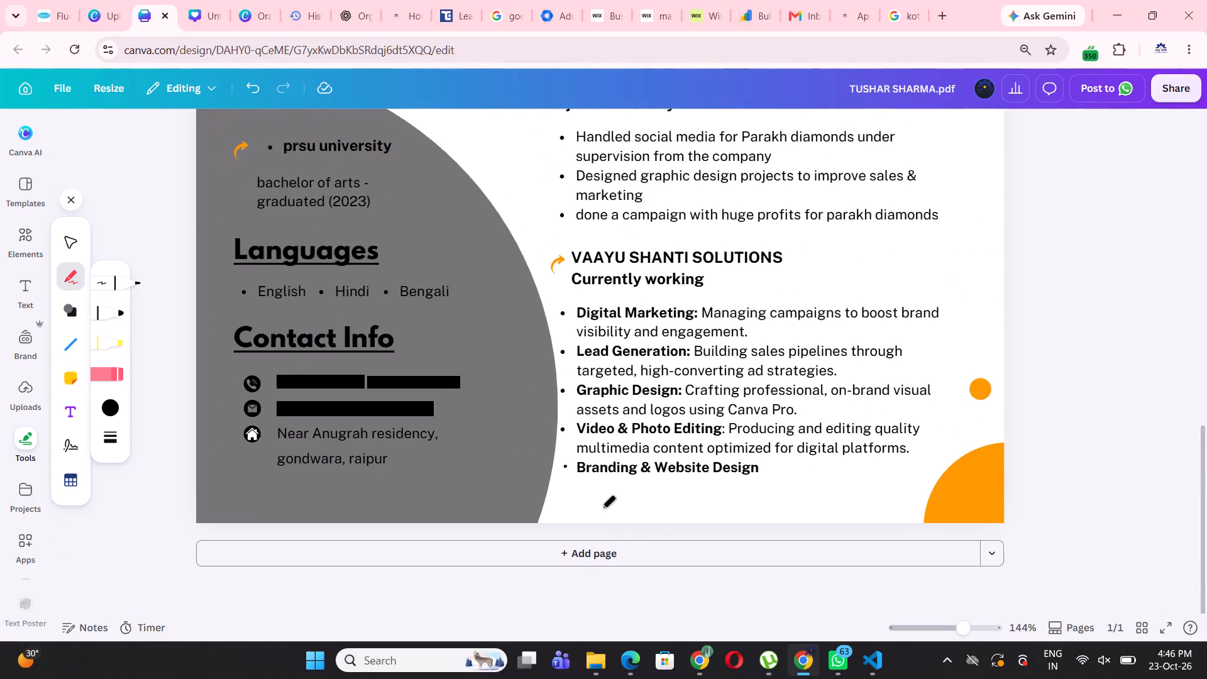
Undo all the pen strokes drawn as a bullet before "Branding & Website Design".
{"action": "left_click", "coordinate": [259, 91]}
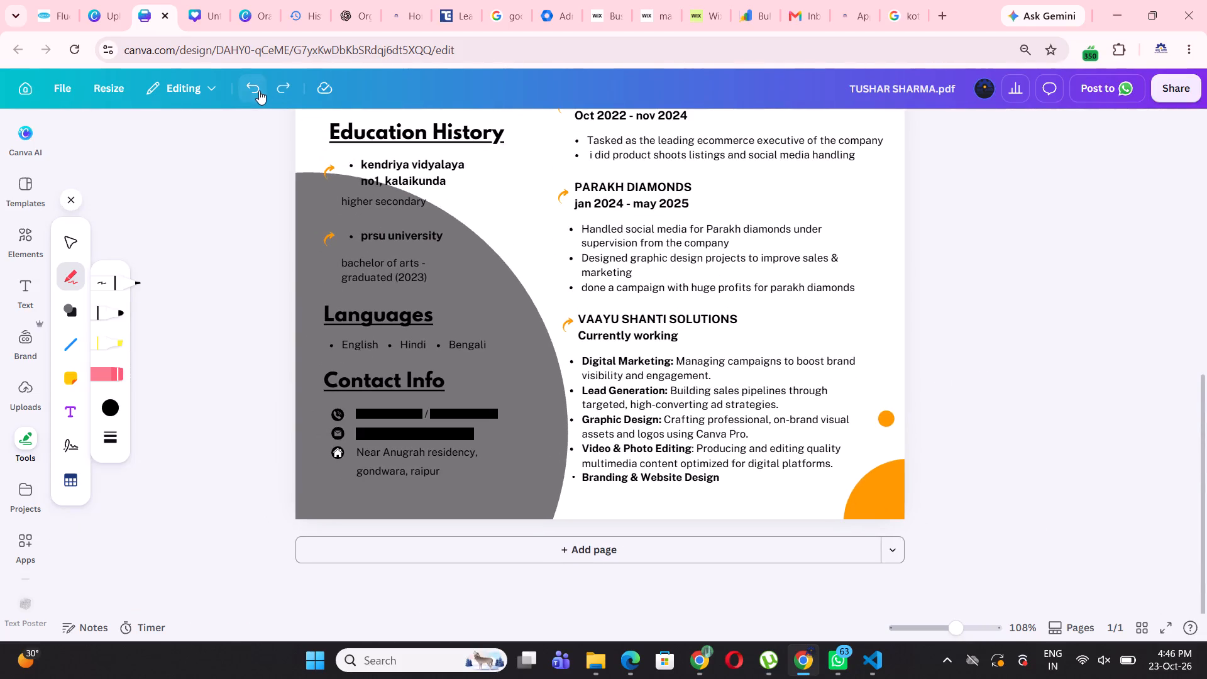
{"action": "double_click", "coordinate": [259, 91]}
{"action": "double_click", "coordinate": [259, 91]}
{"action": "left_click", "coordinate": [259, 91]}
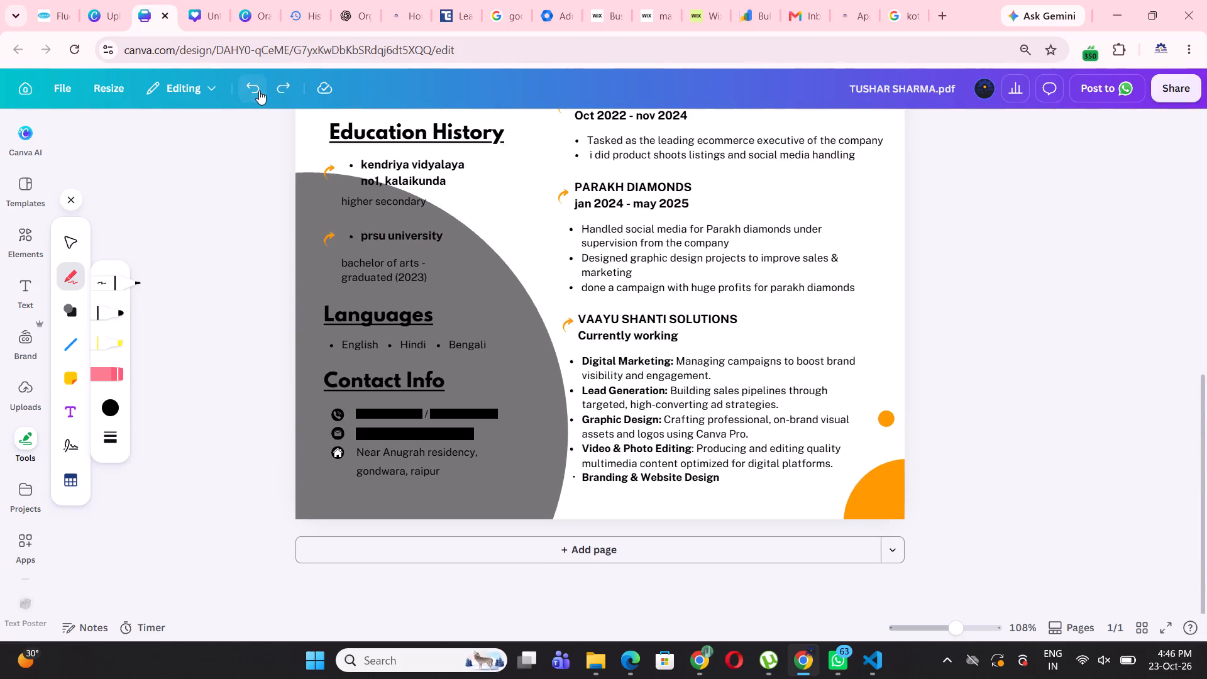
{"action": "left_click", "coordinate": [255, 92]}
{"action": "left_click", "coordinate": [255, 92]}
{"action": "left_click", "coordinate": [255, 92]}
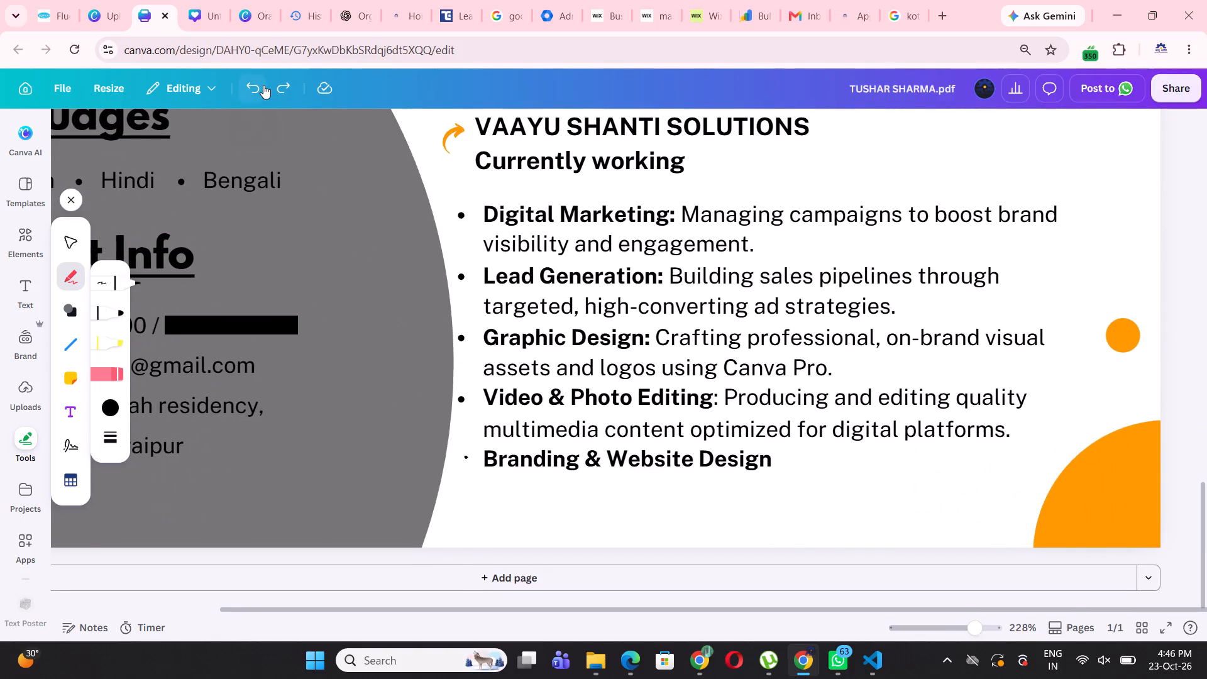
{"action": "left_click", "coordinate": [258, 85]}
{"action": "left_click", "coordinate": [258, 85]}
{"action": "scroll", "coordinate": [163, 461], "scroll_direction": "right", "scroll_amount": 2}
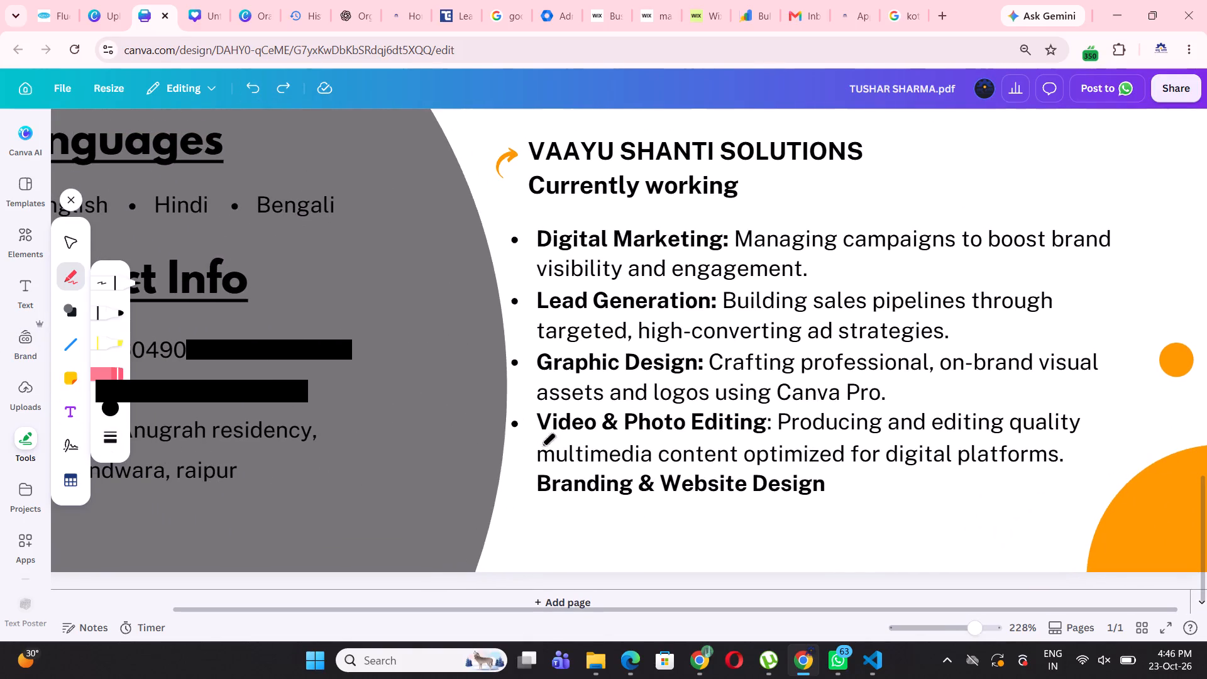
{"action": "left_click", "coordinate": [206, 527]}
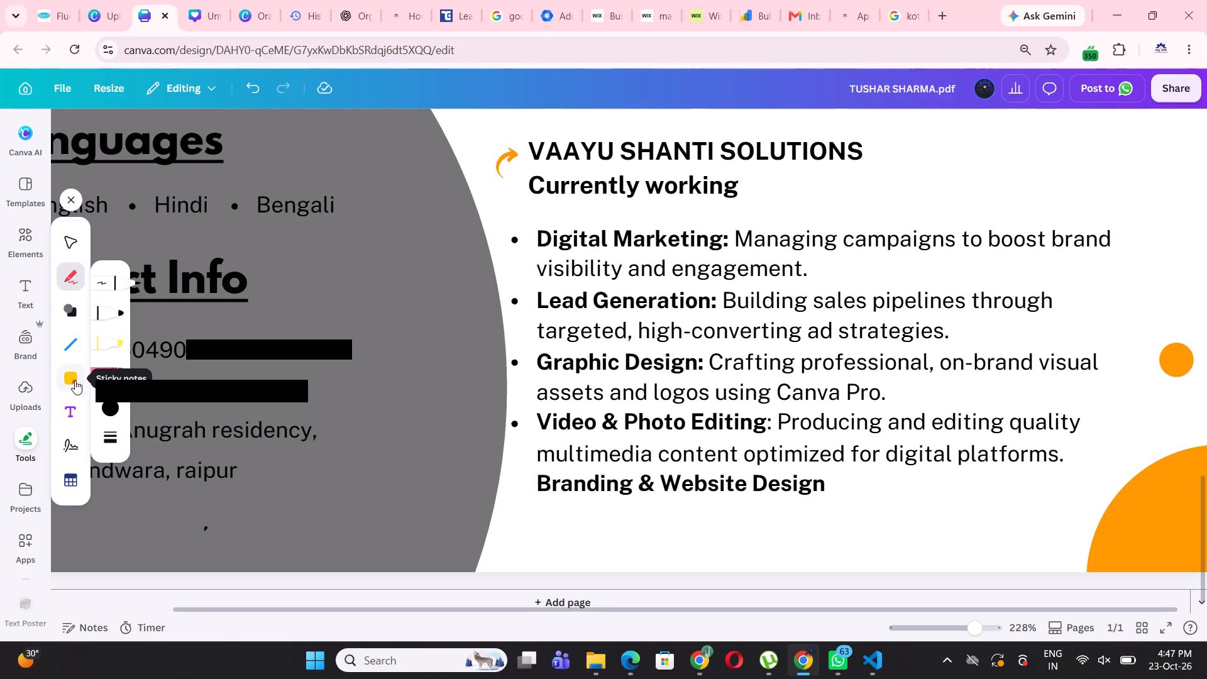
Add a circle shape shrunk to bullet size near the start of the "Branding & Website Design" line.
{"action": "left_click", "coordinate": [63, 306]}
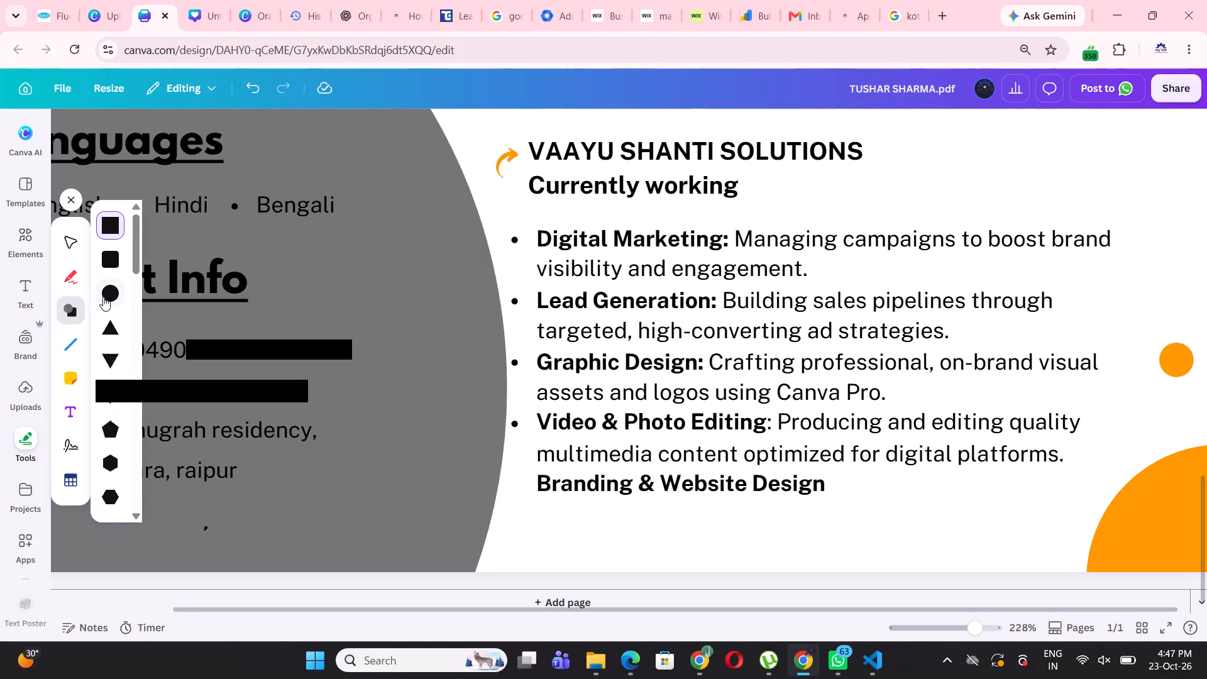
{"action": "left_click", "coordinate": [109, 293]}
{"action": "left_click", "coordinate": [332, 206]}
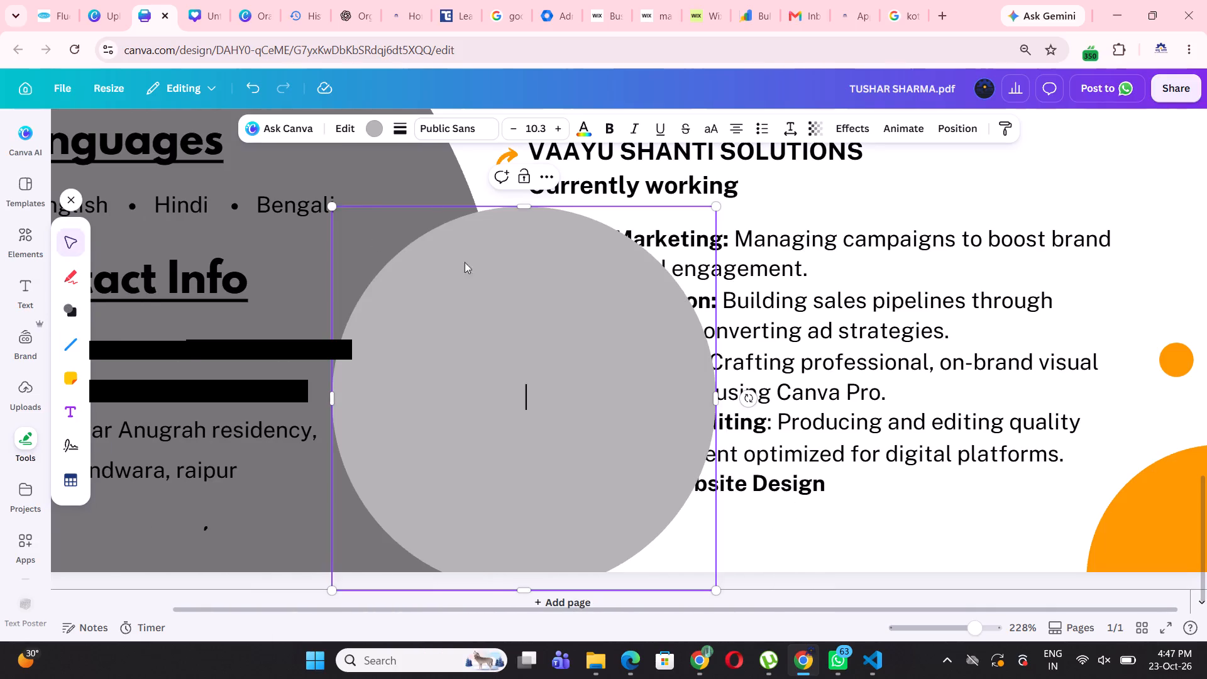
{"action": "left_click_drag", "start_coordinate": [330, 204], "coordinate": [693, 499]}
{"action": "left_click", "coordinate": [805, 522]}
{"action": "left_click_drag", "start_coordinate": [696, 561], "coordinate": [509, 473]}
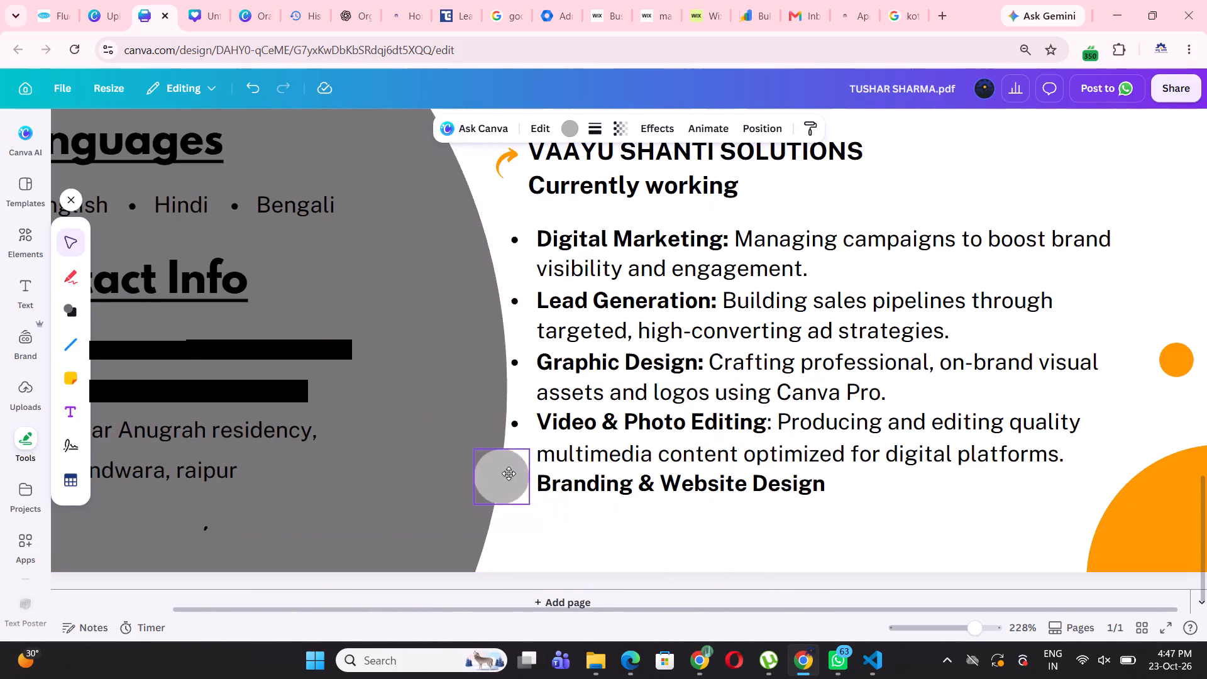
{"action": "left_click_drag", "start_coordinate": [509, 473], "coordinate": [510, 472]}
{"action": "left_click_drag", "start_coordinate": [553, 409], "coordinate": [466, 530]}
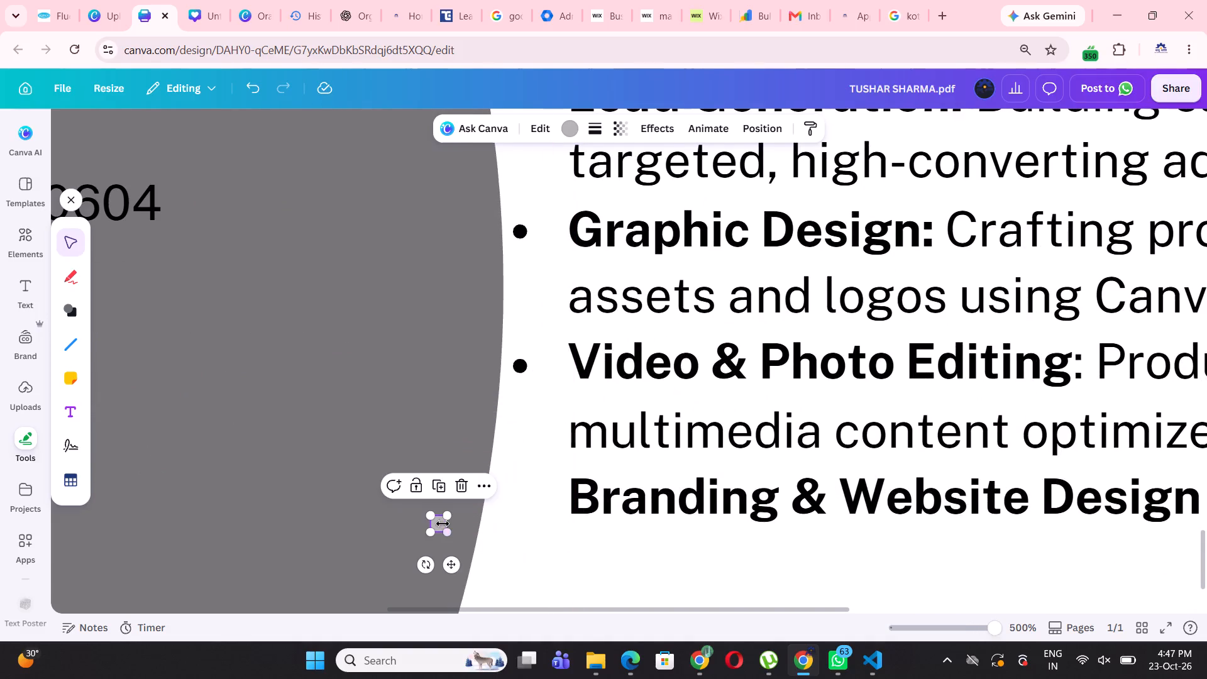
{"action": "left_click_drag", "start_coordinate": [439, 525], "coordinate": [525, 471]}
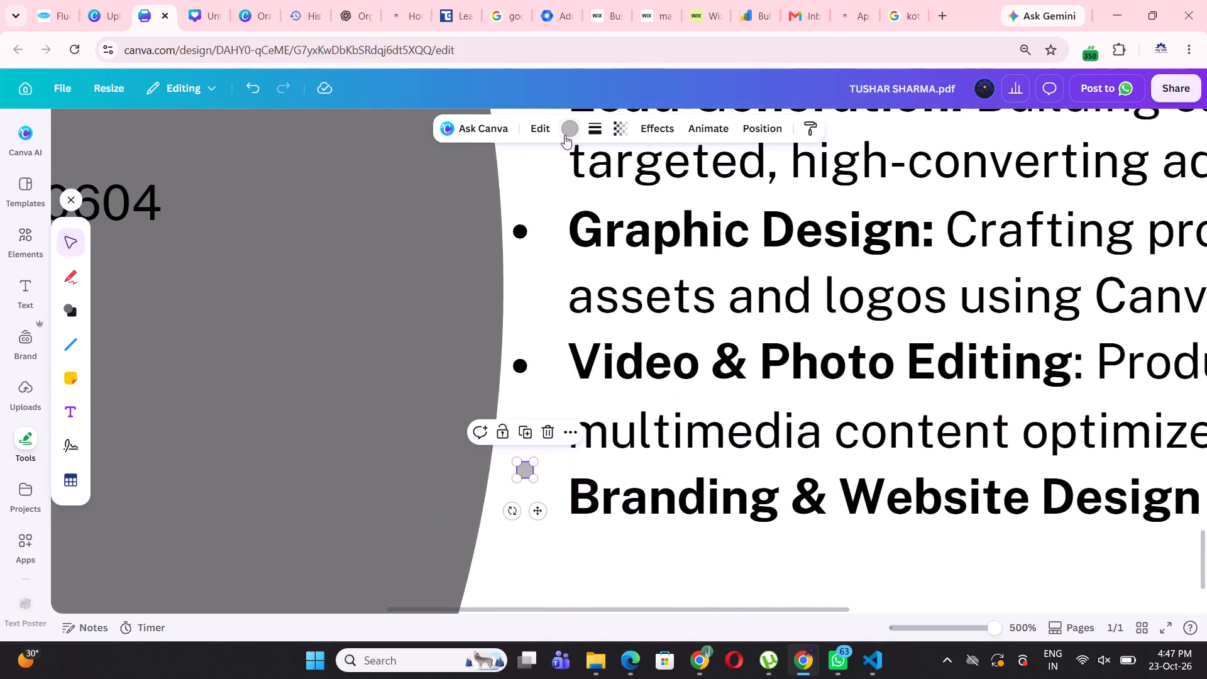
Set the small bullet circle's fill colour to black from the colours in this design.
{"action": "left_click", "coordinate": [565, 135]}
{"action": "left_click", "coordinate": [194, 279]}
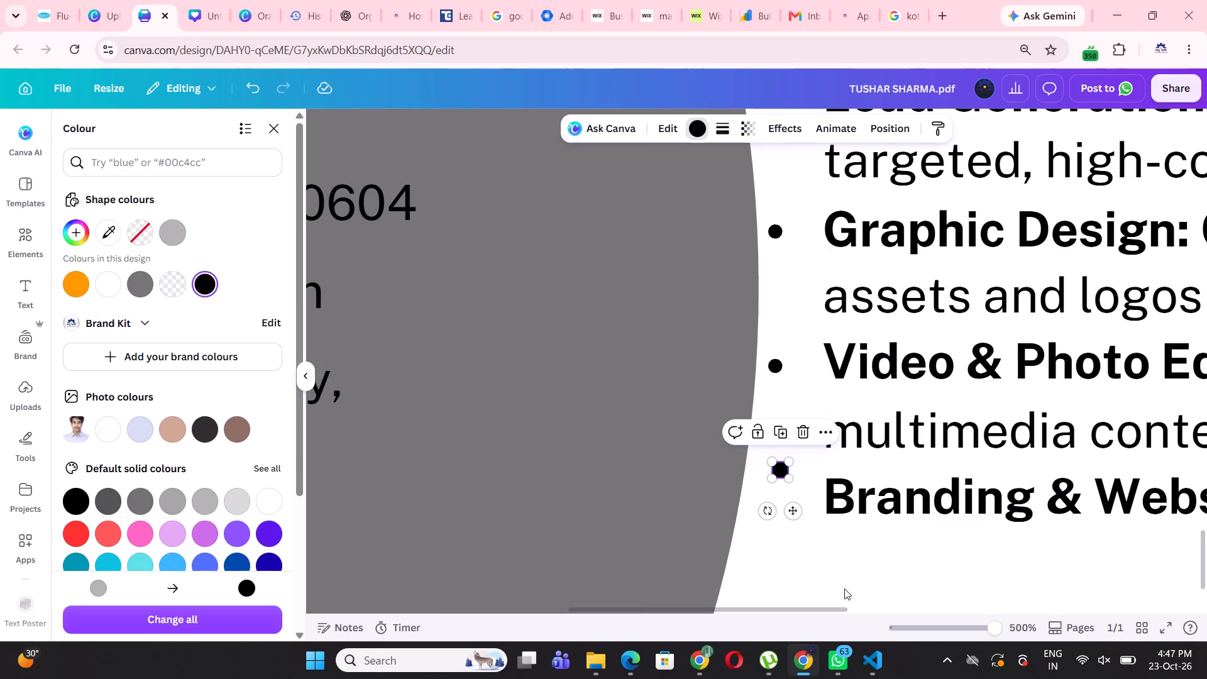
Move the small black bullet circle level with "Branding & Website Design", lined up beneath the other bullets.
{"action": "left_click", "coordinate": [903, 568]}
{"action": "left_click", "coordinate": [781, 480]}
{"action": "left_click", "coordinate": [781, 473]}
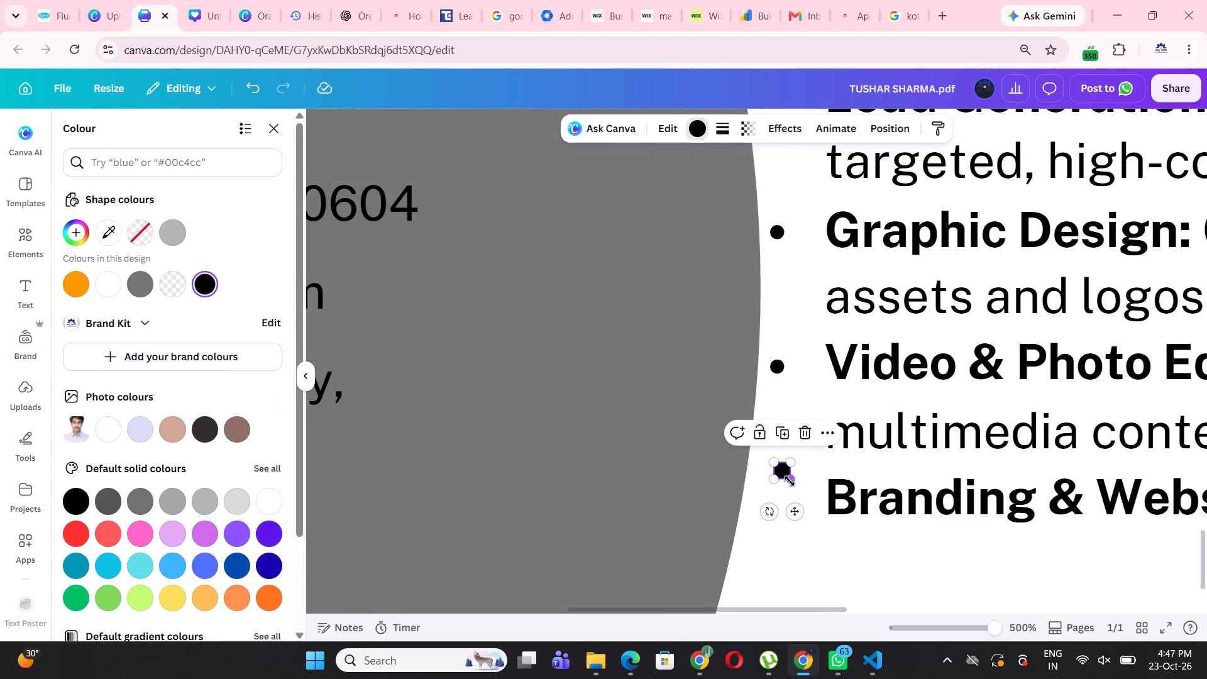
{"action": "left_click", "coordinate": [790, 481]}
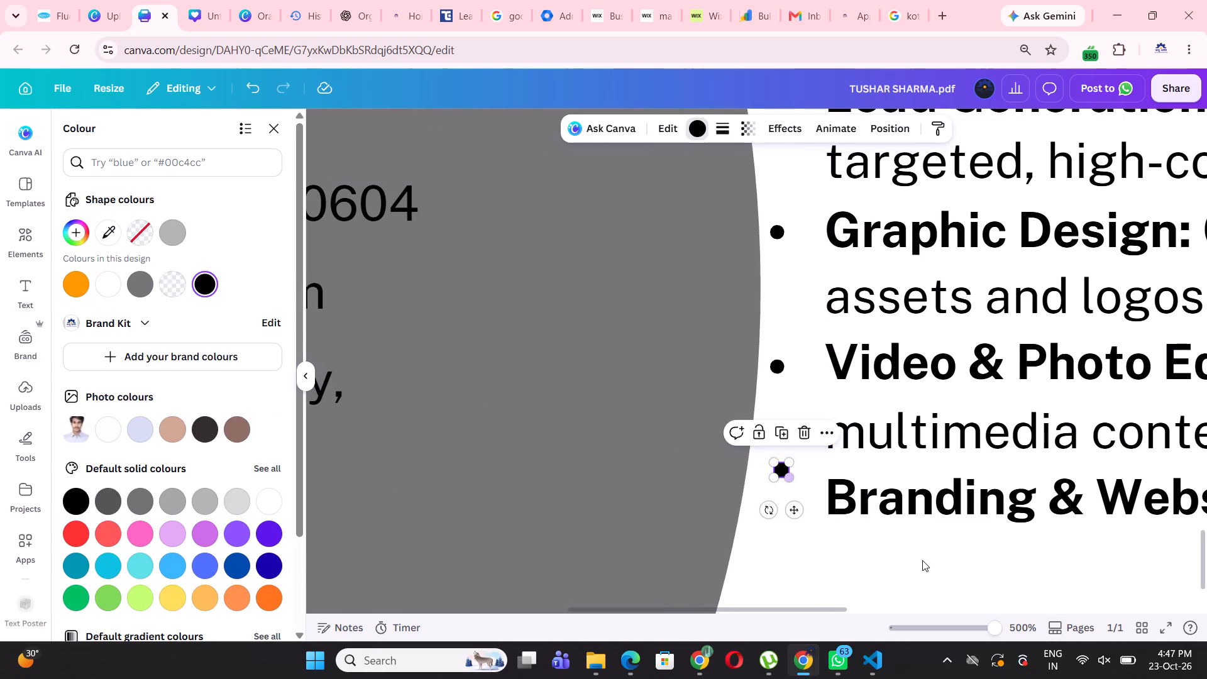
{"action": "left_click", "coordinate": [922, 560]}
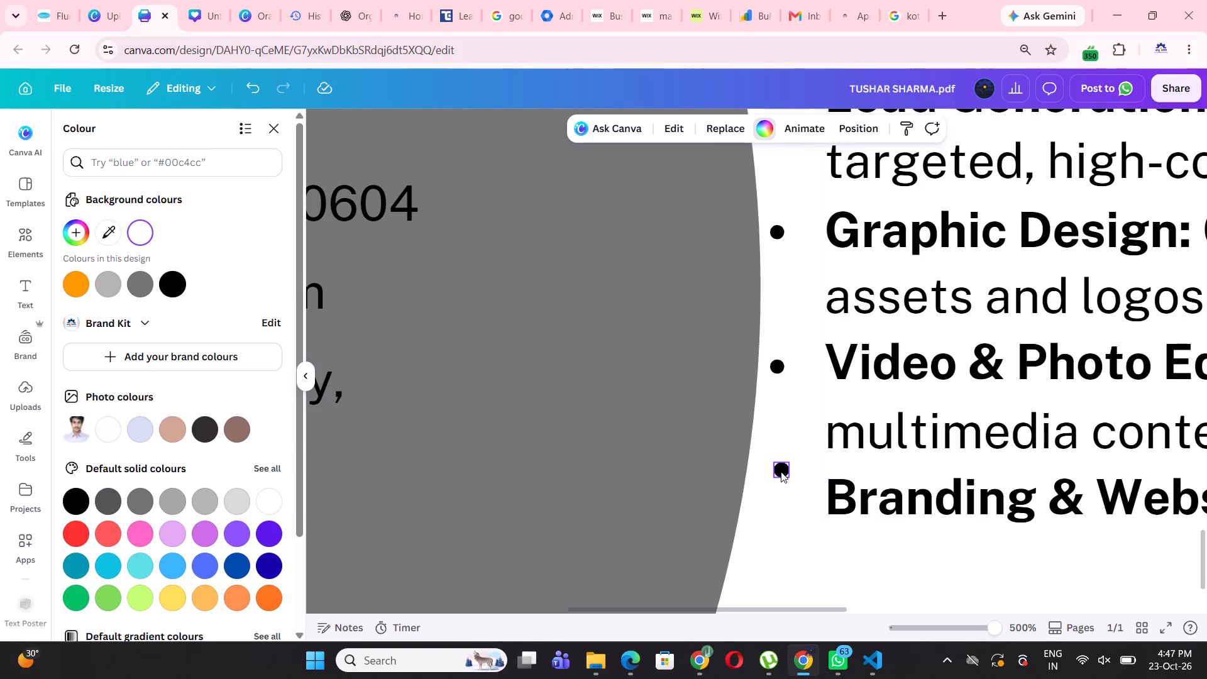
{"action": "left_click_drag", "start_coordinate": [781, 472], "coordinate": [781, 497]}
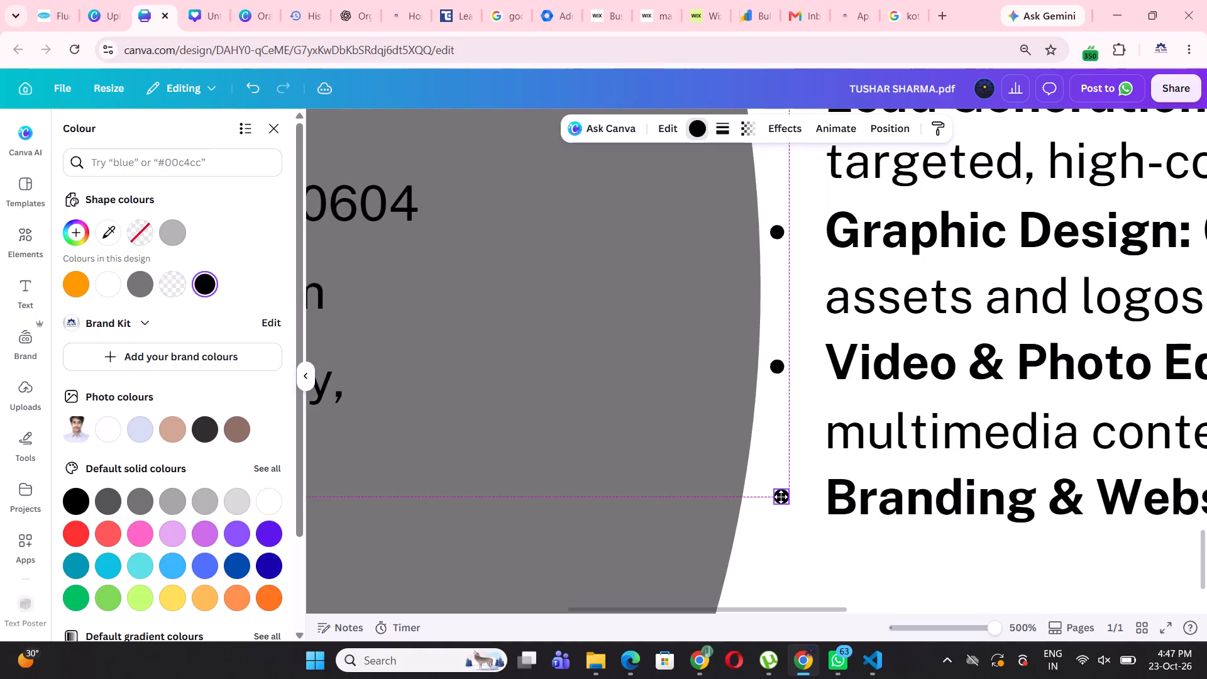
{"action": "left_click_drag", "start_coordinate": [781, 497], "coordinate": [781, 496]}
{"action": "left_click_drag", "start_coordinate": [781, 496], "coordinate": [779, 495]}
{"action": "left_click", "coordinate": [915, 577]}
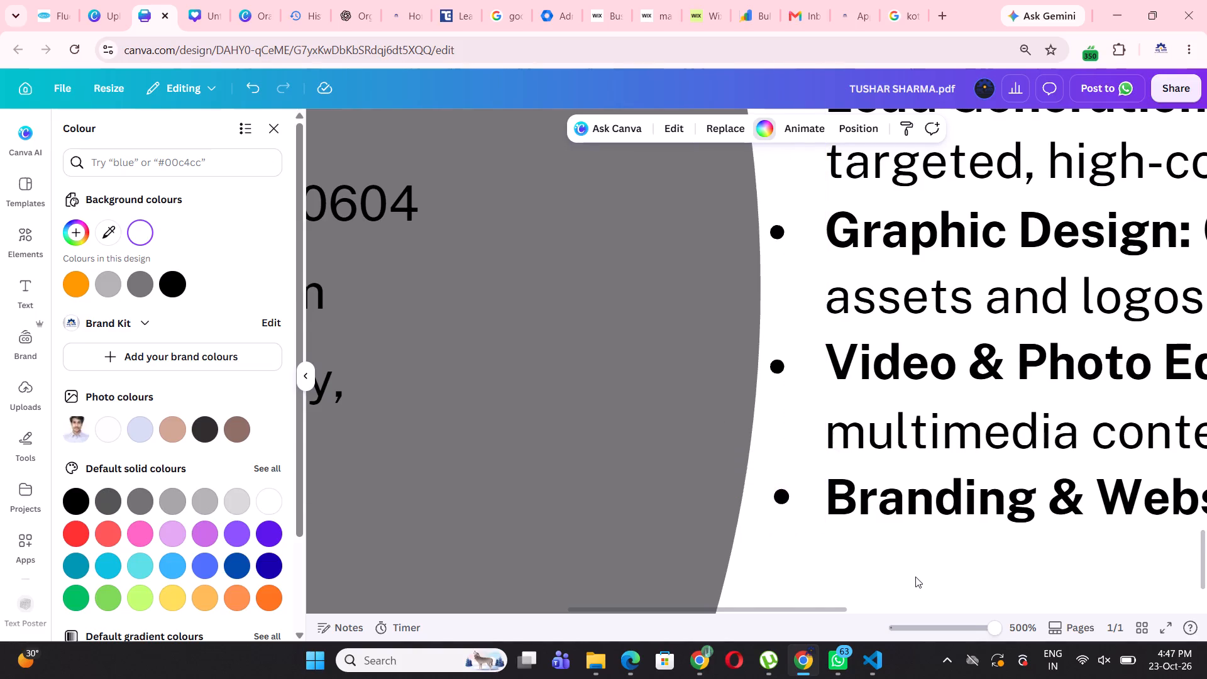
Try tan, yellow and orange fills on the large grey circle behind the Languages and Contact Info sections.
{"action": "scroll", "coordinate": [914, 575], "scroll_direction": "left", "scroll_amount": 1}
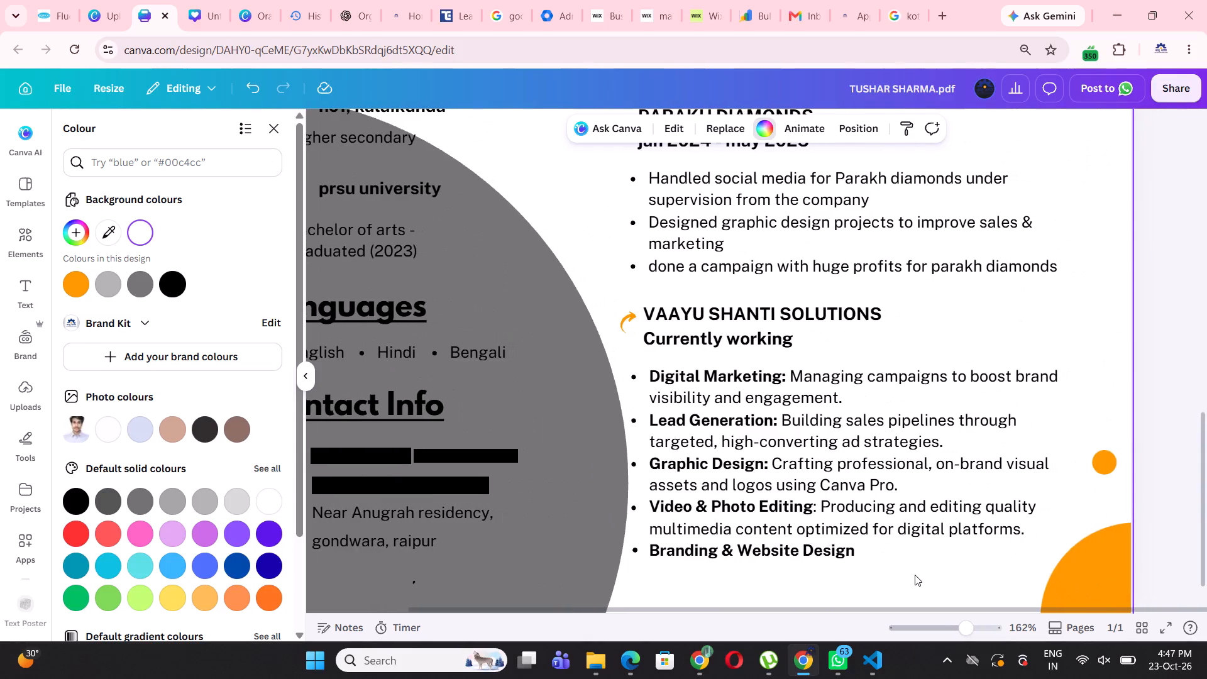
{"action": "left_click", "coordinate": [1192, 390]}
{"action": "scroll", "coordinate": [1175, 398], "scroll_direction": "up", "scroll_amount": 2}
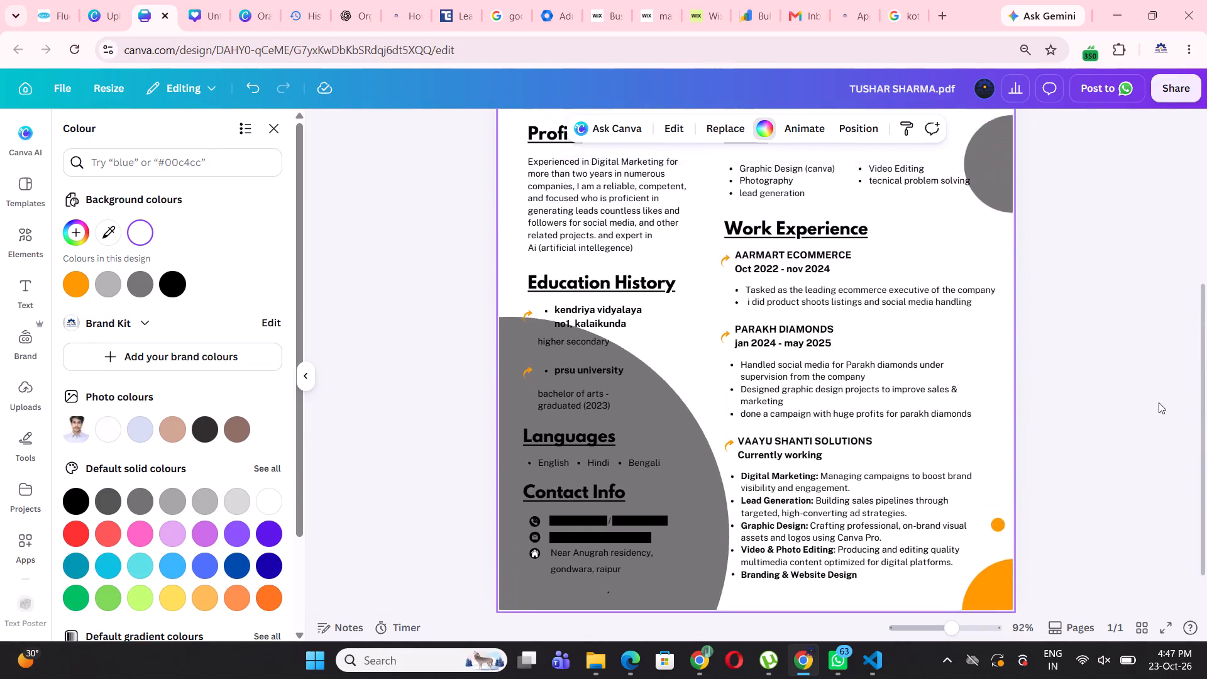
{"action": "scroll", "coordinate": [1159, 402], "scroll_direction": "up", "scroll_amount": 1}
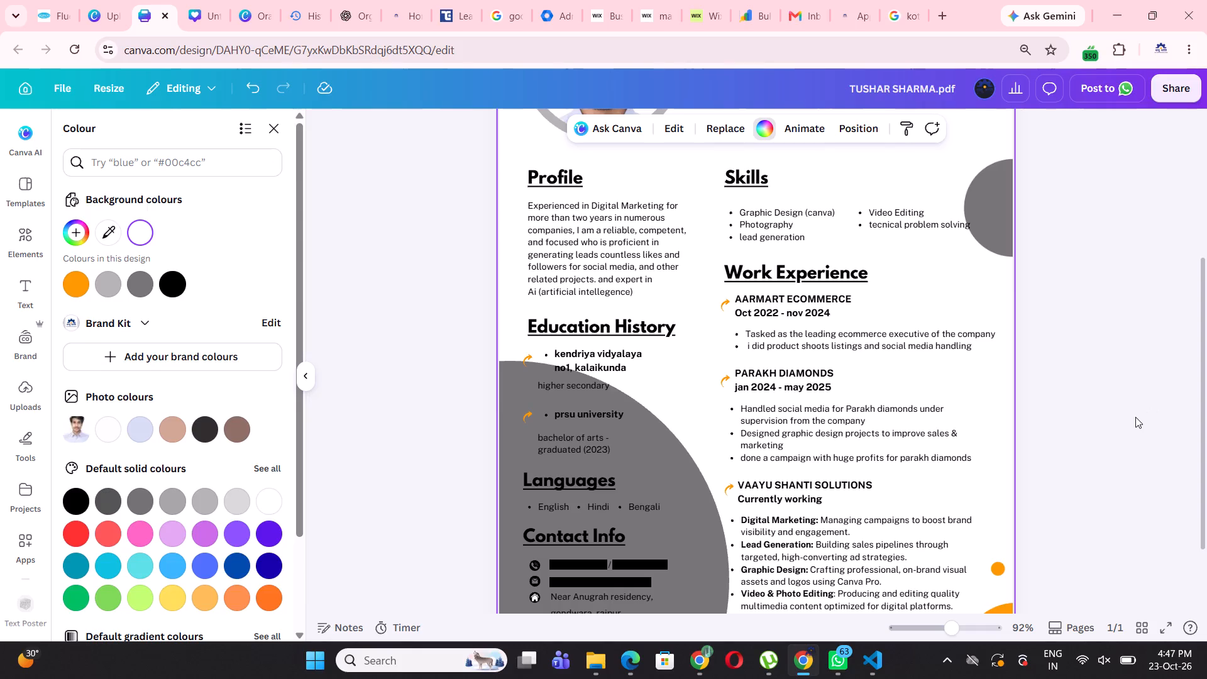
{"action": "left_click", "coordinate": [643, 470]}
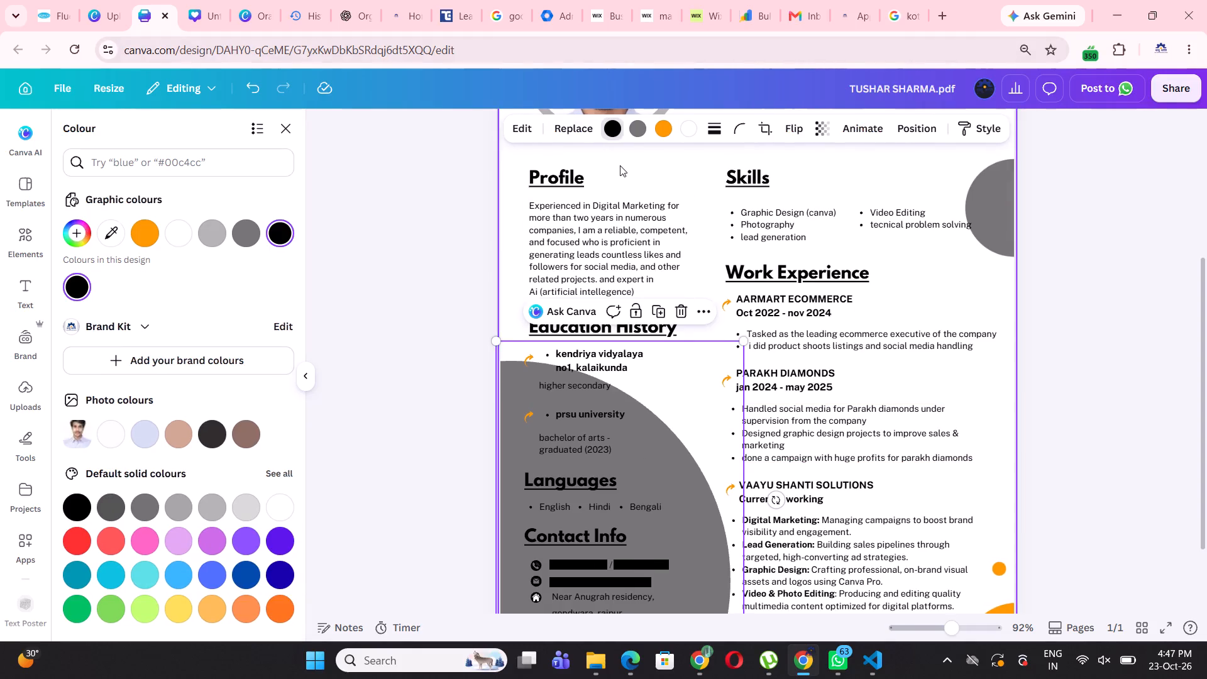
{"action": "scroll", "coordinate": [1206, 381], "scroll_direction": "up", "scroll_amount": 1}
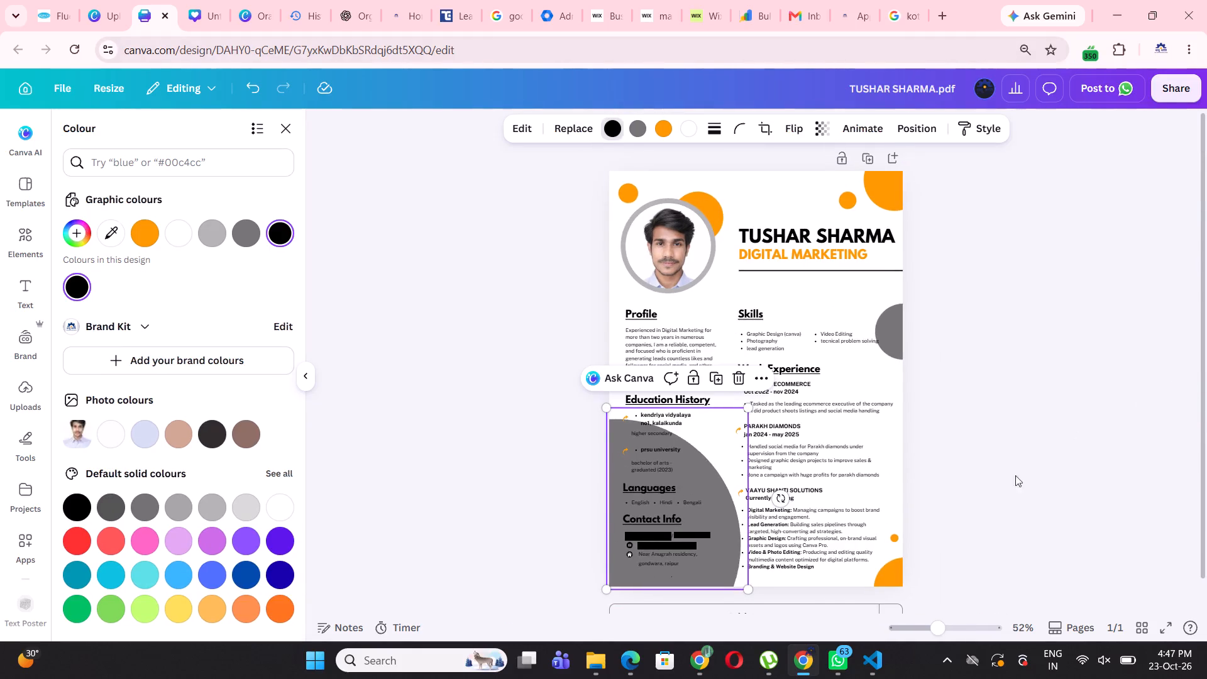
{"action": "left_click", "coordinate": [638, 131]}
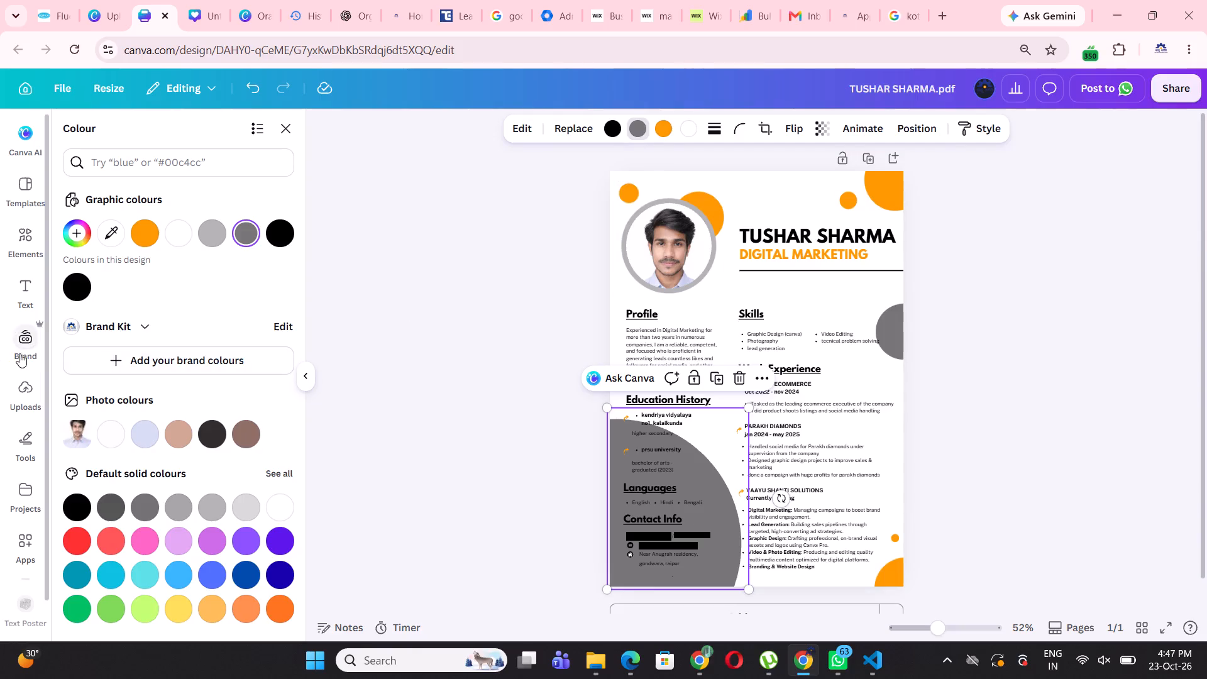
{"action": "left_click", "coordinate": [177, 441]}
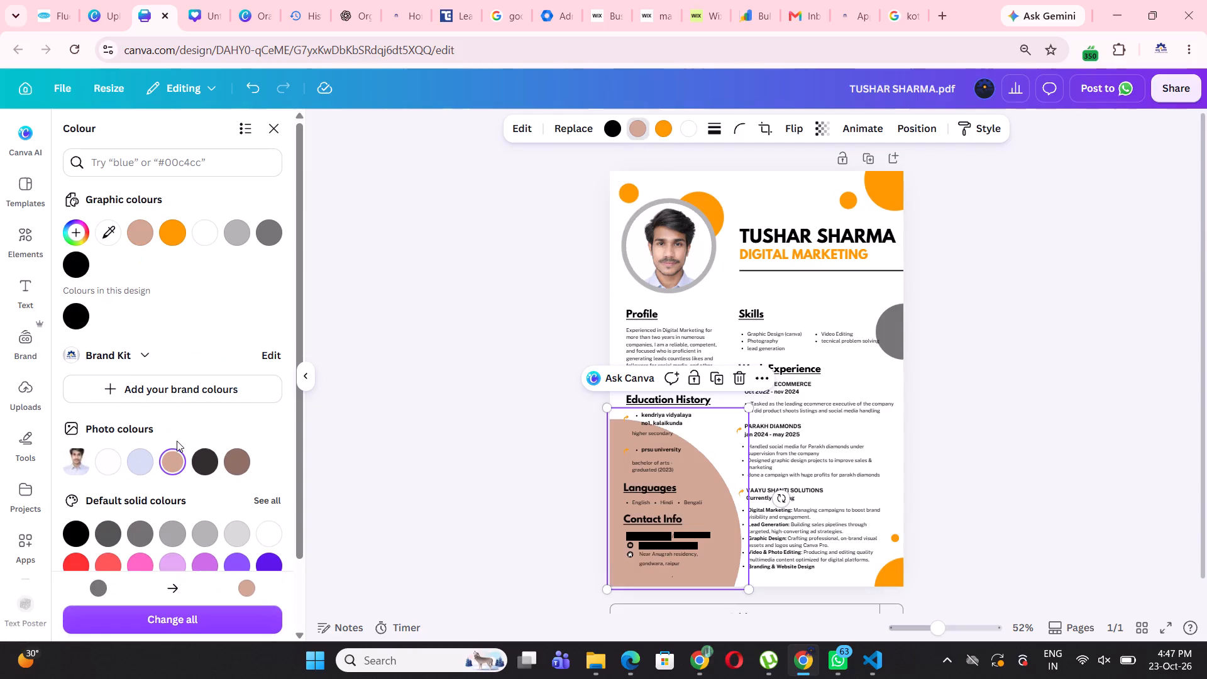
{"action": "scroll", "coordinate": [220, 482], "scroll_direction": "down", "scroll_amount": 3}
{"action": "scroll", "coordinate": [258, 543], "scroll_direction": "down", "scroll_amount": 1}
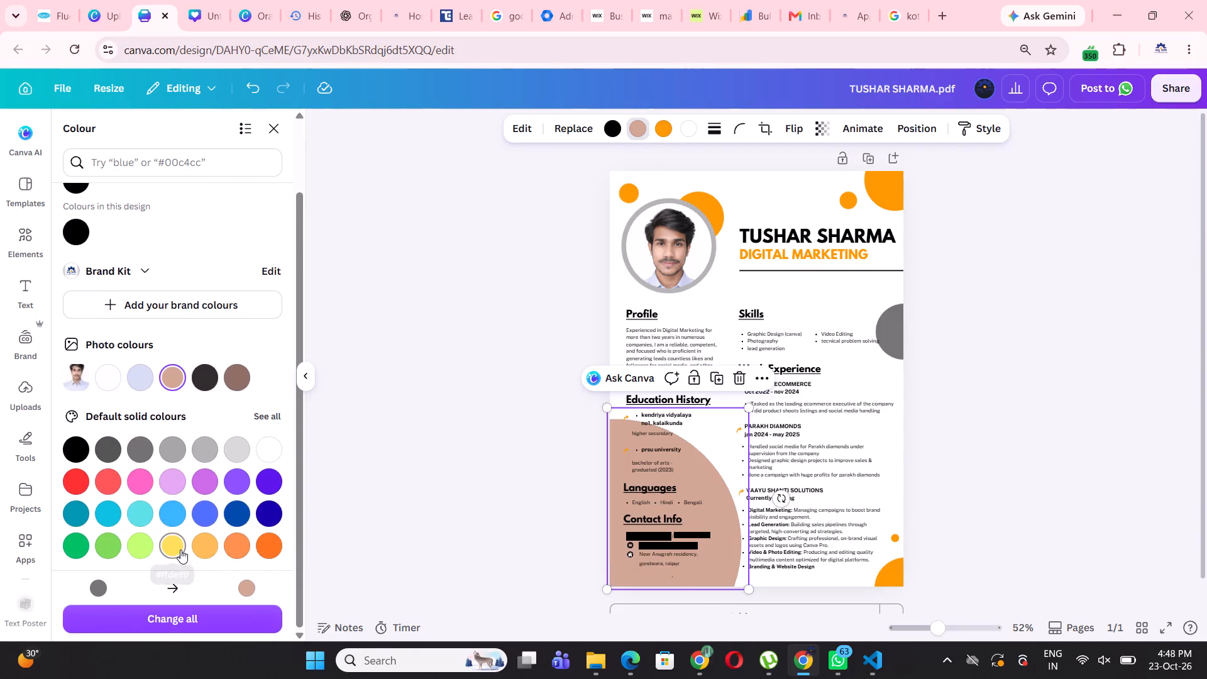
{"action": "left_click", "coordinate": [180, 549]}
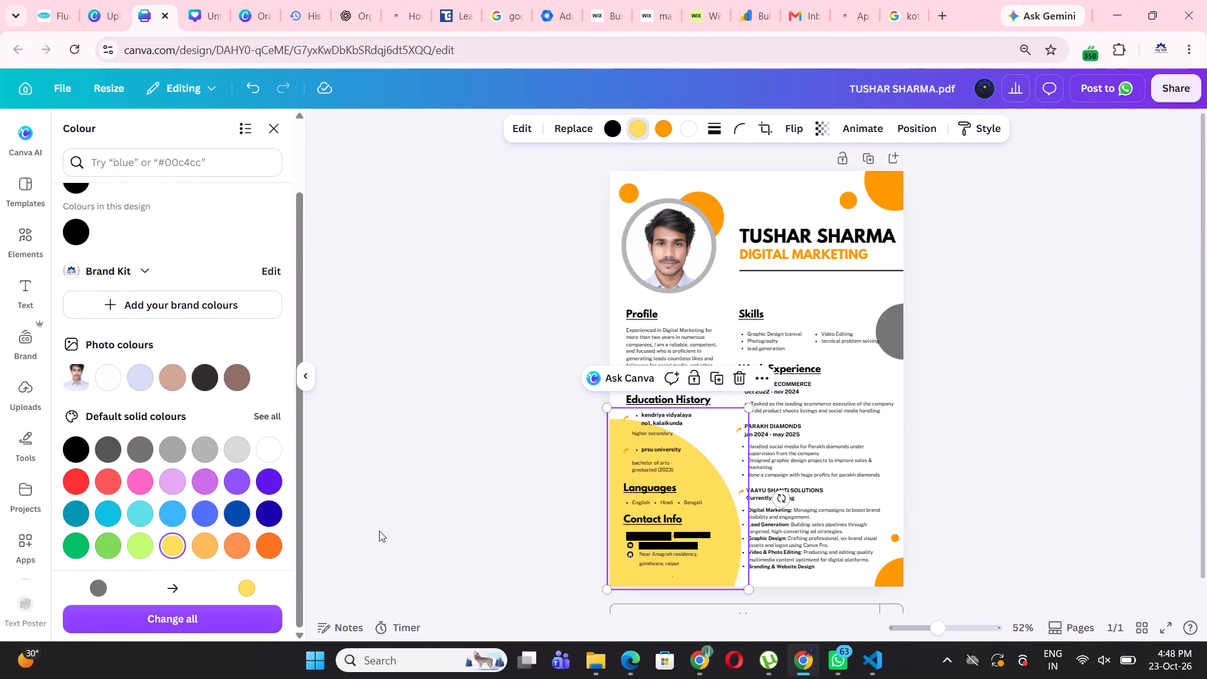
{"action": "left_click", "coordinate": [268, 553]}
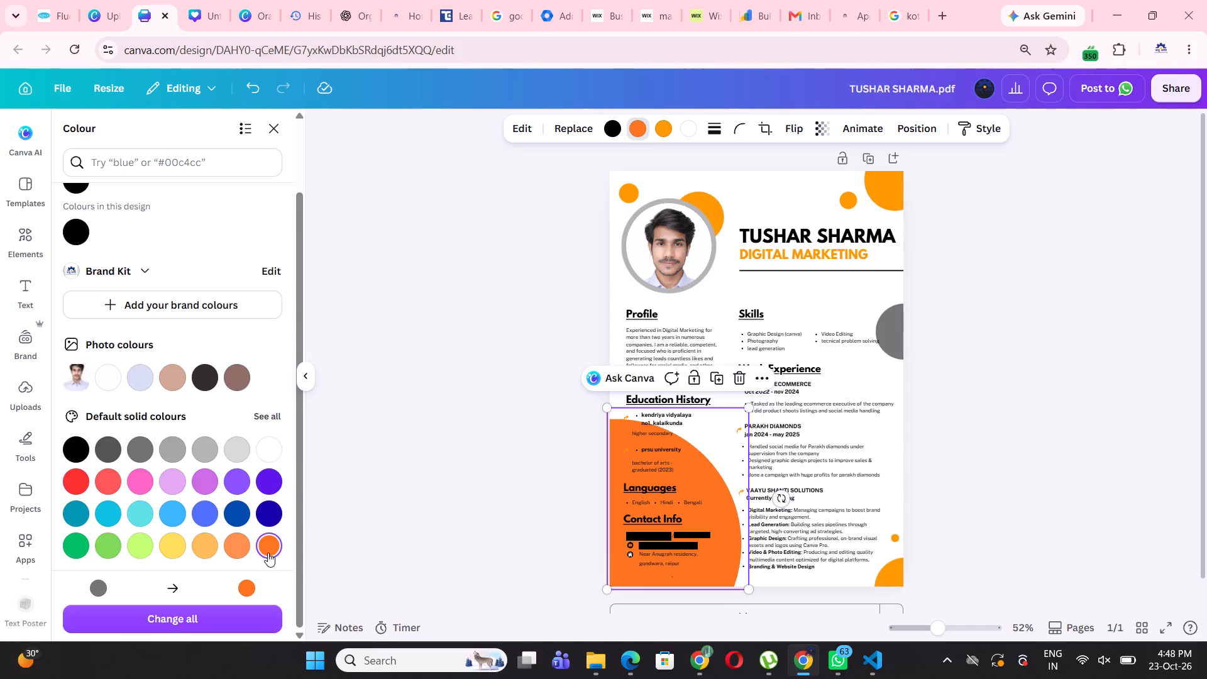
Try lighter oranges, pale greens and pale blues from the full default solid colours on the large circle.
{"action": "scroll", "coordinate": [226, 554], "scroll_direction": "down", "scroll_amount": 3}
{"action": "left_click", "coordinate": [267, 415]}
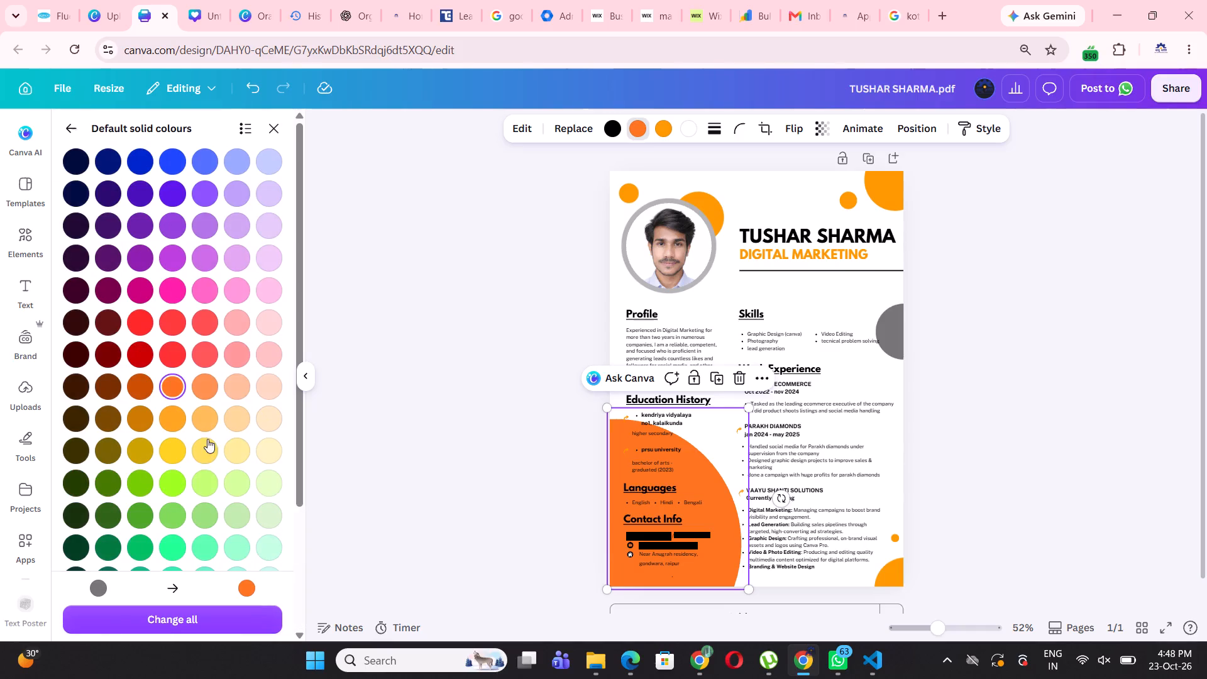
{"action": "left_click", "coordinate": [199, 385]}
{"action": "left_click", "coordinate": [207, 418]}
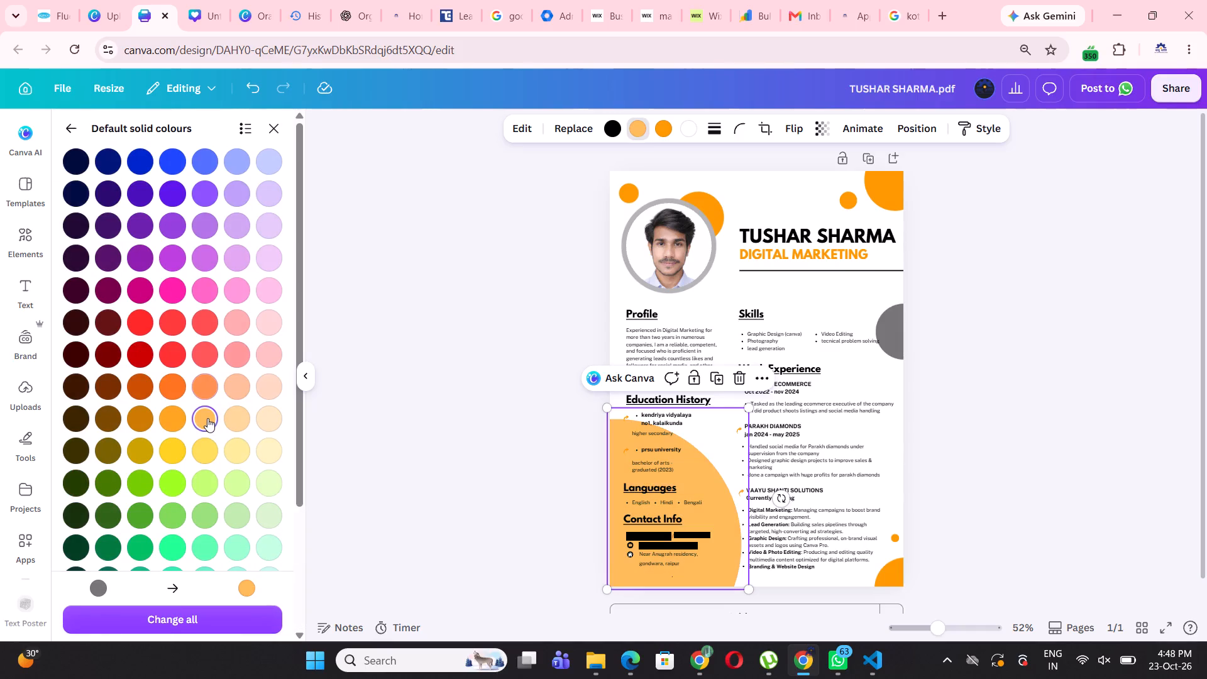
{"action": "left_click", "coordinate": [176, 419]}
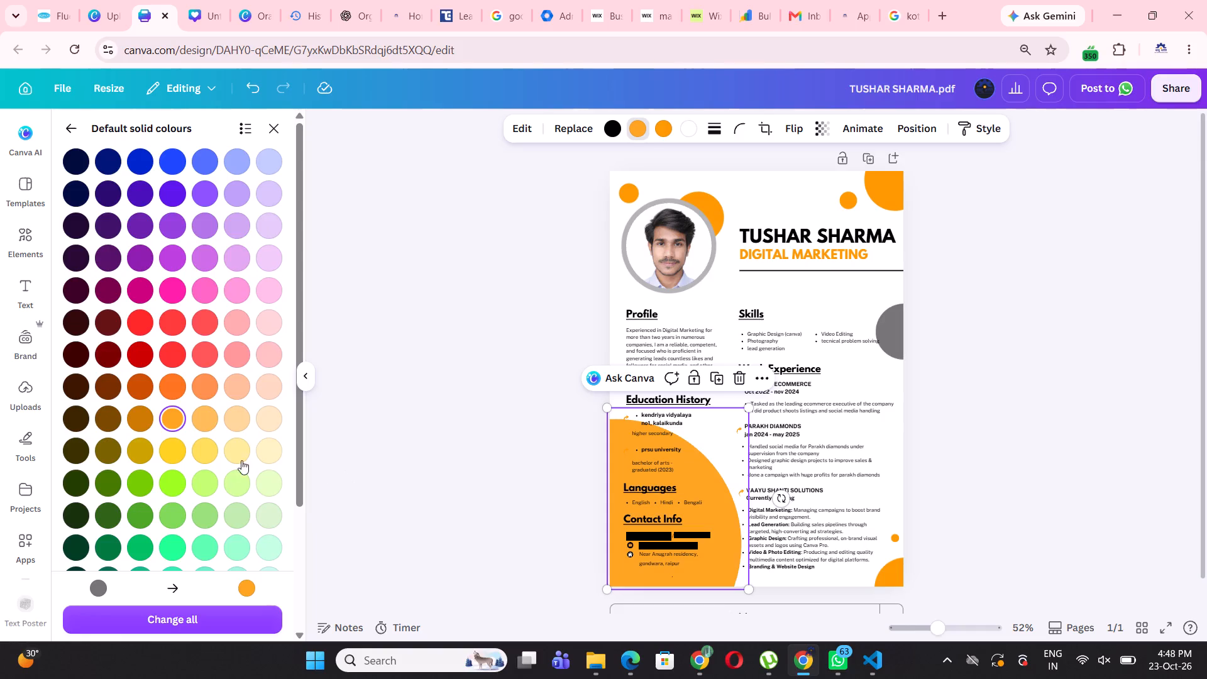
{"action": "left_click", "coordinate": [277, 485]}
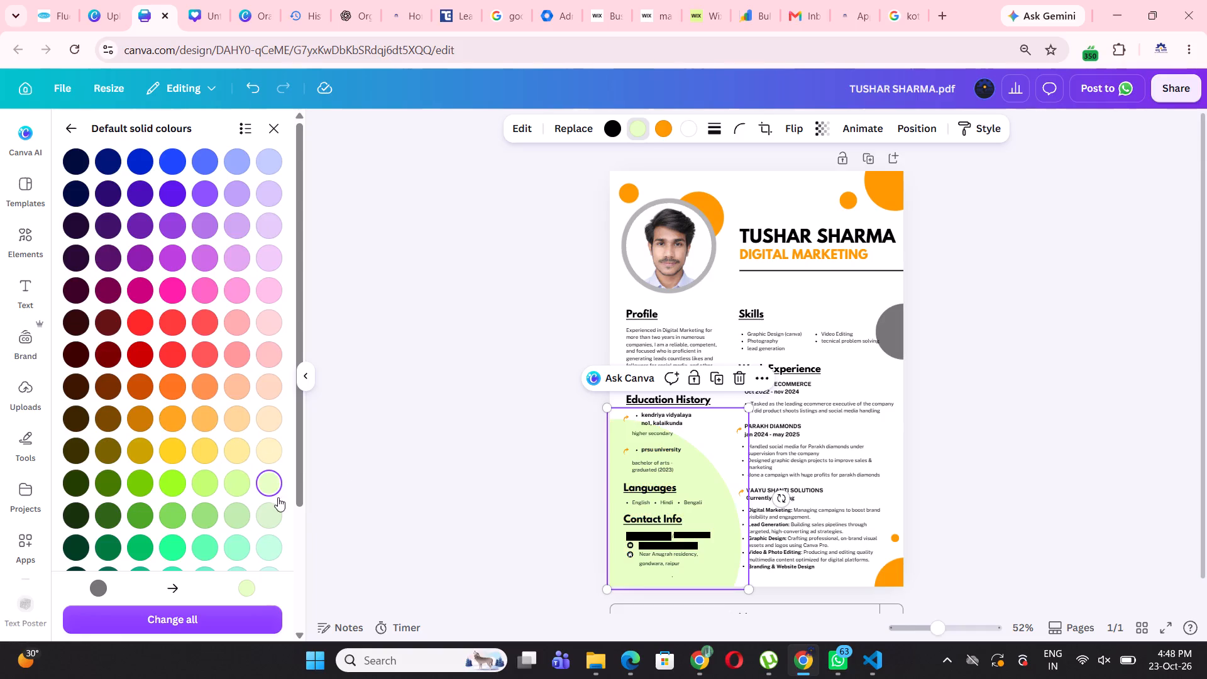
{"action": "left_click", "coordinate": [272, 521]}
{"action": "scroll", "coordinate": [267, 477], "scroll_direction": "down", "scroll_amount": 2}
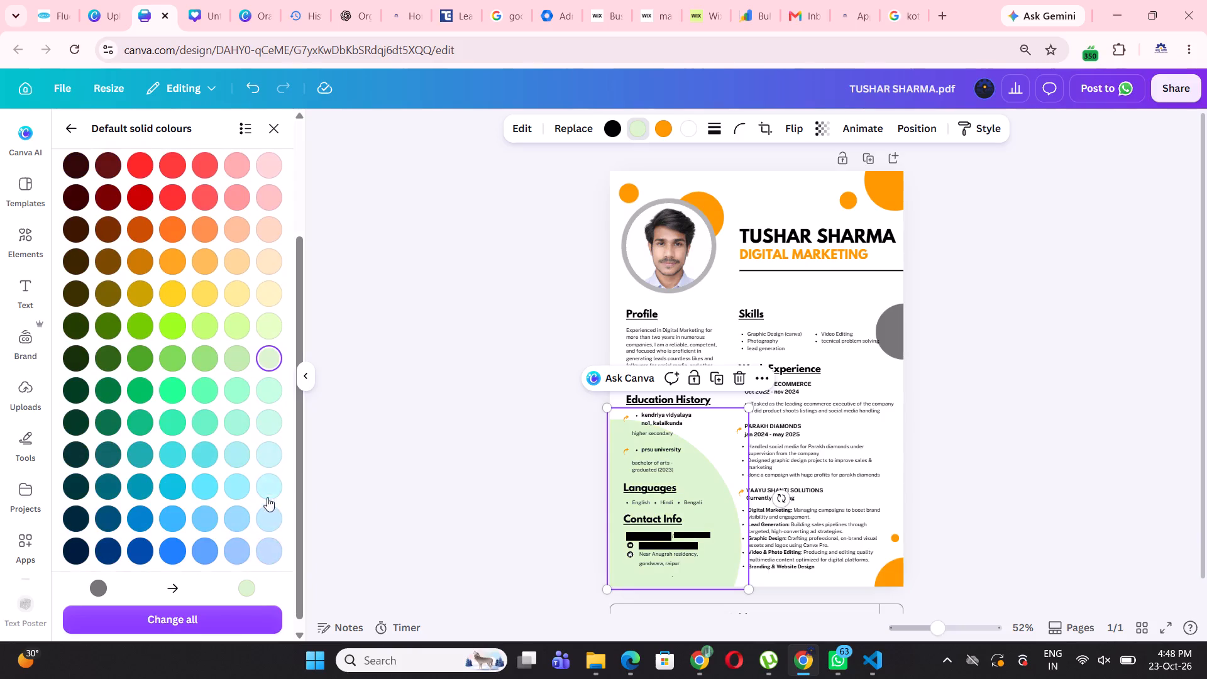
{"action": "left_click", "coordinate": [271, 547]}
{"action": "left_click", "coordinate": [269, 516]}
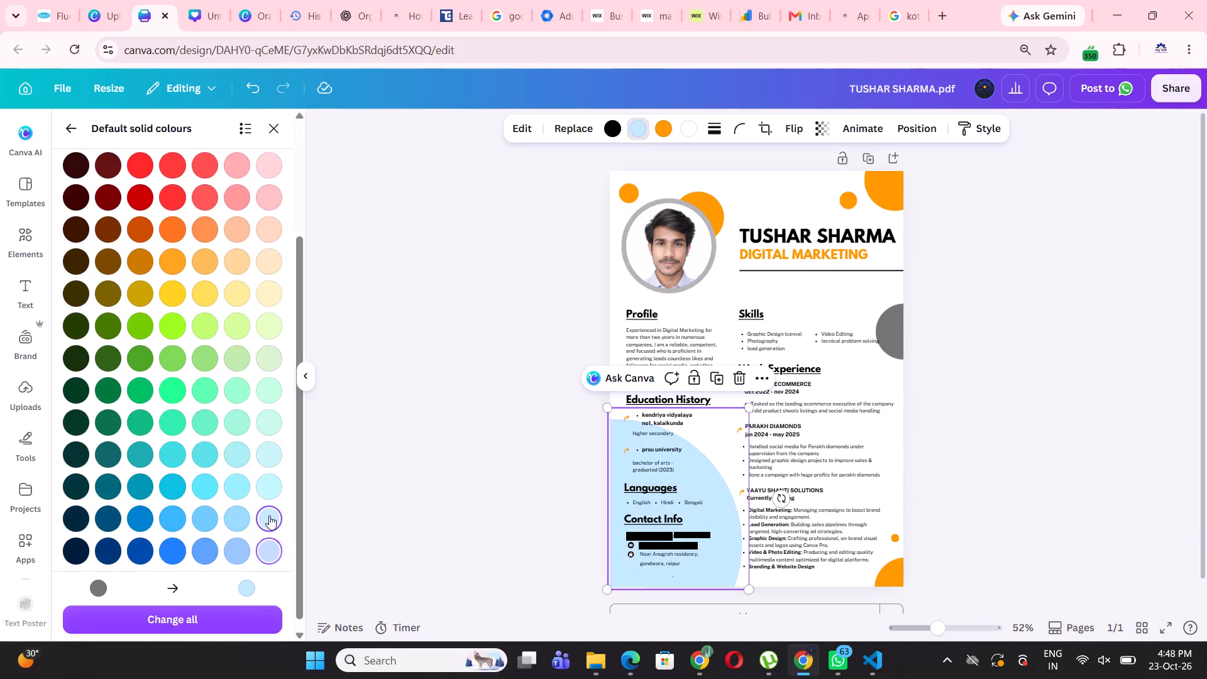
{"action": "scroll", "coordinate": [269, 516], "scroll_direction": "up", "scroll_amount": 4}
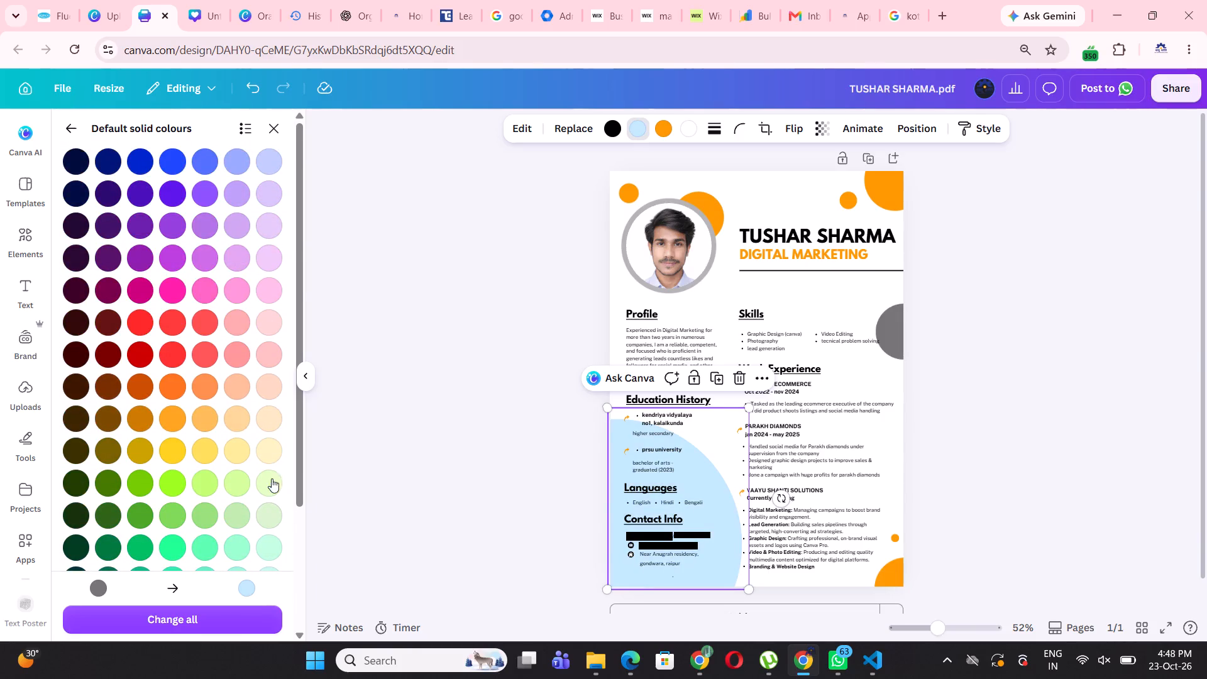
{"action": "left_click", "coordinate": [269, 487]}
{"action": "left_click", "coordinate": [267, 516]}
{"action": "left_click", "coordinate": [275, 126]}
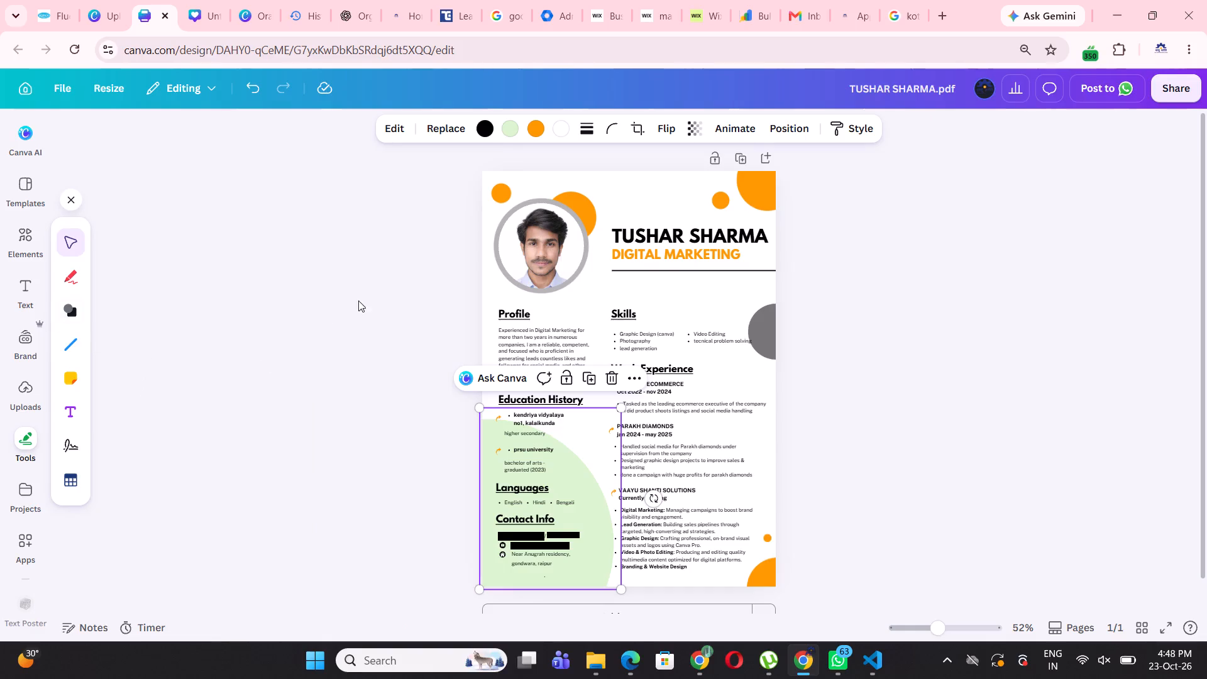
Set the large circle behind Languages and Contact Info to the light grey from the graphic colours.
{"action": "left_click", "coordinate": [508, 131]}
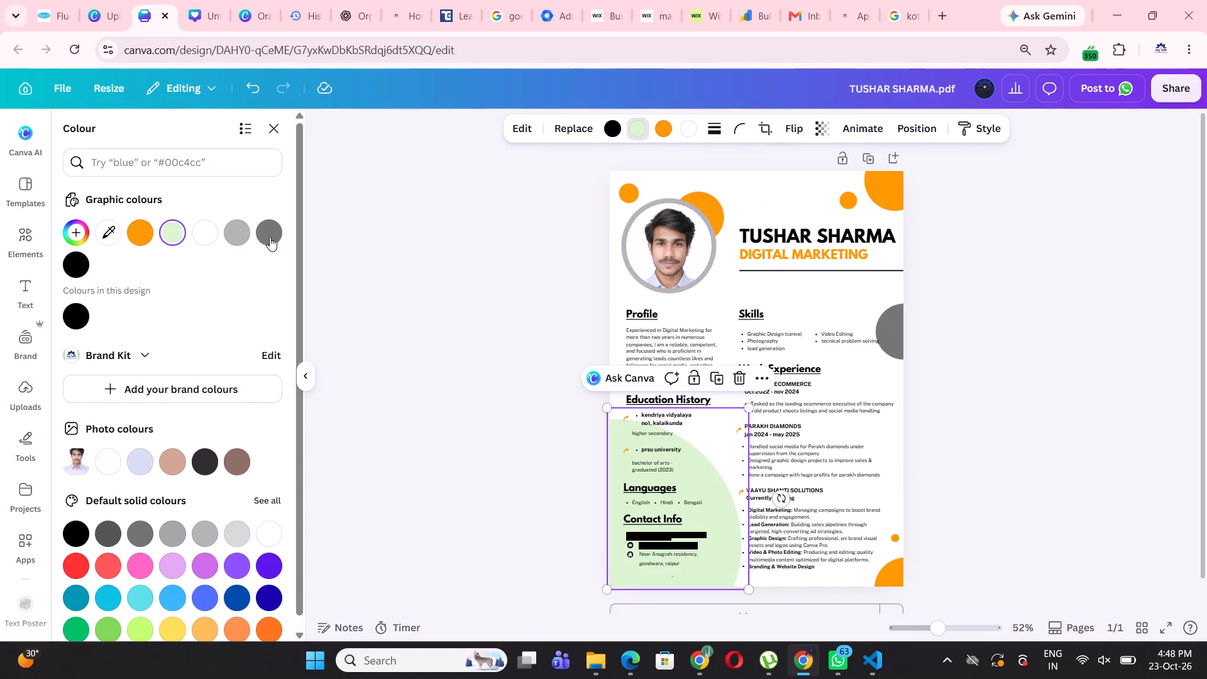
{"action": "left_click", "coordinate": [248, 235]}
{"action": "left_click", "coordinate": [974, 417]}
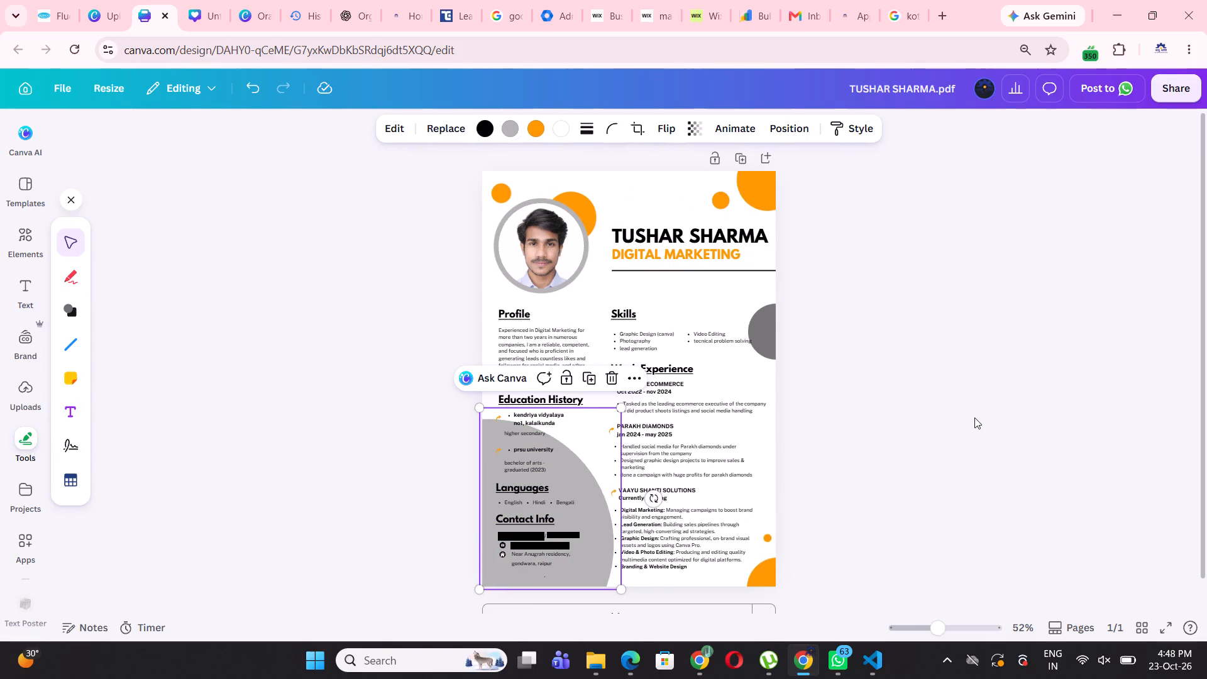
{"action": "left_click", "coordinate": [887, 399]}
{"action": "left_click", "coordinate": [835, 378]}
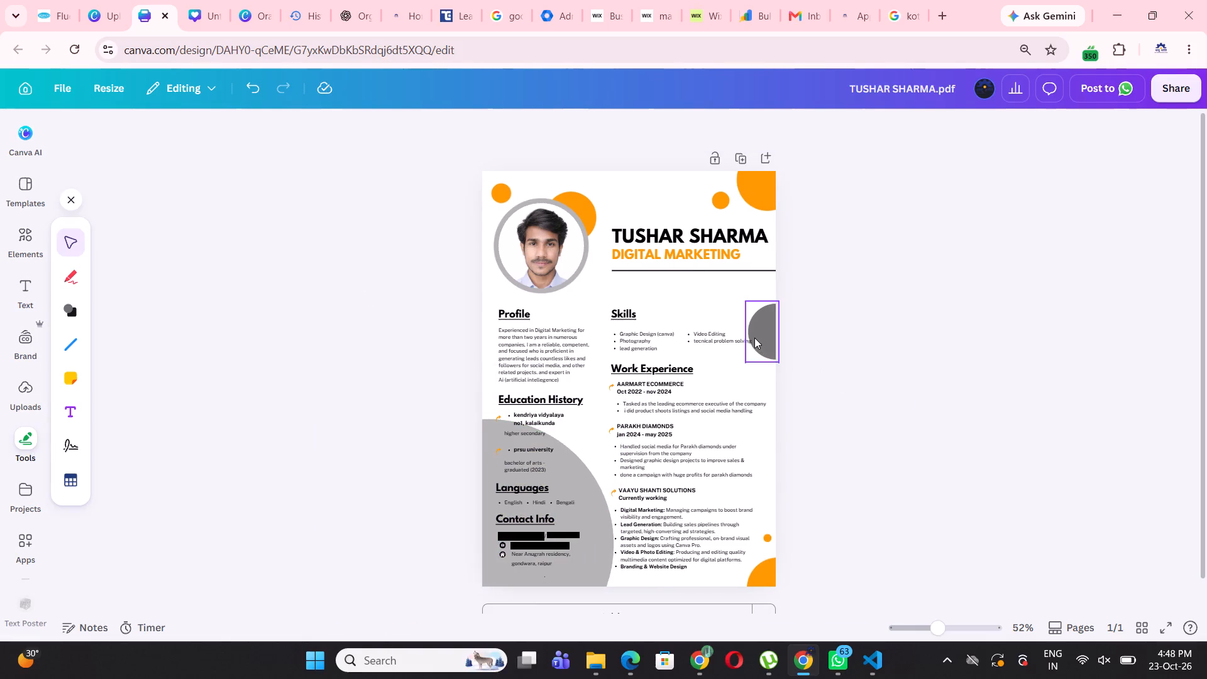
Shift the dark grey circle beside Skills slightly further off the page edge, clear of "tecnical problem solving".
{"action": "left_click", "coordinate": [756, 337]}
{"action": "left_click_drag", "start_coordinate": [756, 337], "coordinate": [763, 336]}
{"action": "left_click", "coordinate": [820, 391]}
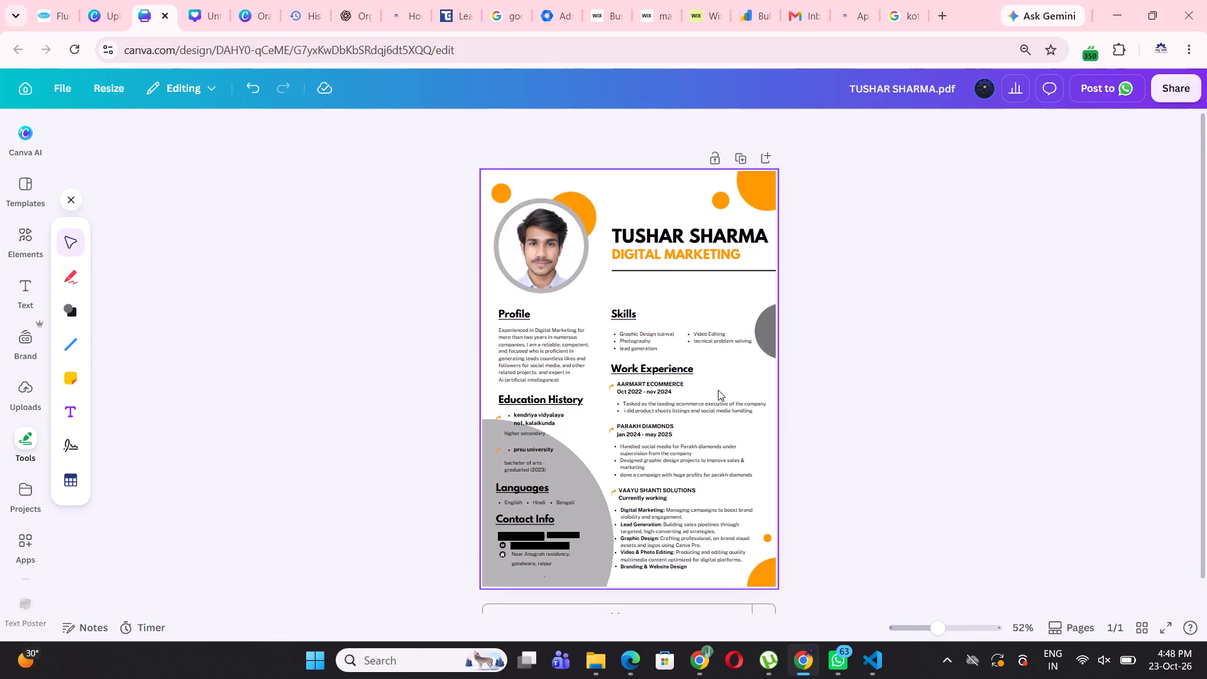
Add "Website Designing" as a new line below "tecnical problem solving" in the Skills section.
{"action": "left_click", "coordinate": [814, 308]}
{"action": "left_click", "coordinate": [815, 297]}
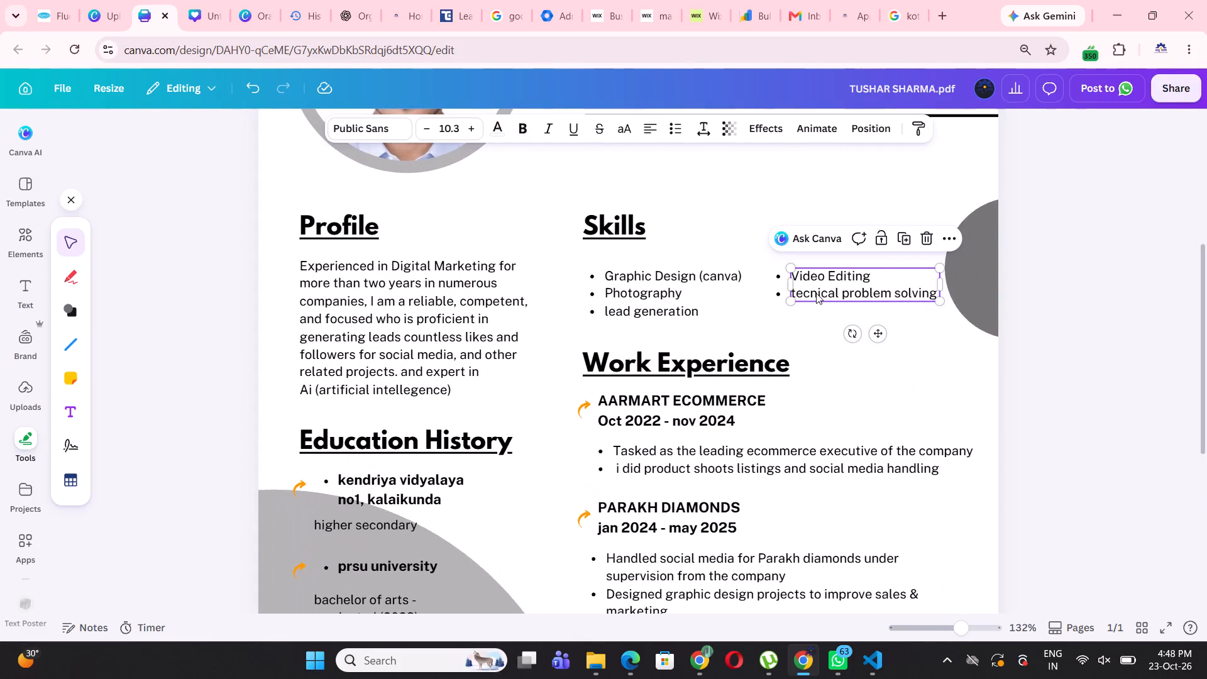
{"action": "left_click", "coordinate": [816, 293]}
{"action": "left_click", "coordinate": [916, 292]}
{"action": "left_click", "coordinate": [934, 297]}
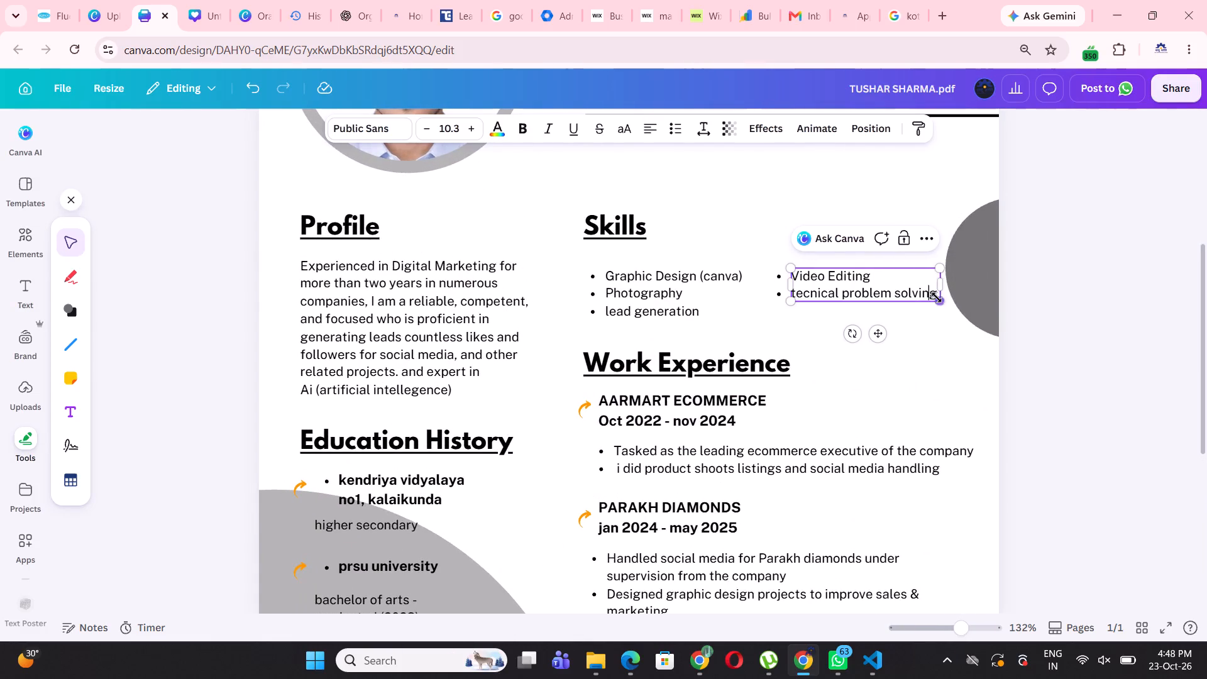
{"action": "left_click", "coordinate": [937, 297]}
{"action": "left_click", "coordinate": [939, 294]}
{"action": "key", "text": "Return"}
{"action": "type", "text": "WE"}
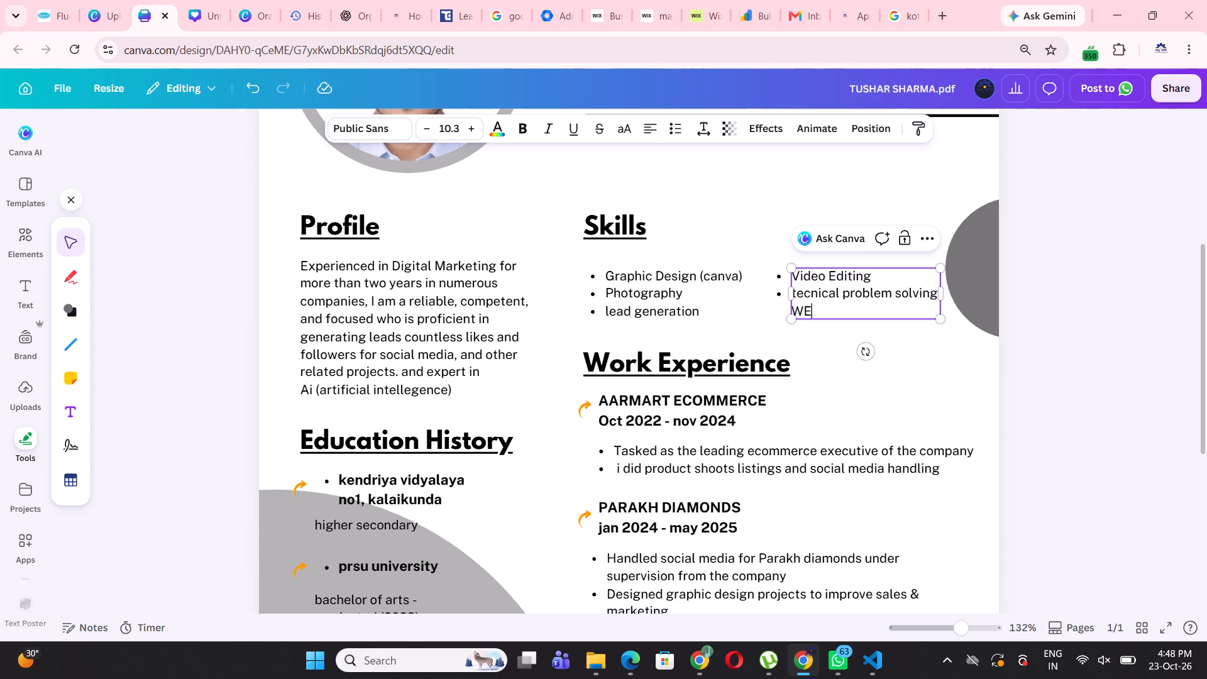
{"action": "key", "text": "BackSpace"}
{"action": "type", "text": "eb"}
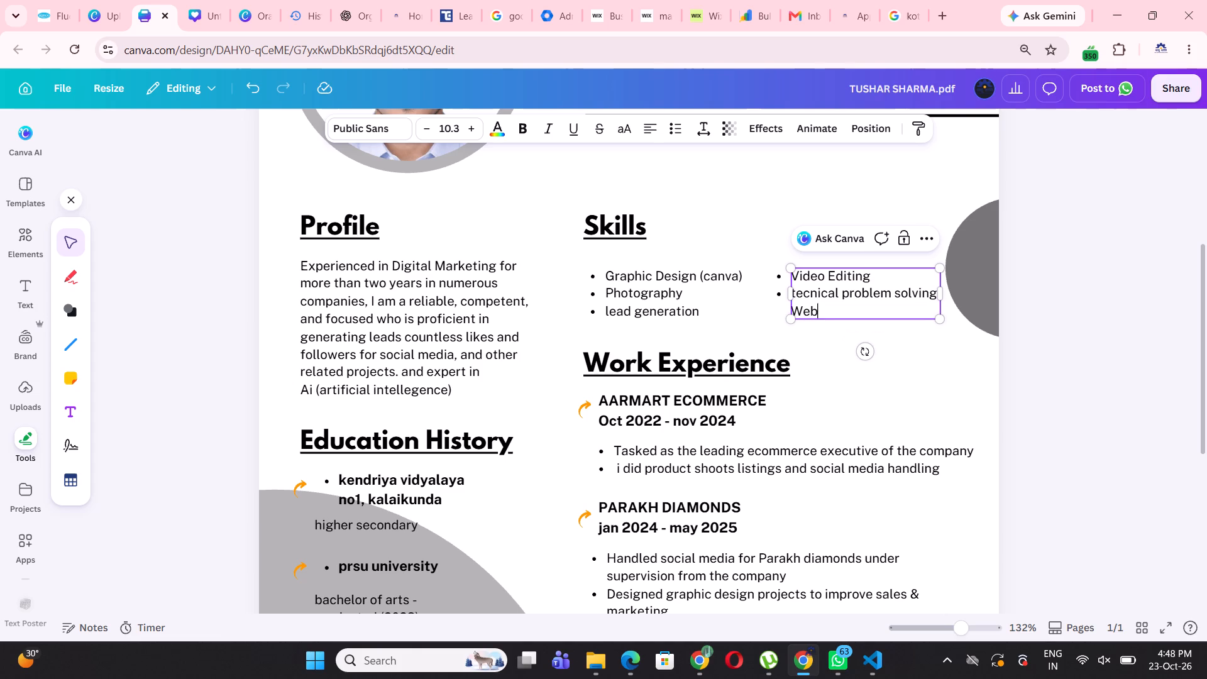
{"action": "type", "text": "site"}
{"action": "key", "text": "space"}
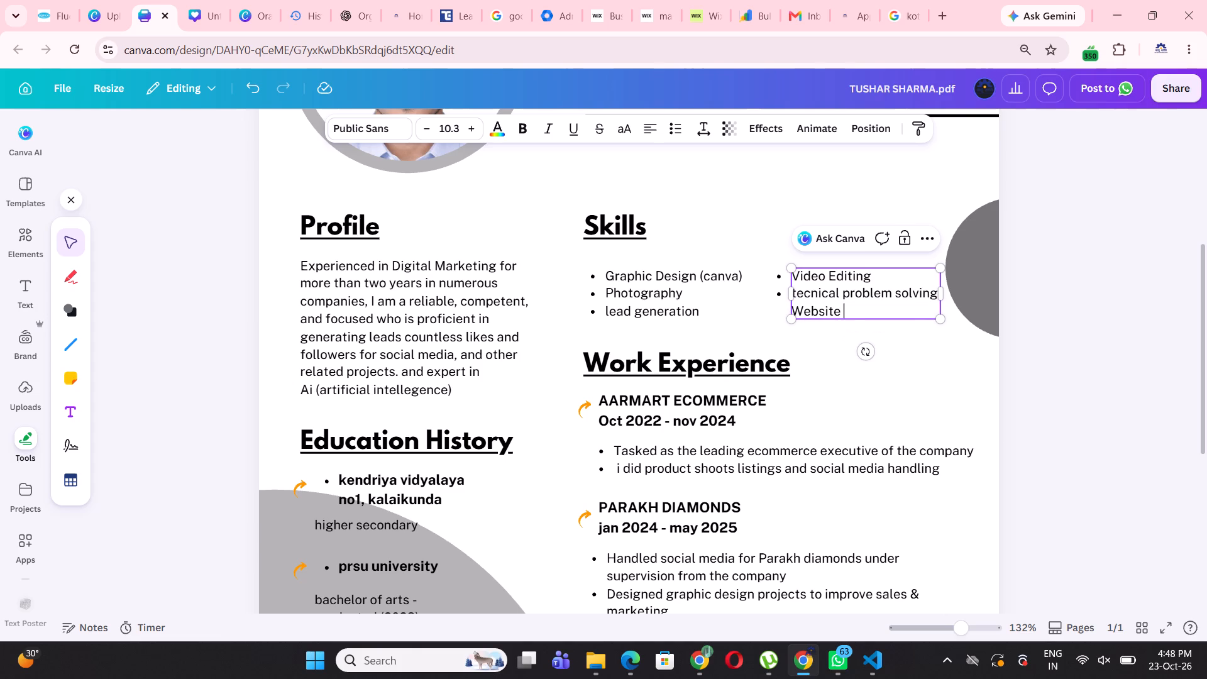
{"action": "type", "text": "Desimg"}
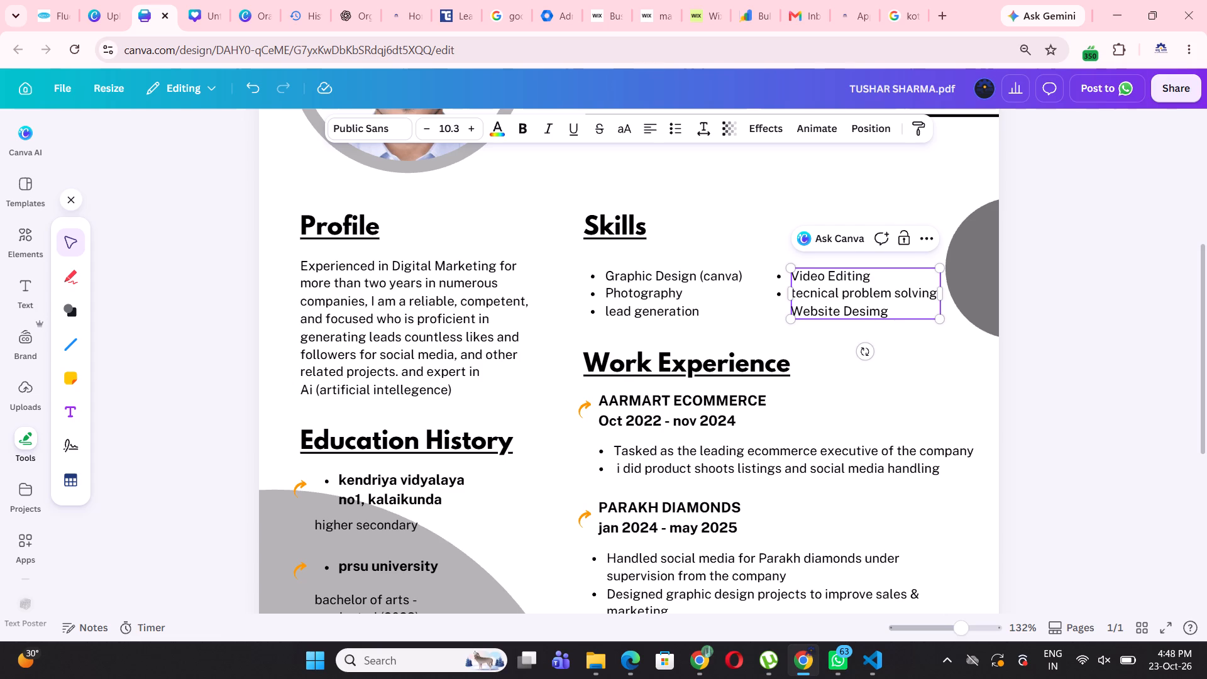
{"action": "key", "text": "BackSpace"}
{"action": "key", "text": "BackSpace"}
{"action": "key", "text": "n"}
{"action": "key", "text": "BackSpace"}
{"action": "type", "text": "gn"}
{"action": "type", "text": "ing"}
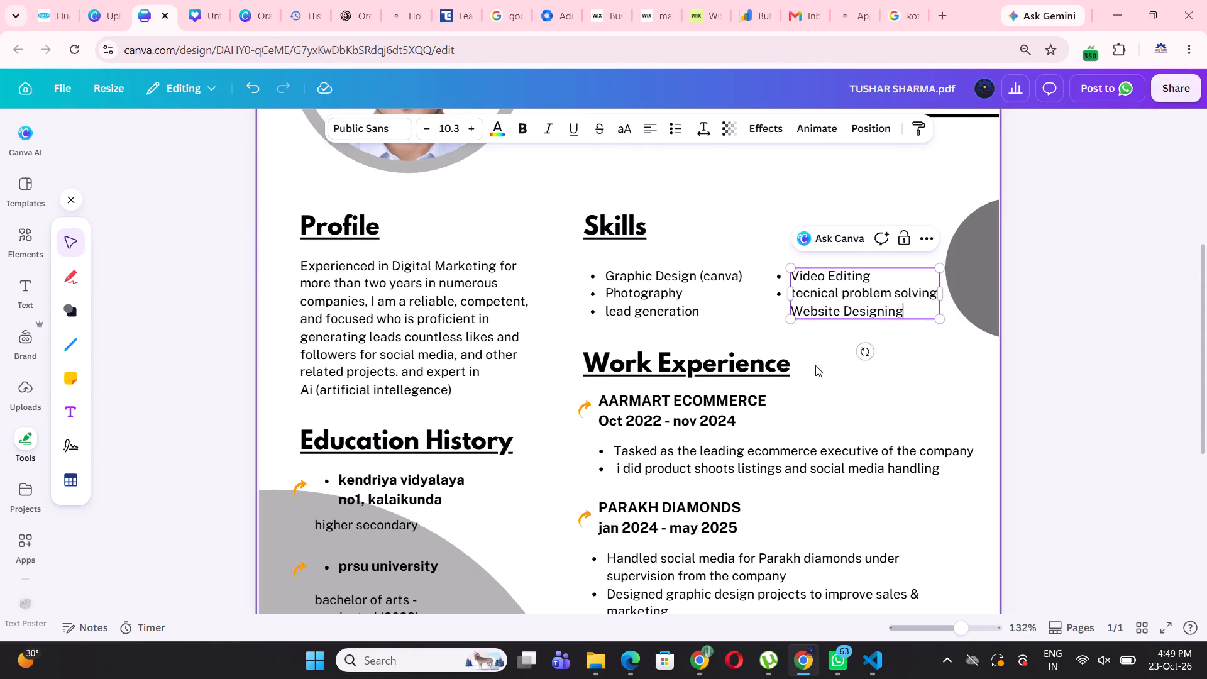
{"action": "left_click", "coordinate": [888, 368]}
{"action": "left_click", "coordinate": [1049, 361]}
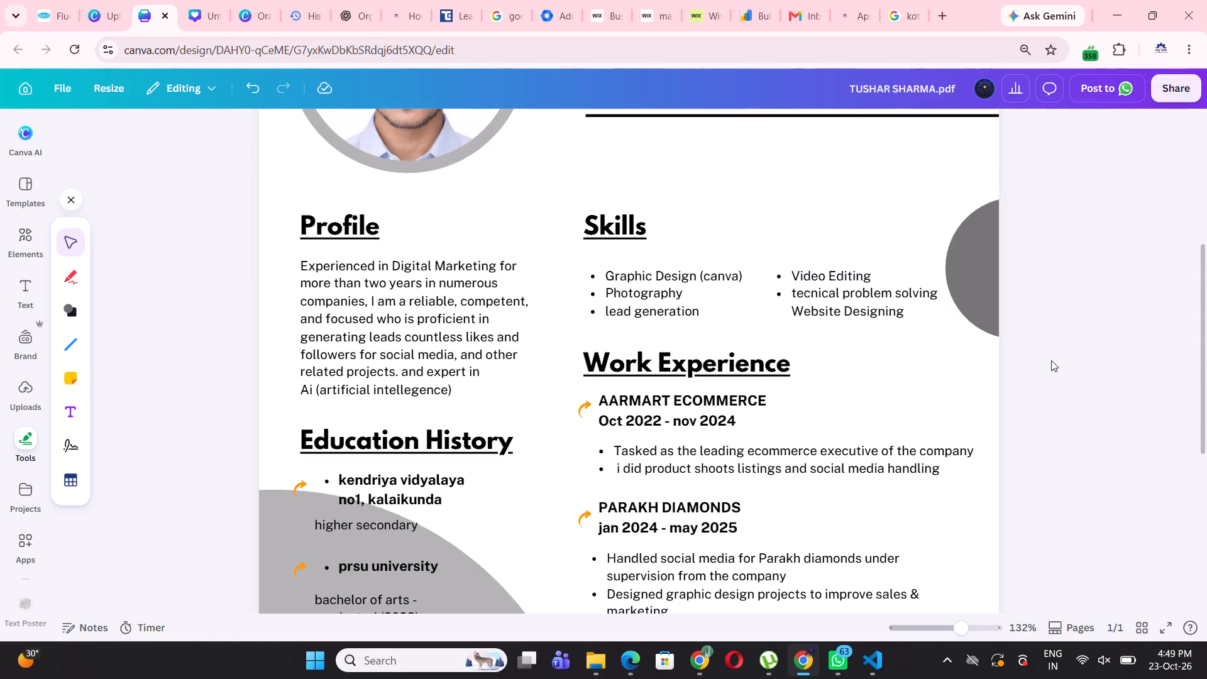
Copy the bullet dot beside "Branding & Website Design" and place the duplicate beside "Website Designing", aligned with the other Skills bullets.
{"action": "scroll", "coordinate": [1037, 385], "scroll_direction": "down", "scroll_amount": 5}
{"action": "scroll", "coordinate": [1037, 385], "scroll_direction": "up", "scroll_amount": 6}
{"action": "scroll", "coordinate": [1037, 386], "scroll_direction": "down", "scroll_amount": 1}
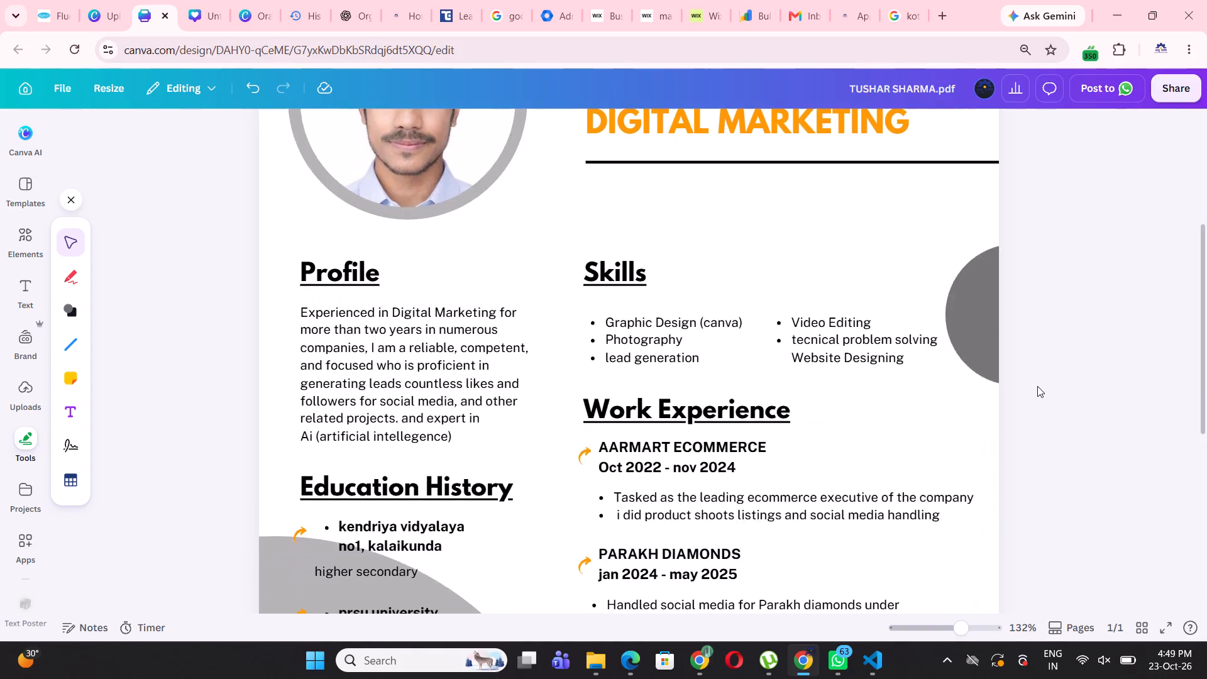
{"action": "scroll", "coordinate": [1037, 386], "scroll_direction": "down", "scroll_amount": 1}
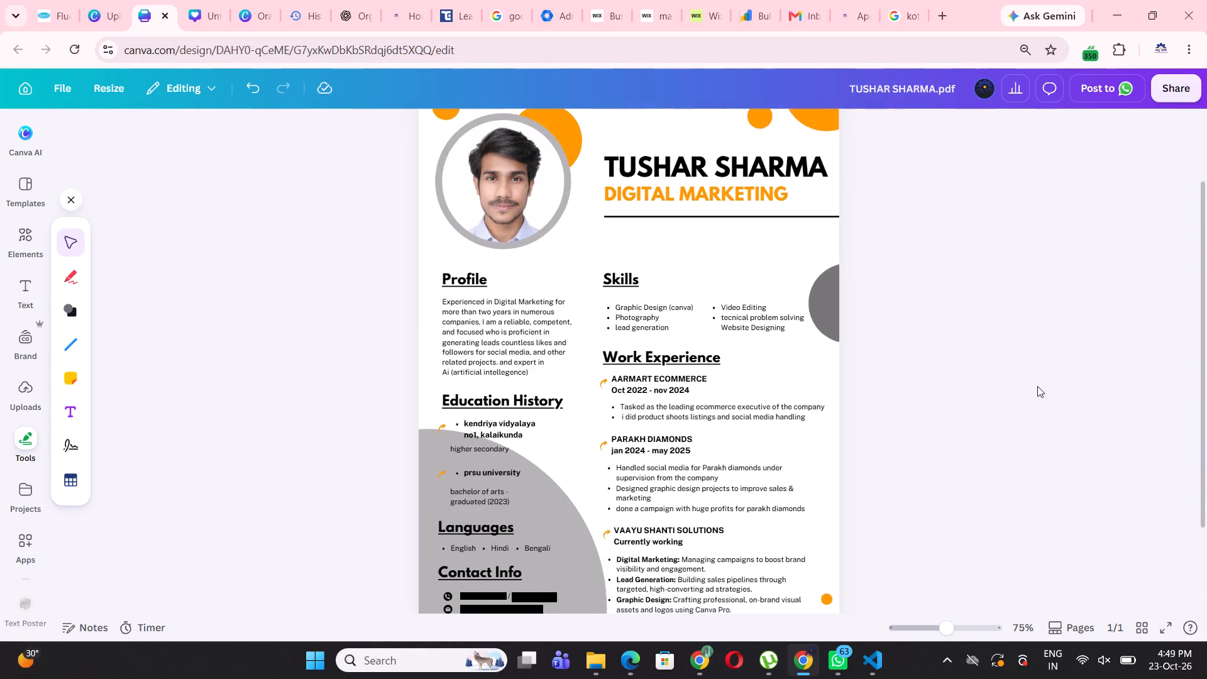
{"action": "scroll", "coordinate": [1037, 387], "scroll_direction": "down", "scroll_amount": 1}
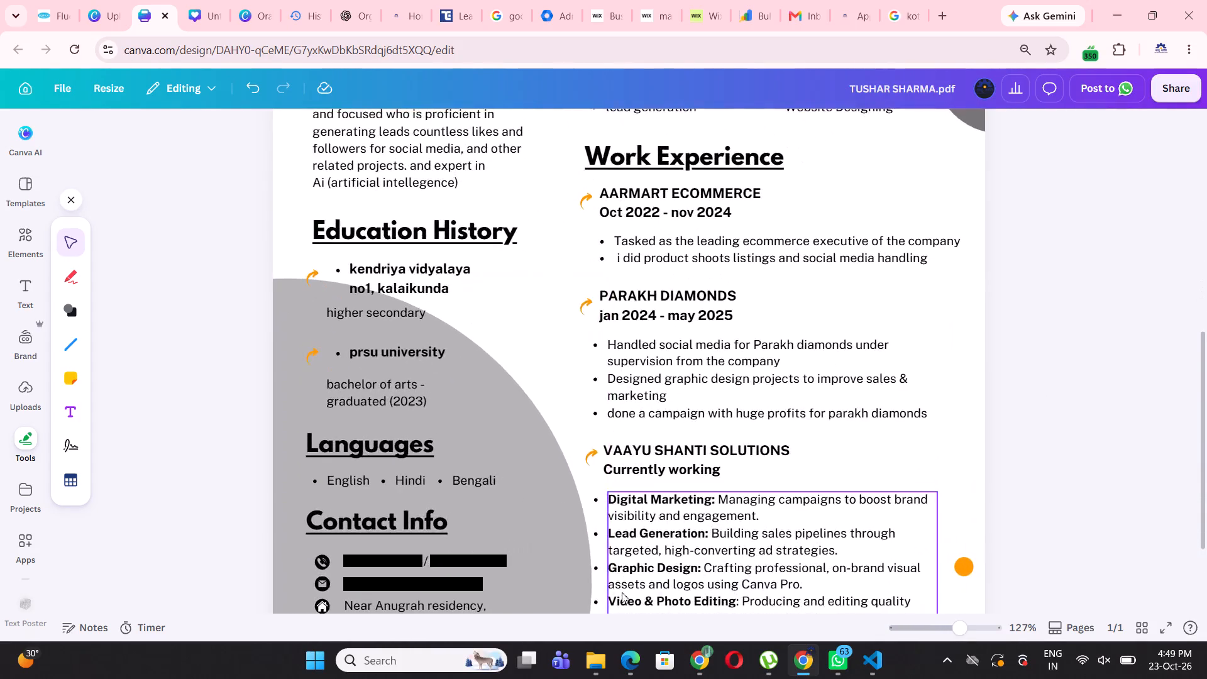
{"action": "scroll", "coordinate": [616, 606], "scroll_direction": "down", "scroll_amount": 3}
{"action": "left_click", "coordinate": [597, 511]}
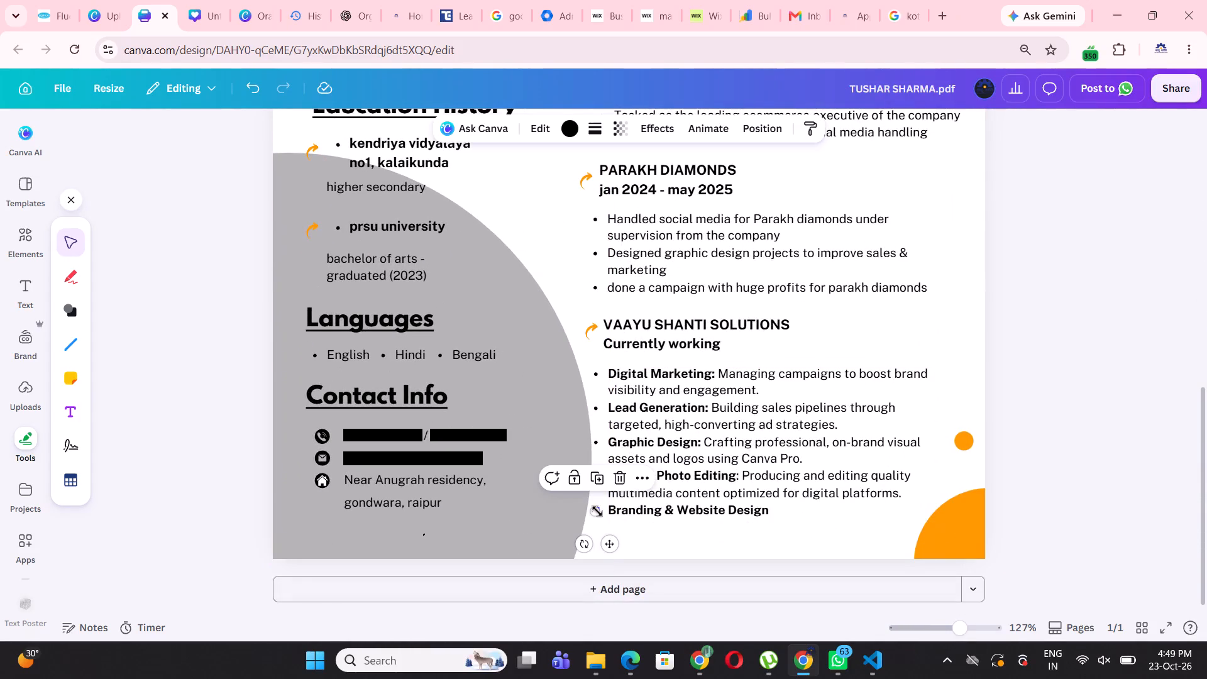
{"action": "key", "text": "ctrl+c"}
{"action": "key", "text": "ctrl+c"}
{"action": "key", "text": "ctrl+v"}
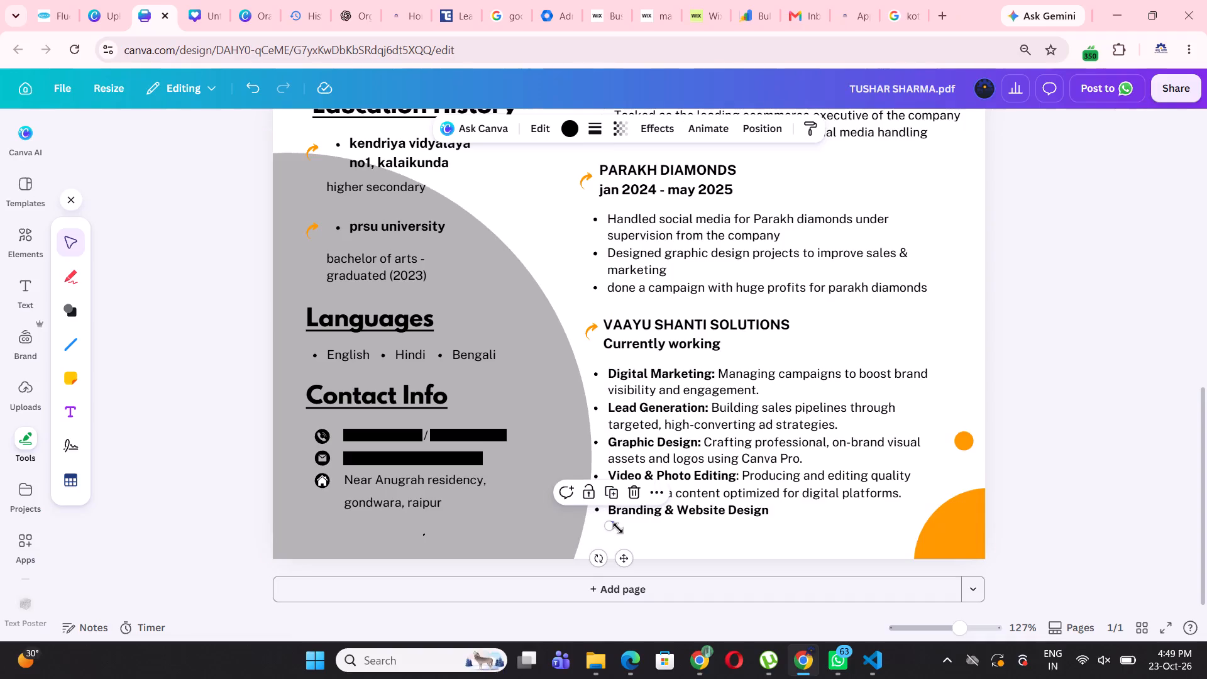
{"action": "left_click_drag", "start_coordinate": [626, 555], "coordinate": [768, 296]}
{"action": "scroll", "coordinate": [768, 296], "scroll_direction": "up", "scroll_amount": 2}
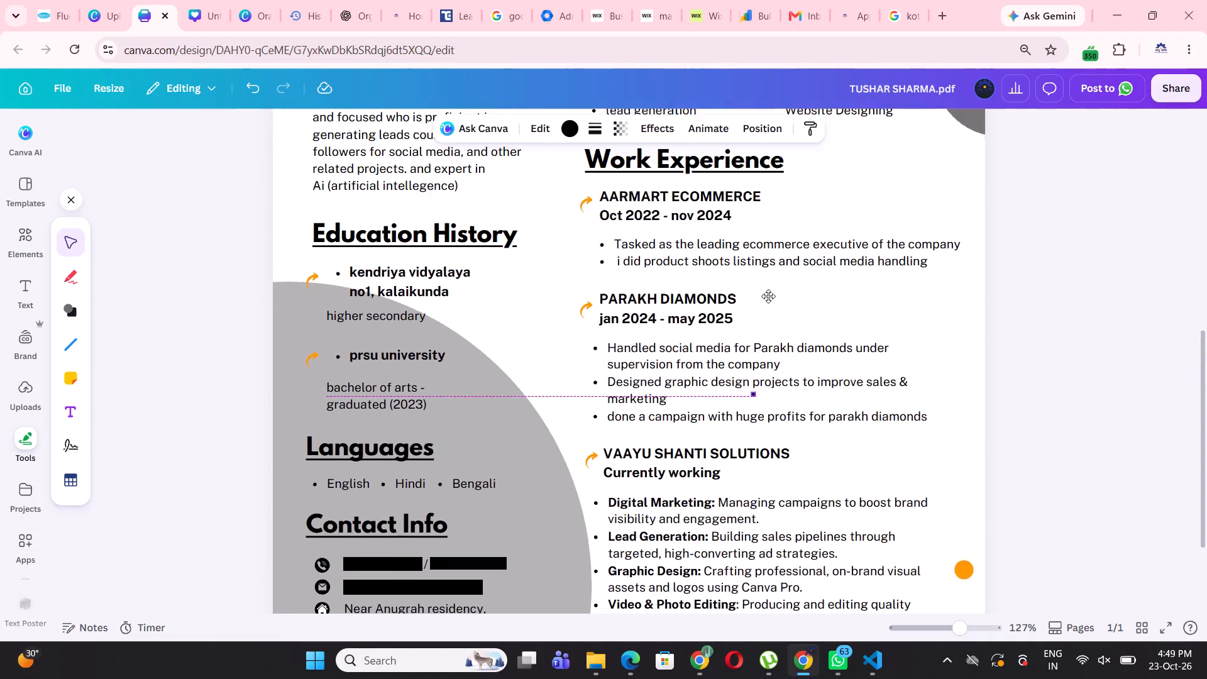
{"action": "scroll", "coordinate": [768, 296], "scroll_direction": "up", "scroll_amount": 1}
{"action": "left_click_drag", "start_coordinate": [768, 296], "coordinate": [788, 402]}
{"action": "scroll", "coordinate": [780, 304], "scroll_direction": "up", "scroll_amount": 1}
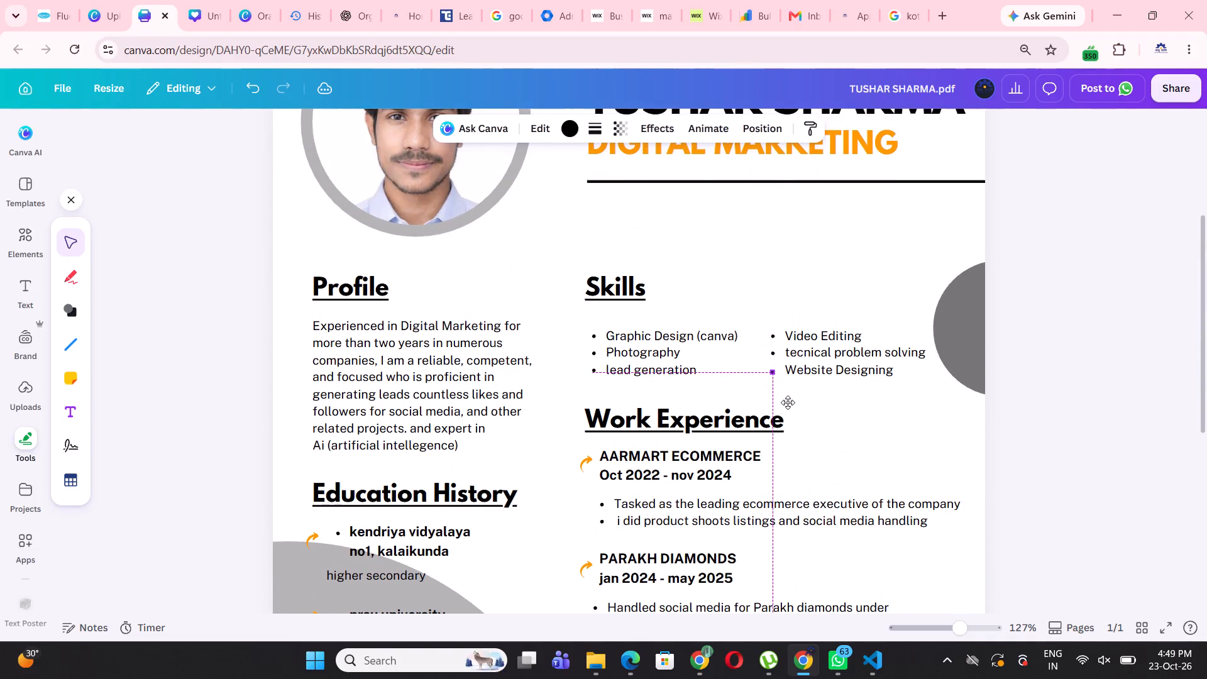
{"action": "left_click_drag", "start_coordinate": [788, 402], "coordinate": [788, 403]}
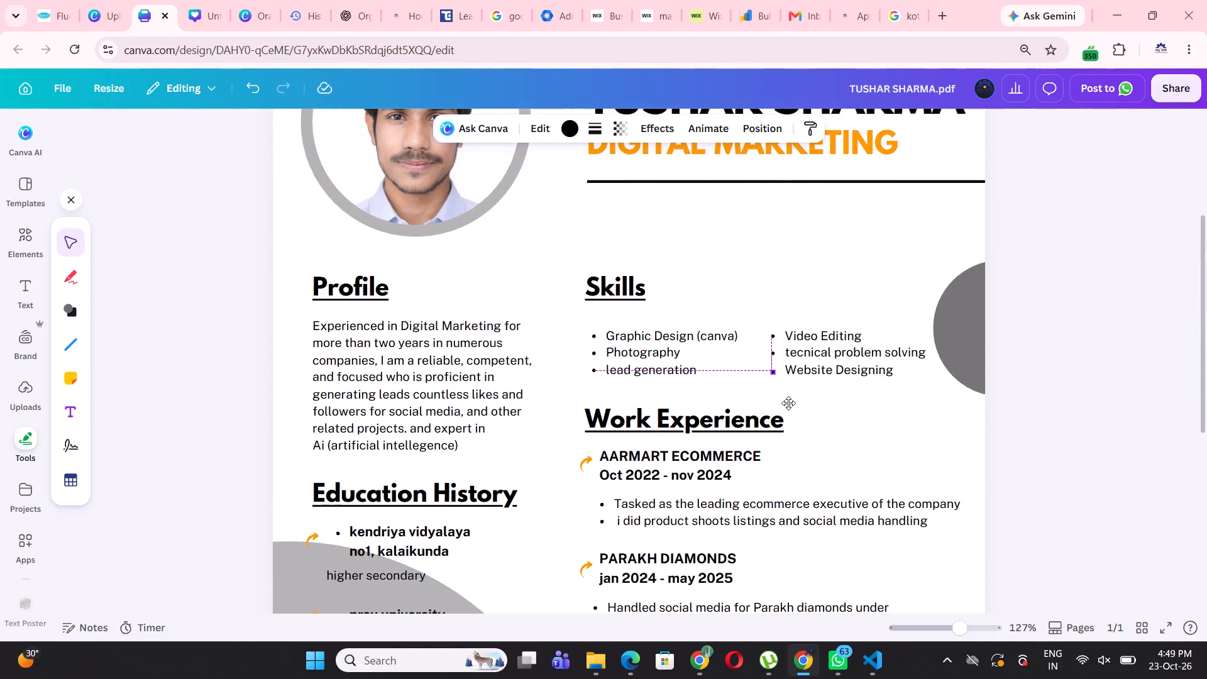
{"action": "left_click_drag", "start_coordinate": [788, 403], "coordinate": [790, 402]}
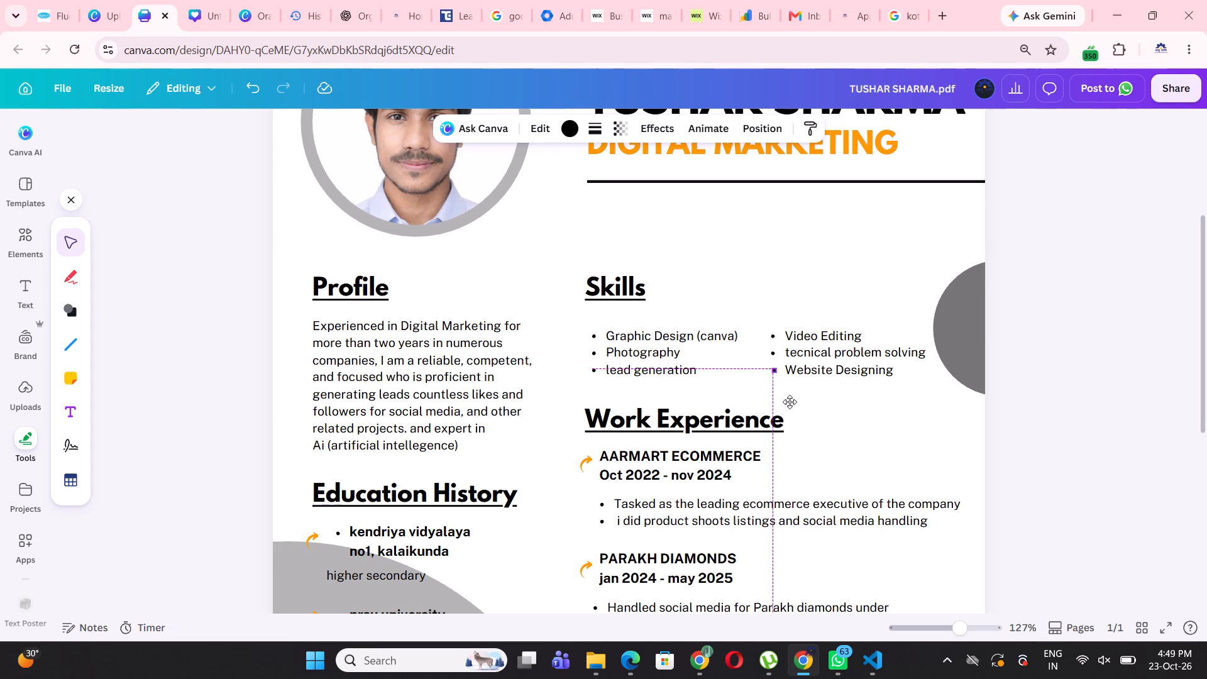
{"action": "left_click_drag", "start_coordinate": [790, 402], "coordinate": [789, 402]}
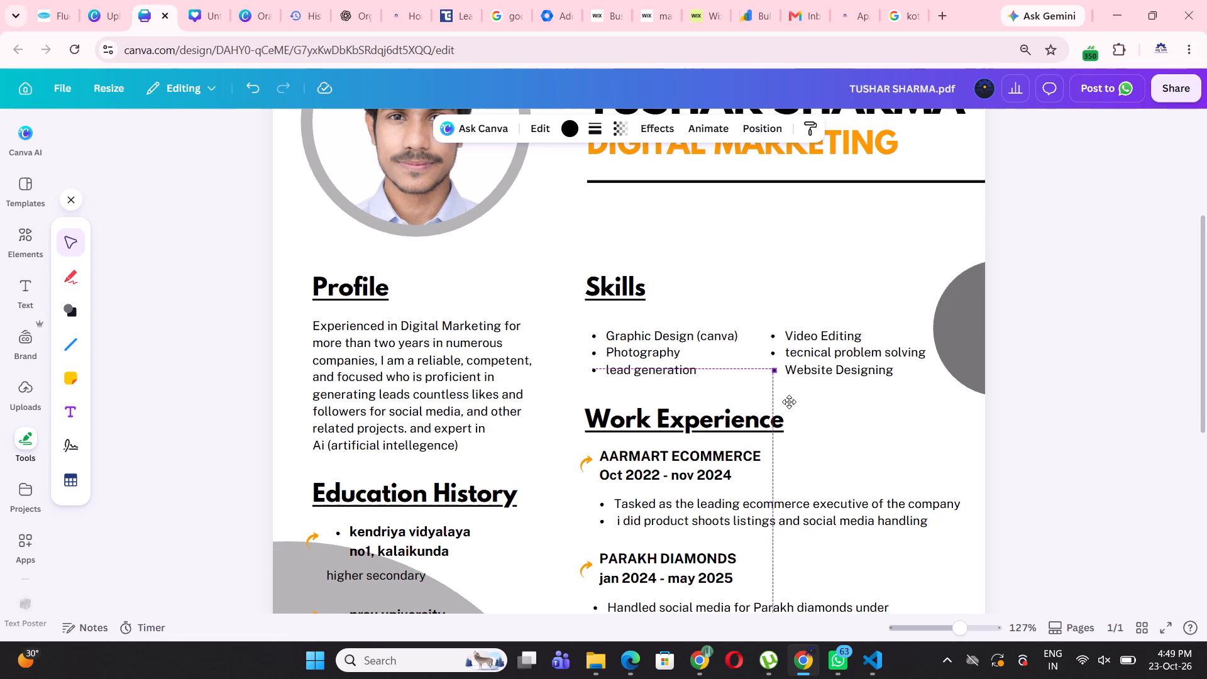
{"action": "left_click_drag", "start_coordinate": [789, 402], "coordinate": [788, 402]}
{"action": "left_click_drag", "start_coordinate": [788, 402], "coordinate": [788, 402]}
{"action": "left_click", "coordinate": [1079, 367]}
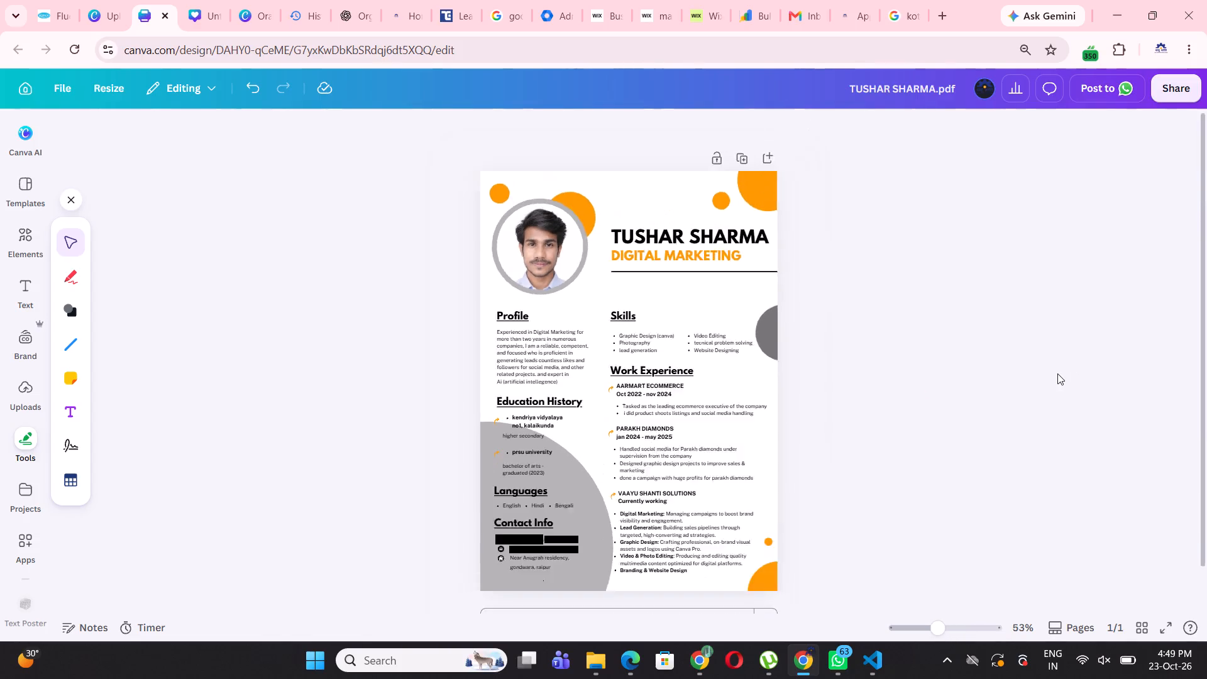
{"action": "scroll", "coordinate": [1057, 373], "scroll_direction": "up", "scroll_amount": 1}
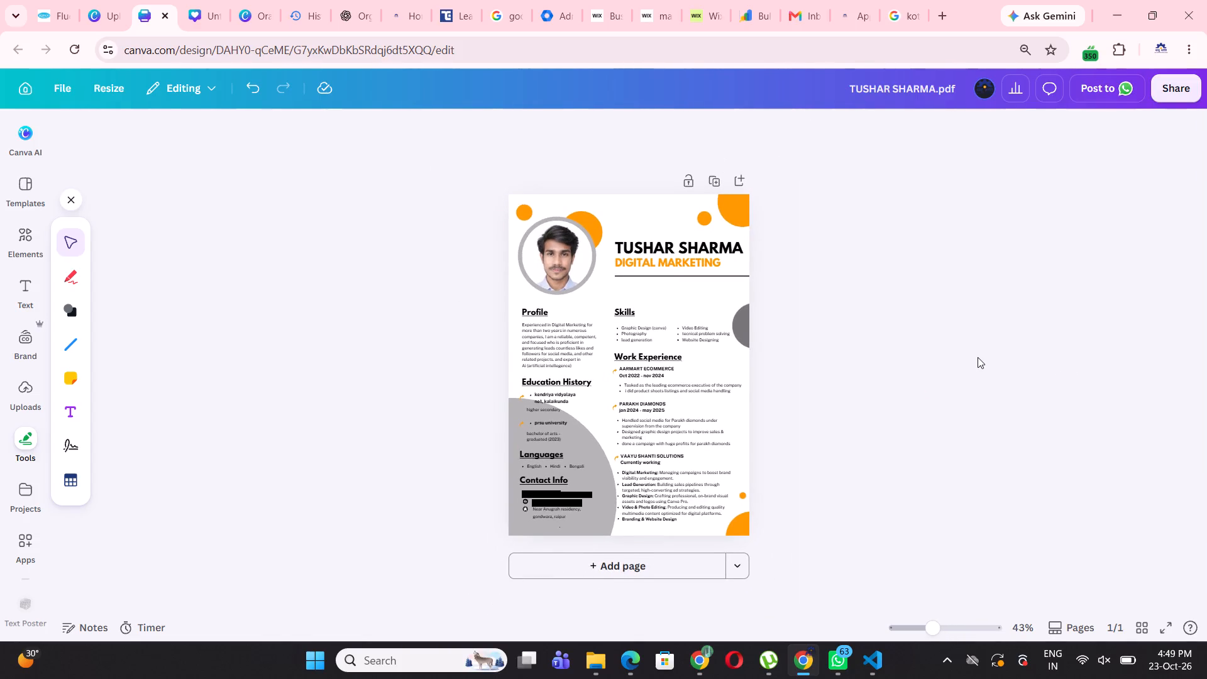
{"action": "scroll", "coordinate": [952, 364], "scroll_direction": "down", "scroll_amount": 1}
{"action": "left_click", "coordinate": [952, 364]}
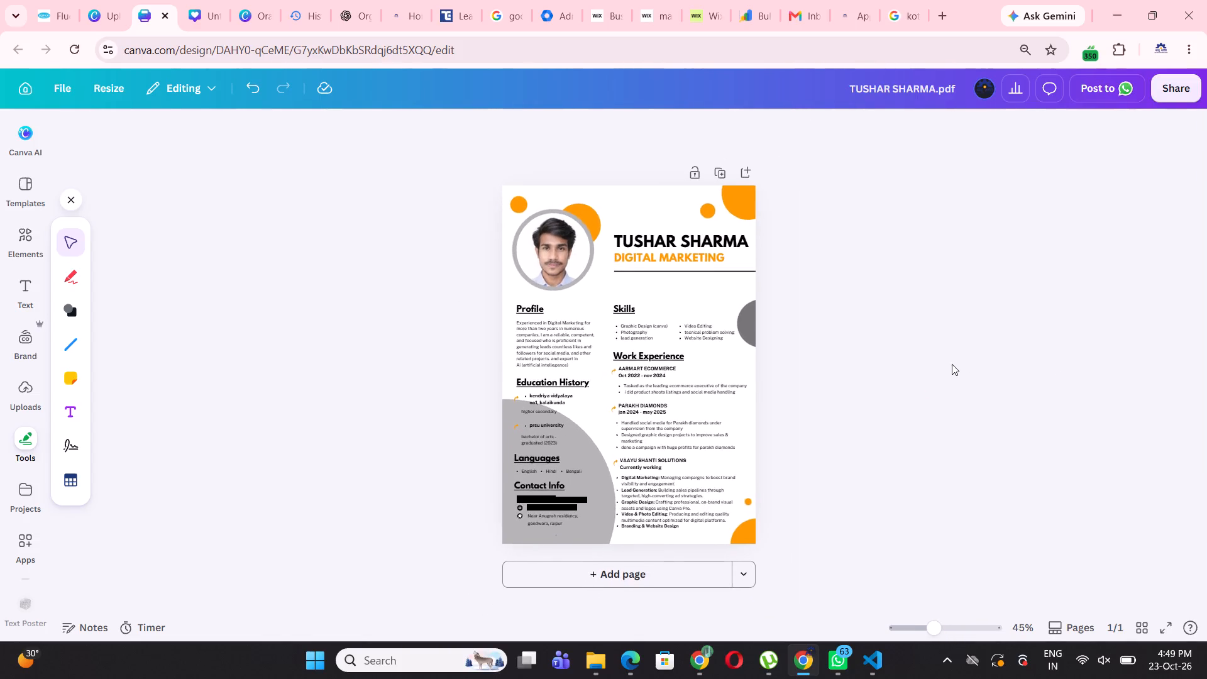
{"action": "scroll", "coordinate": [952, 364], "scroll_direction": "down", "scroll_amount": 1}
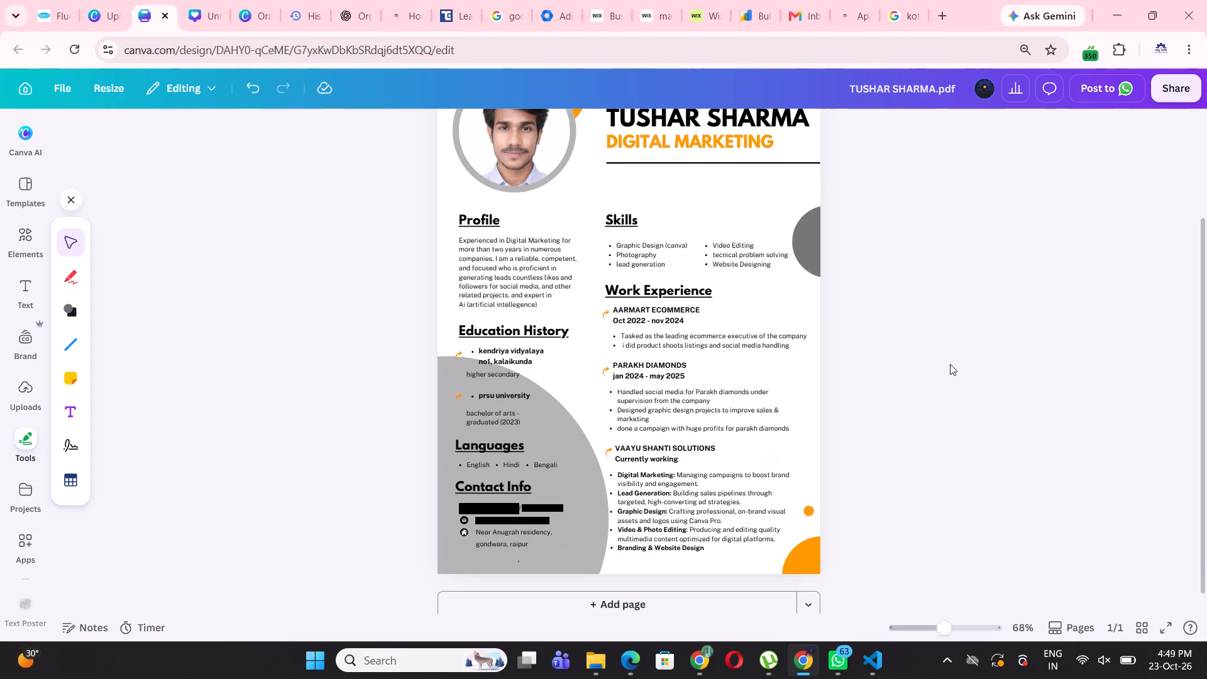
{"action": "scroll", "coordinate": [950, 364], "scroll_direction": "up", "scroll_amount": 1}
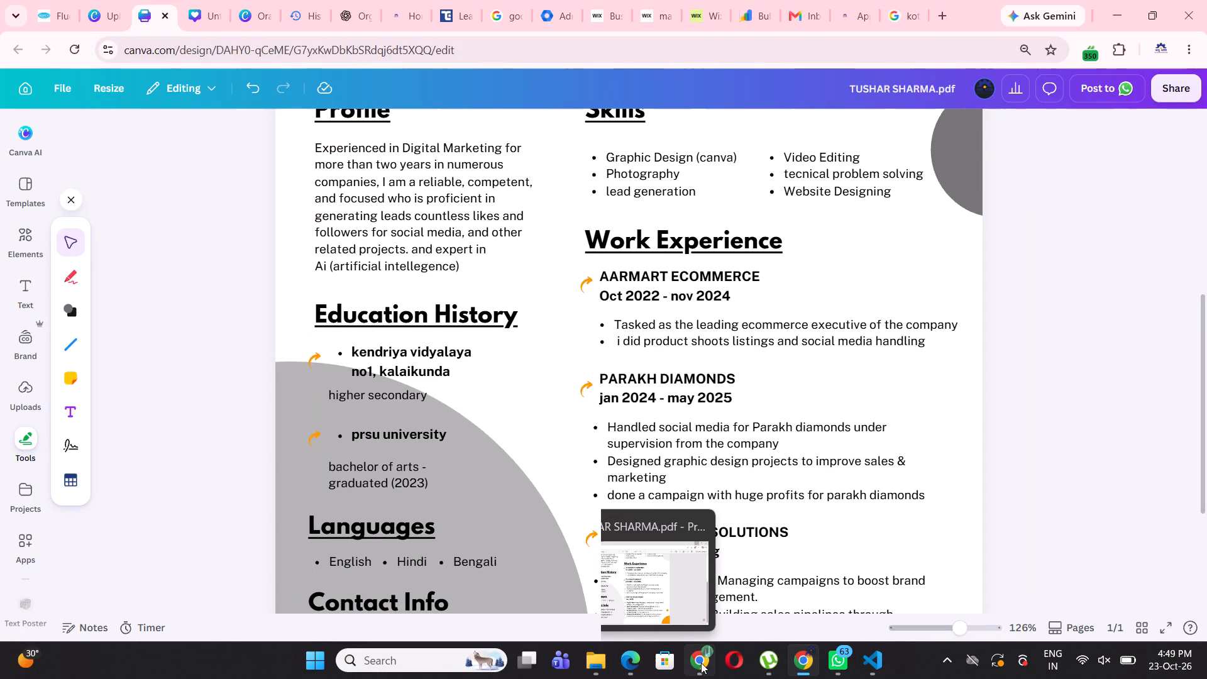
Open the original resume PDF from the Pictures folder, examine its layout, circle colours and text against the edited design, and close it.
{"action": "left_click", "coordinate": [607, 678]}
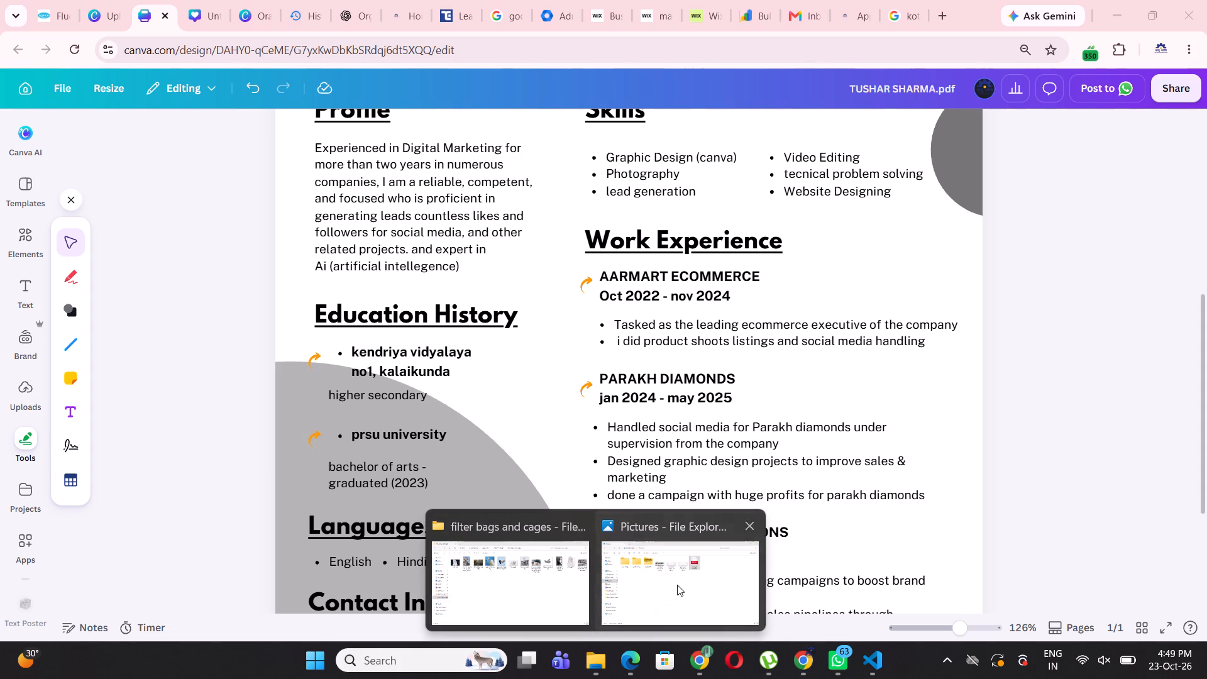
{"action": "left_click", "coordinate": [677, 585]}
{"action": "left_click", "coordinate": [717, 118]}
{"action": "double_click", "coordinate": [706, 141]}
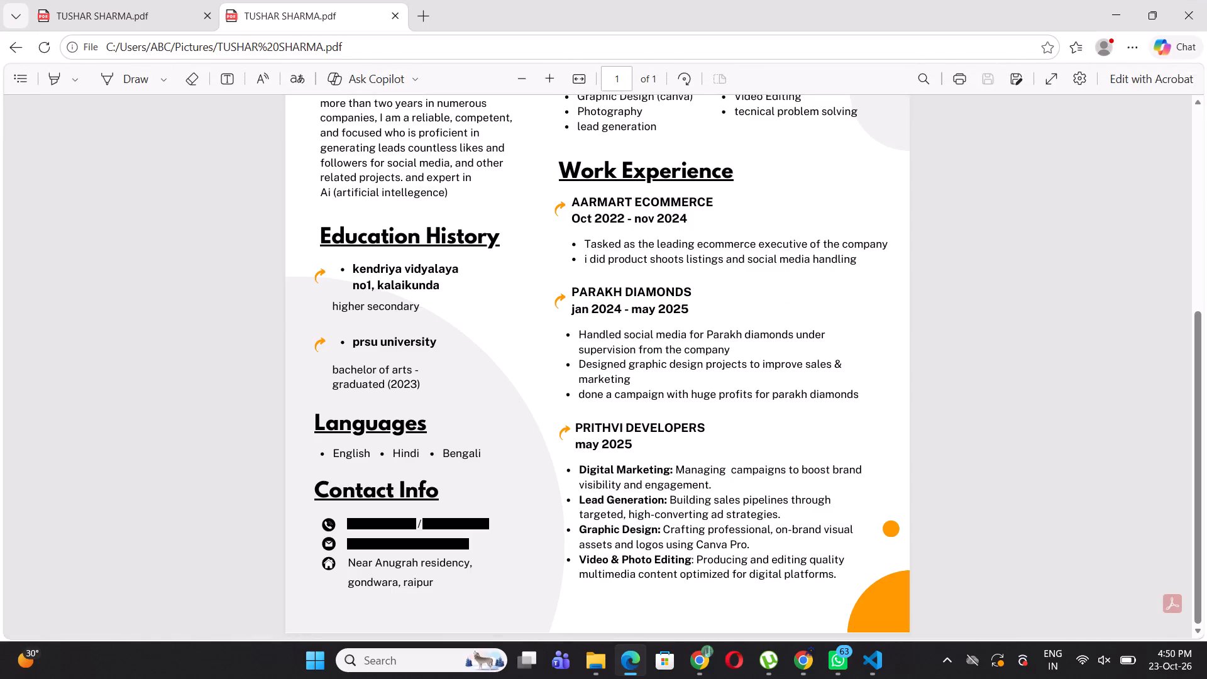
{"action": "scroll", "coordinate": [820, 343], "scroll_direction": "up", "scroll_amount": 2}
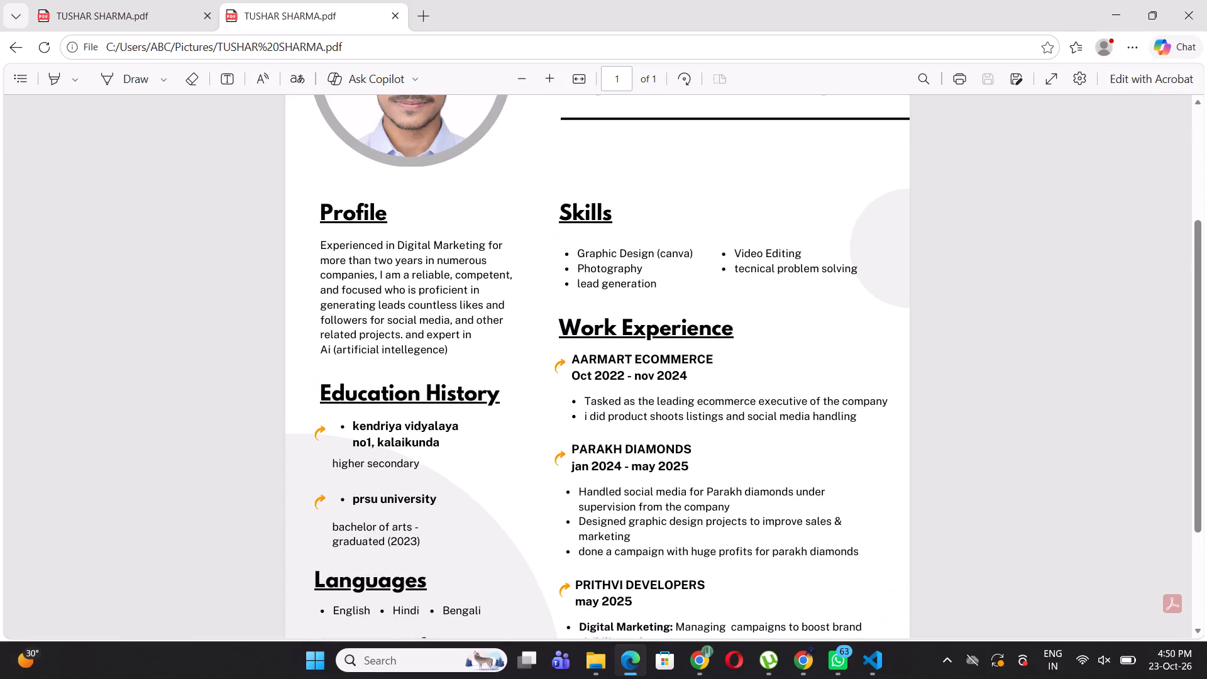
{"action": "scroll", "coordinate": [820, 343], "scroll_direction": "down", "scroll_amount": 4}
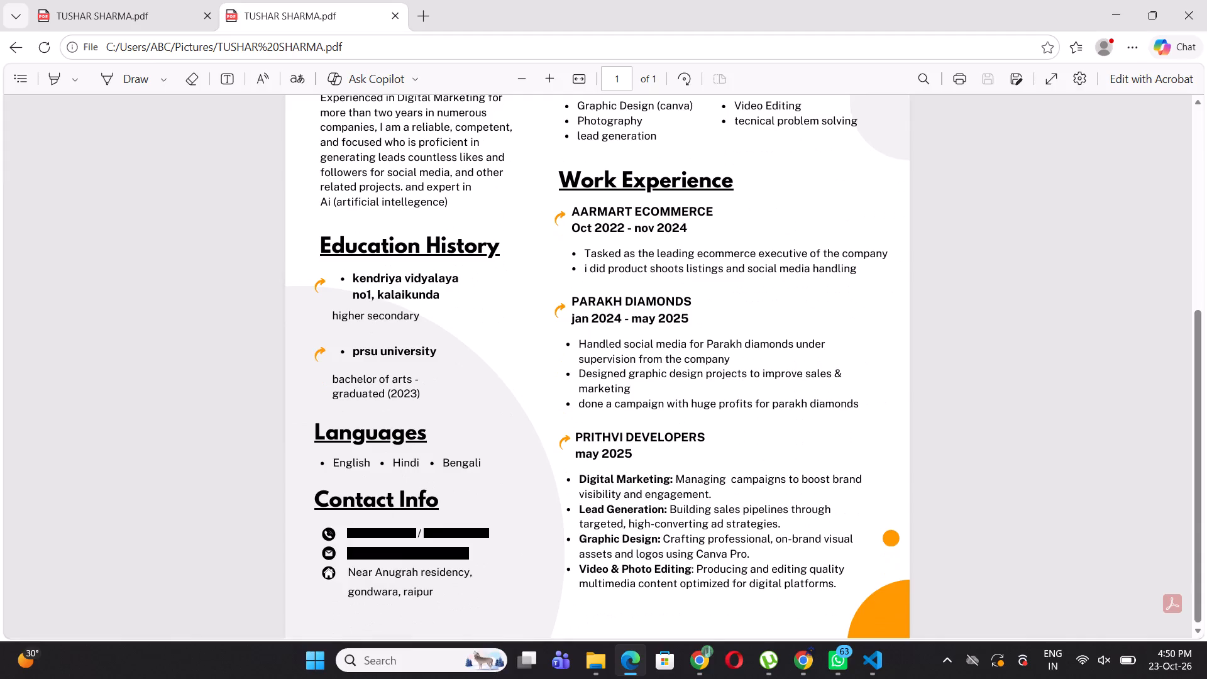
{"action": "scroll", "coordinate": [820, 343], "scroll_direction": "up", "scroll_amount": 7}
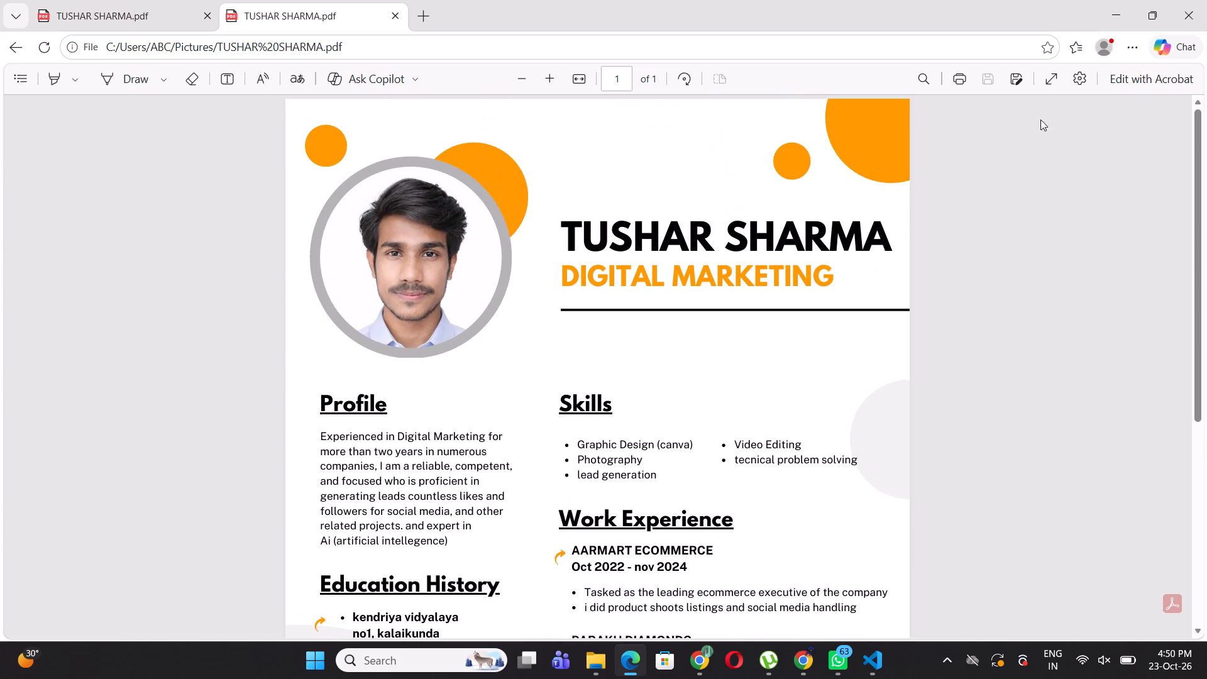
{"action": "left_click", "coordinate": [1177, 0]}
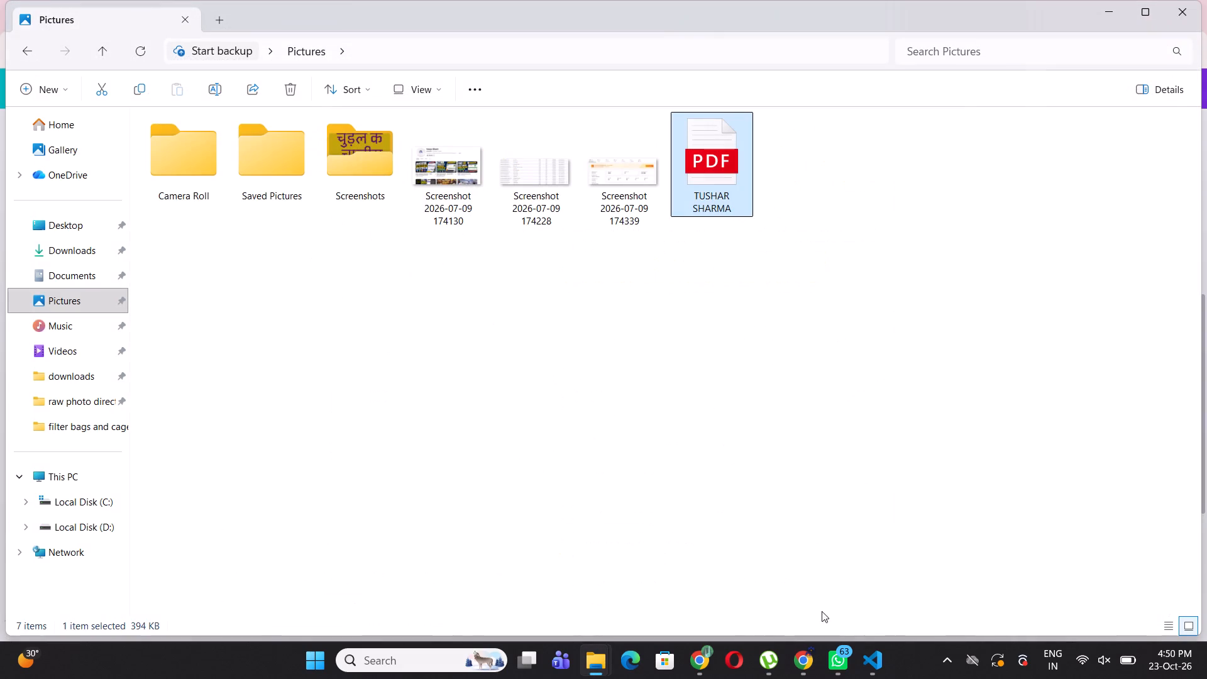
{"action": "left_click", "coordinate": [1014, 210]}
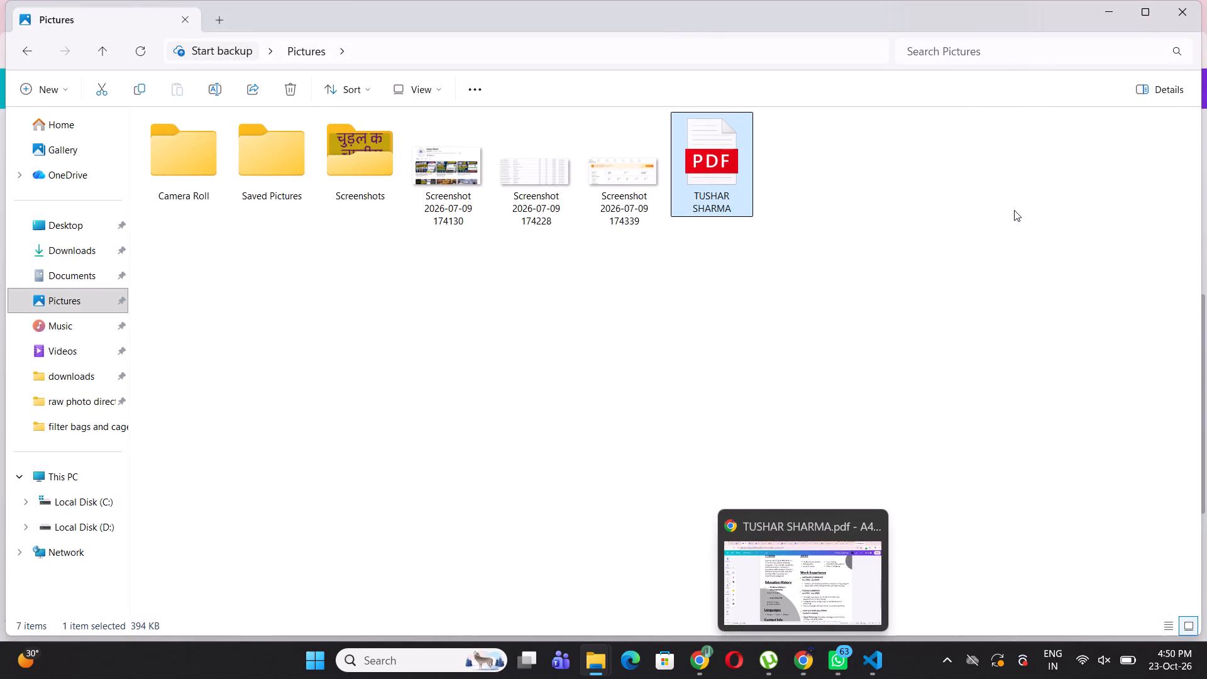
Review the edited resume's lower sections, reopen the original resume PDF from the Pictures folder, compare its text and circle colours, and close it.
{"action": "left_click", "coordinate": [796, 666]}
{"action": "left_click", "coordinate": [1096, 395]}
{"action": "scroll", "coordinate": [1039, 445], "scroll_direction": "down", "scroll_amount": 2}
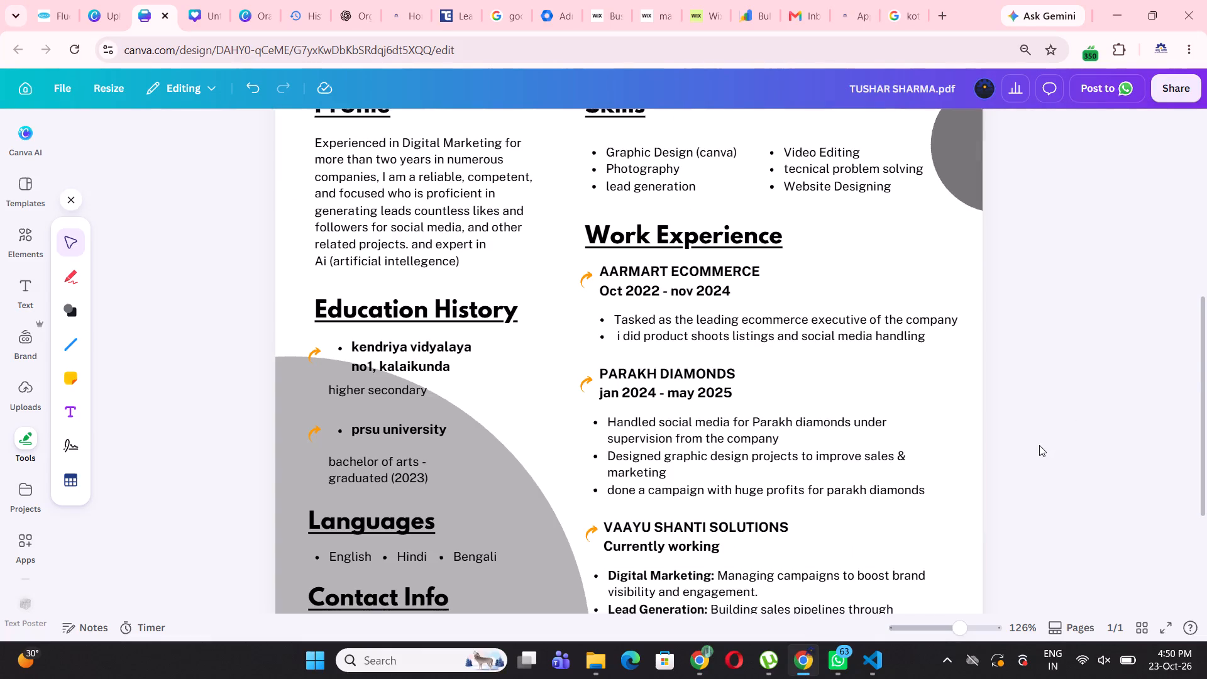
{"action": "scroll", "coordinate": [1039, 445], "scroll_direction": "down", "scroll_amount": 3}
{"action": "left_click", "coordinate": [598, 678]}
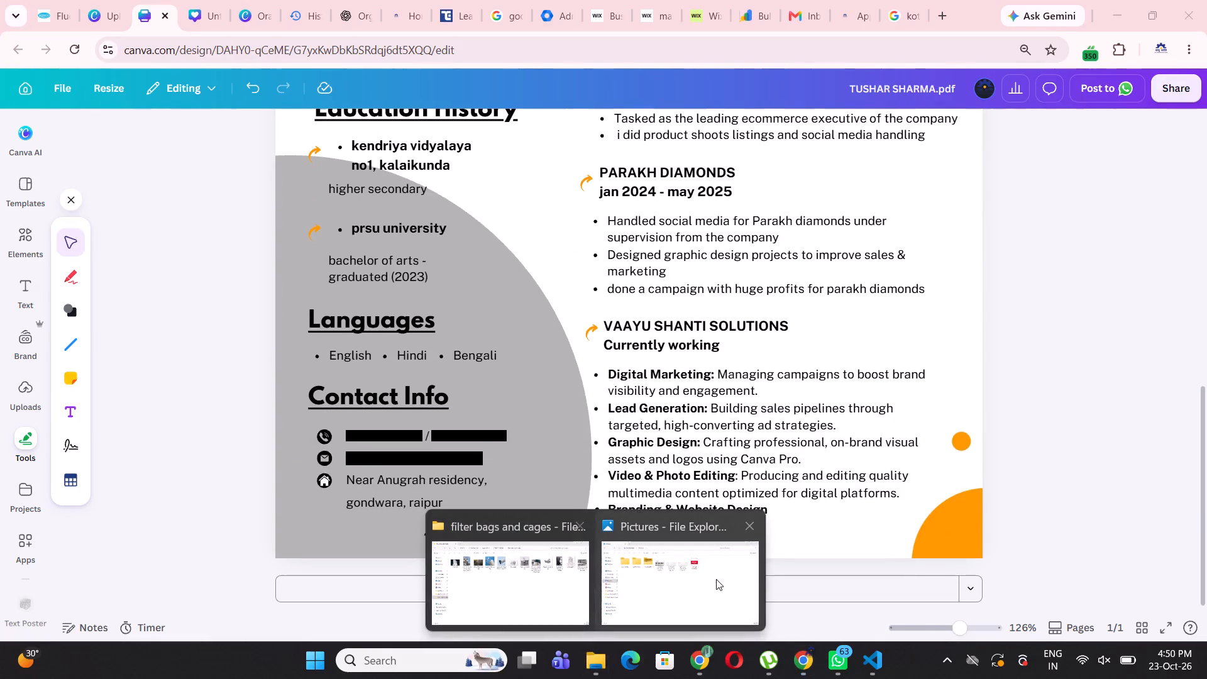
{"action": "left_click", "coordinate": [716, 579]}
{"action": "double_click", "coordinate": [714, 201]}
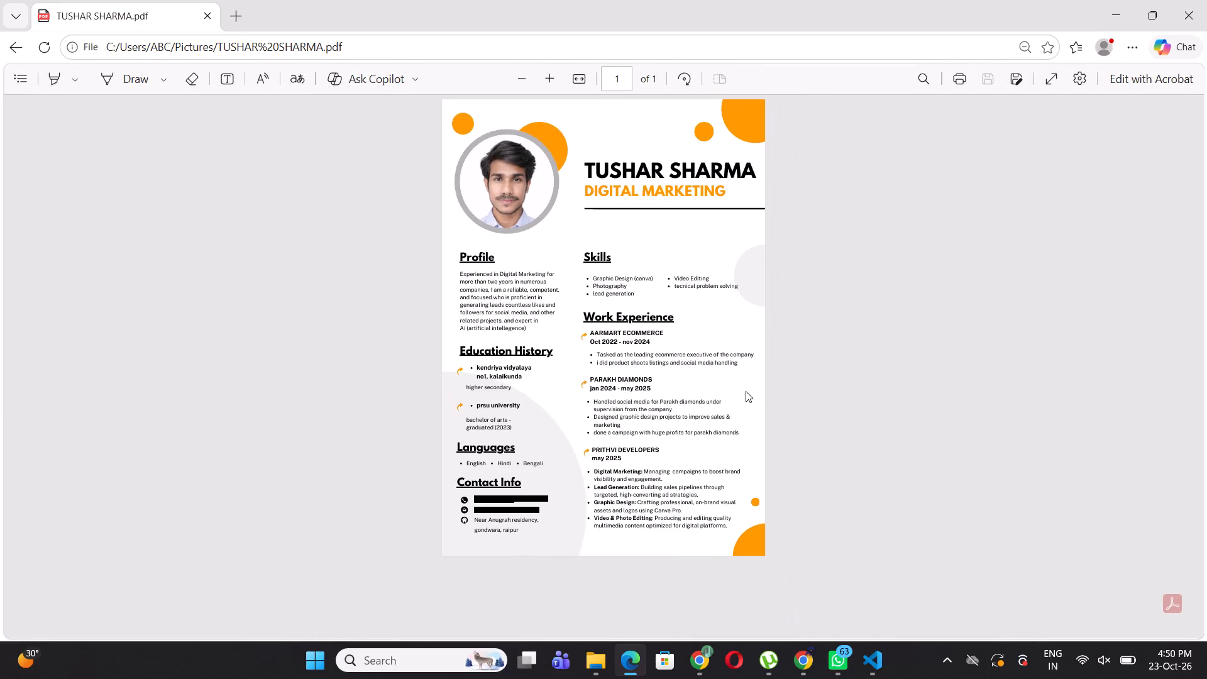
{"action": "scroll", "coordinate": [758, 394], "scroll_direction": "up", "scroll_amount": 1}
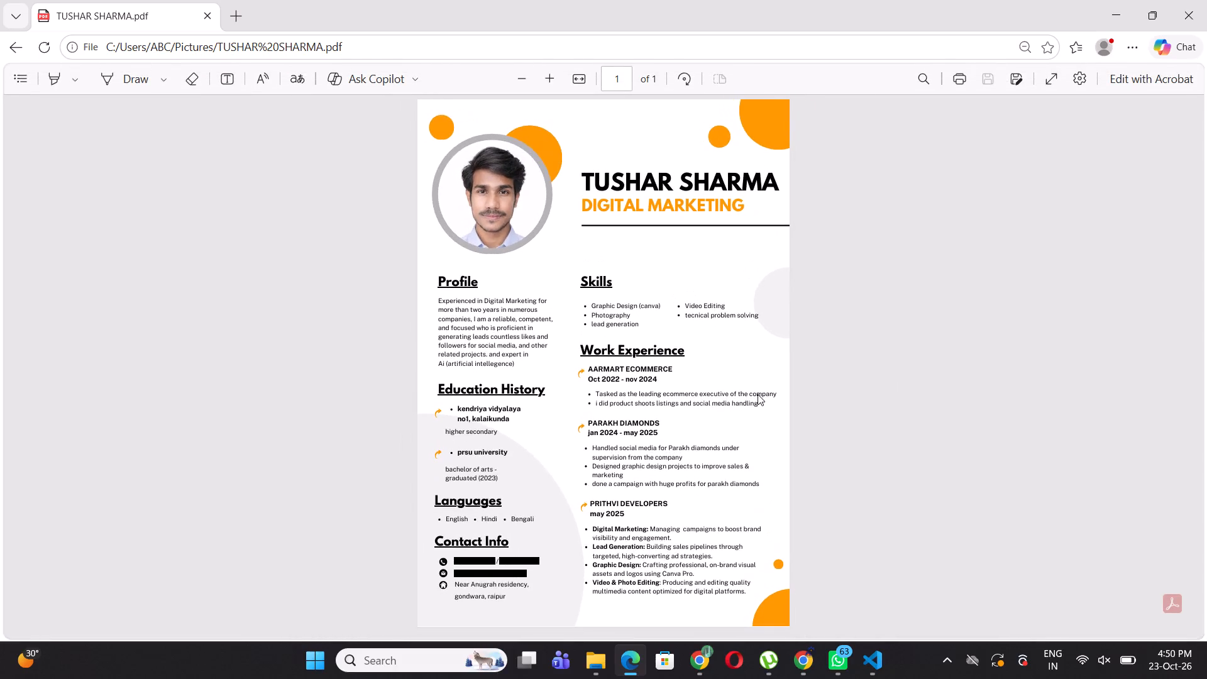
{"action": "left_click", "coordinate": [848, 406]}
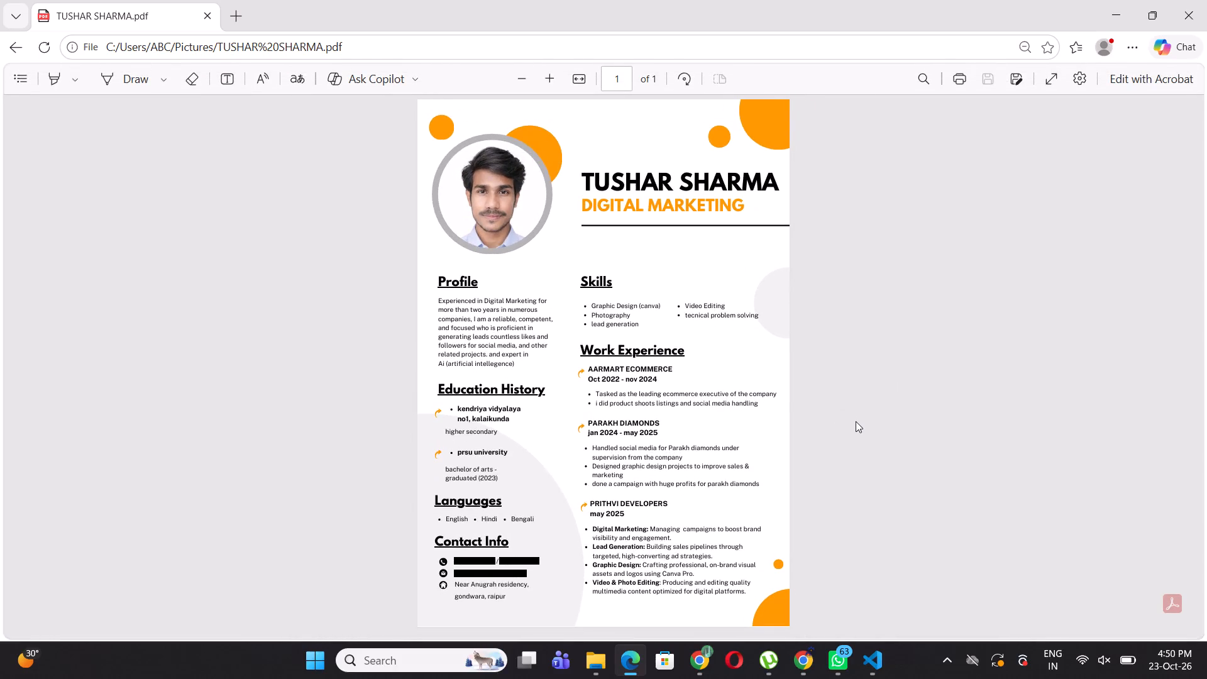
{"action": "left_click", "coordinate": [856, 421]}
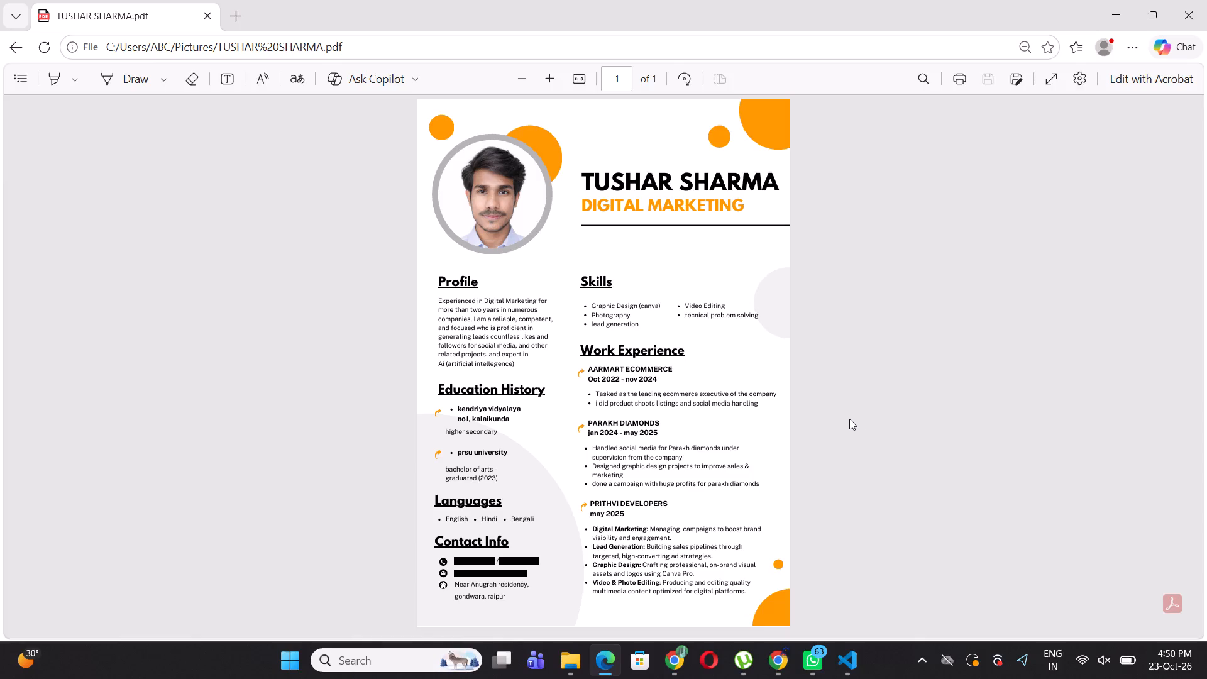
{"action": "left_click", "coordinate": [1018, 283]}
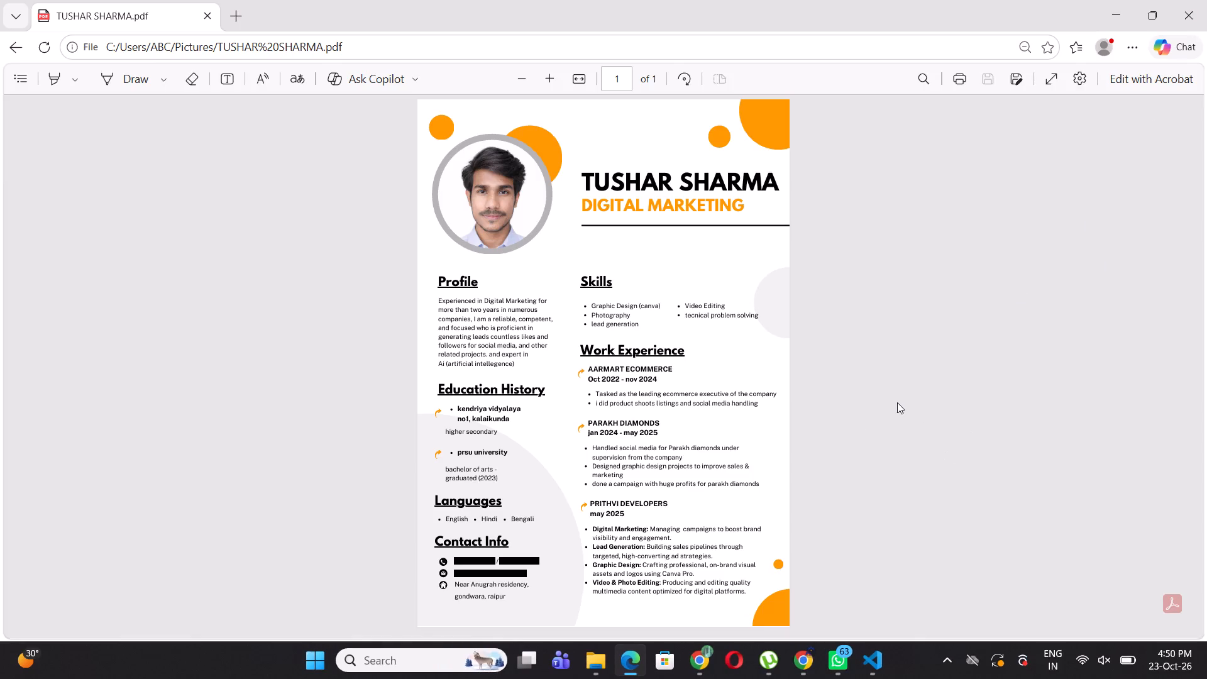
{"action": "left_click", "coordinate": [1182, 10]}
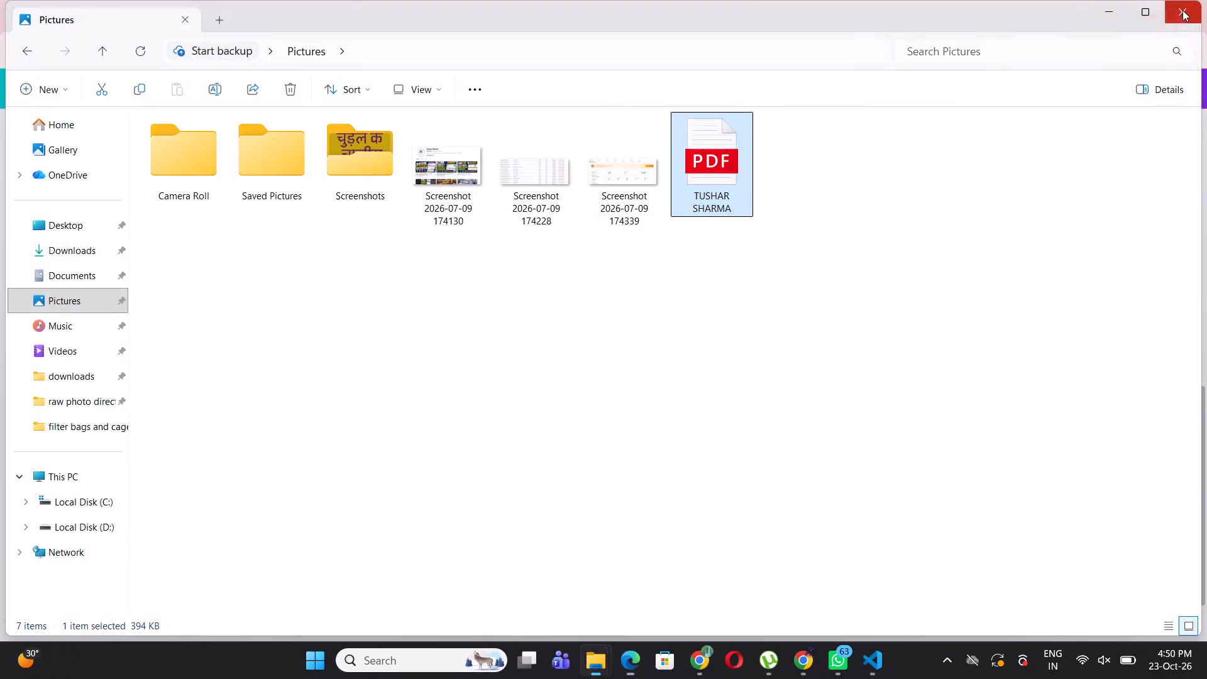
Open the screenshot ending in 174228 from the Pictures folder, examine its table rows up close, and close the image.
{"action": "left_click", "coordinate": [857, 278]}
{"action": "left_click", "coordinate": [700, 316]}
{"action": "double_click", "coordinate": [549, 204]}
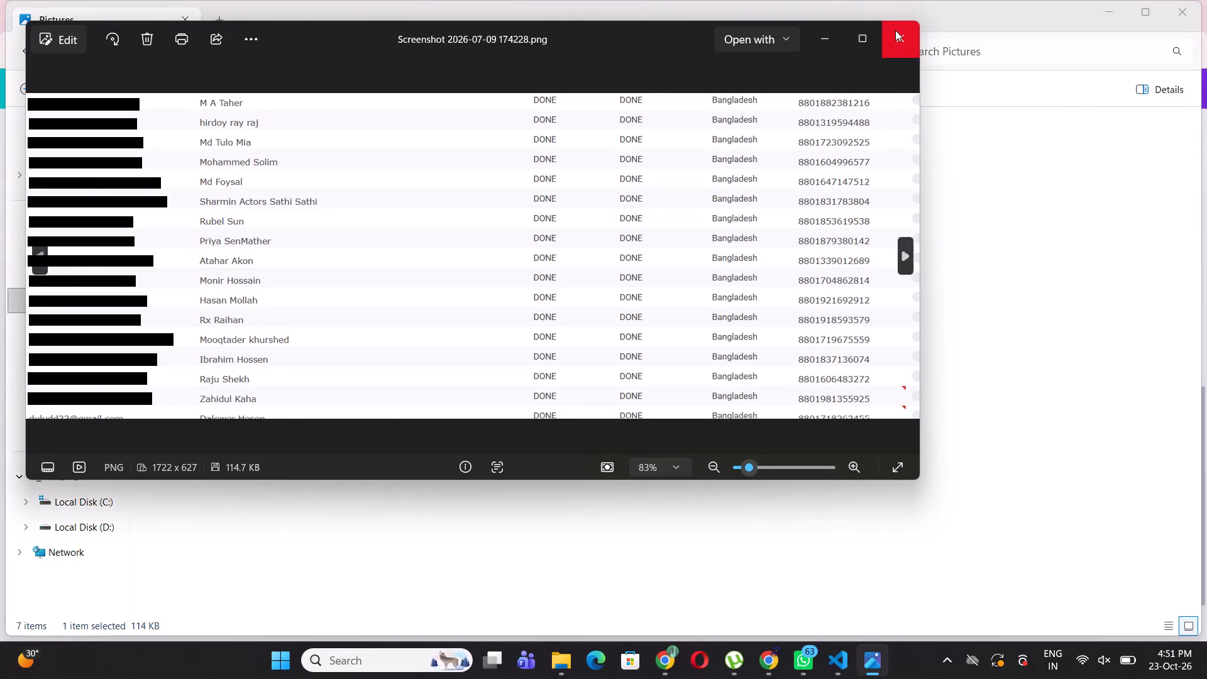
{"action": "left_click", "coordinate": [898, 35]}
{"action": "double_click", "coordinate": [515, 196]}
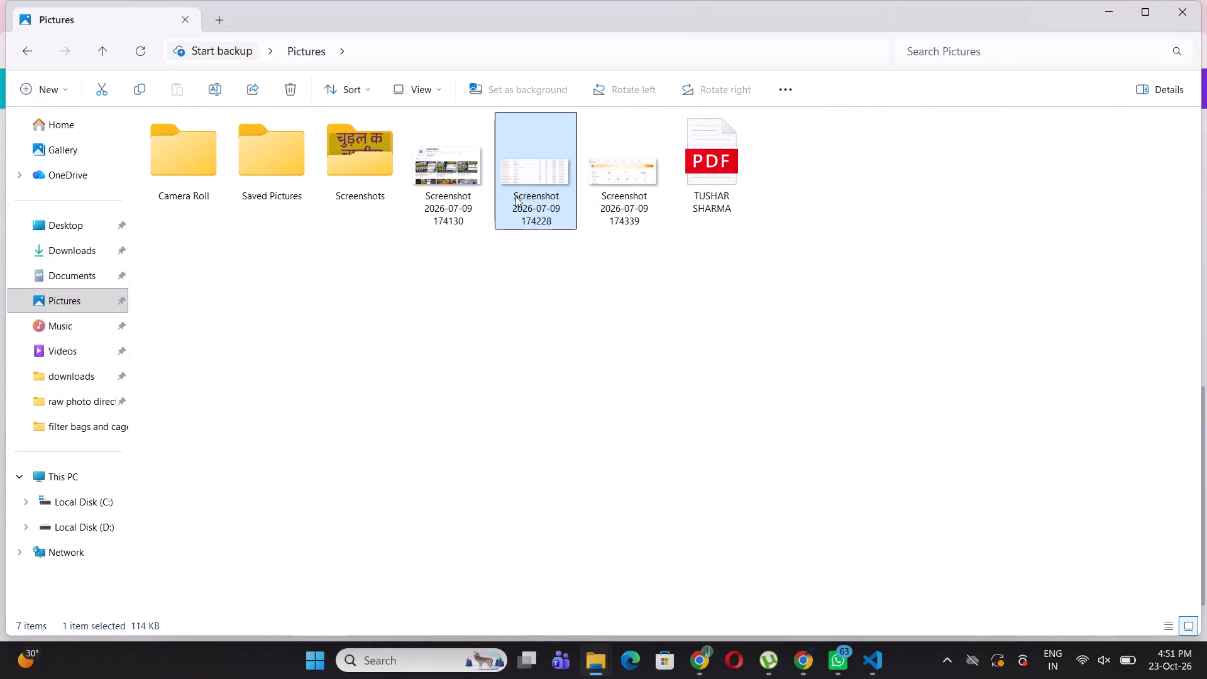
{"action": "scroll", "coordinate": [556, 312], "scroll_direction": "up", "scroll_amount": 3, "text": "ctrl"}
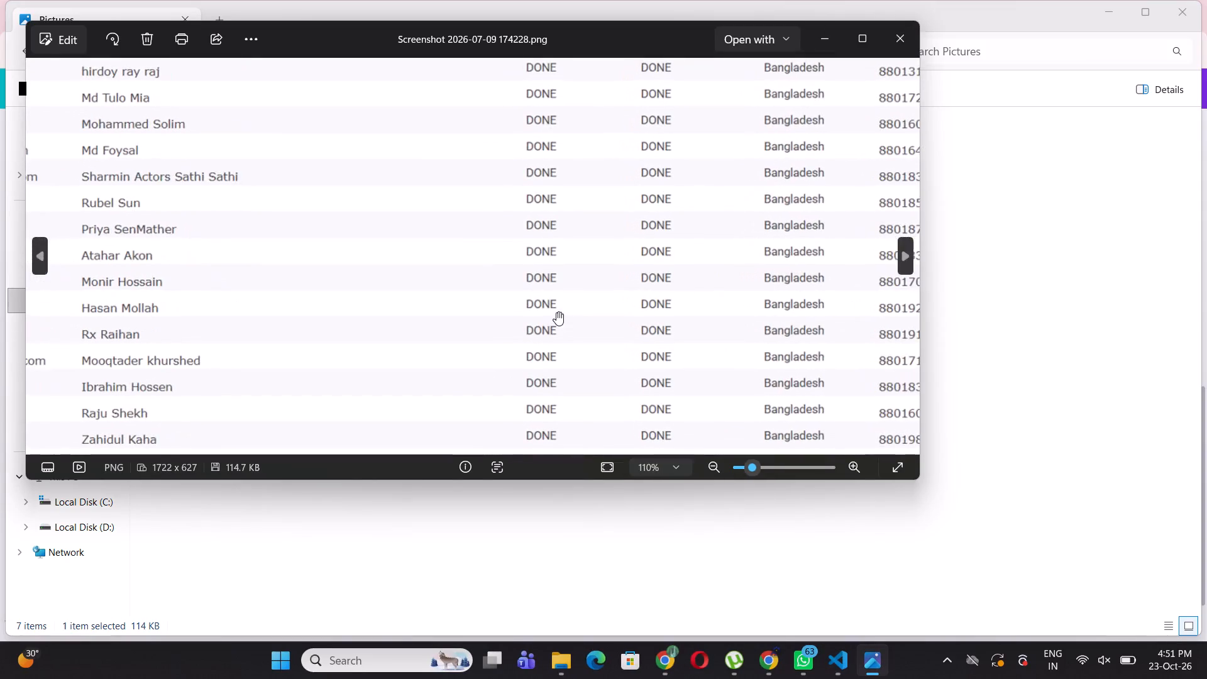
{"action": "scroll", "coordinate": [556, 312], "scroll_direction": "up", "scroll_amount": 7, "text": "ctrl"}
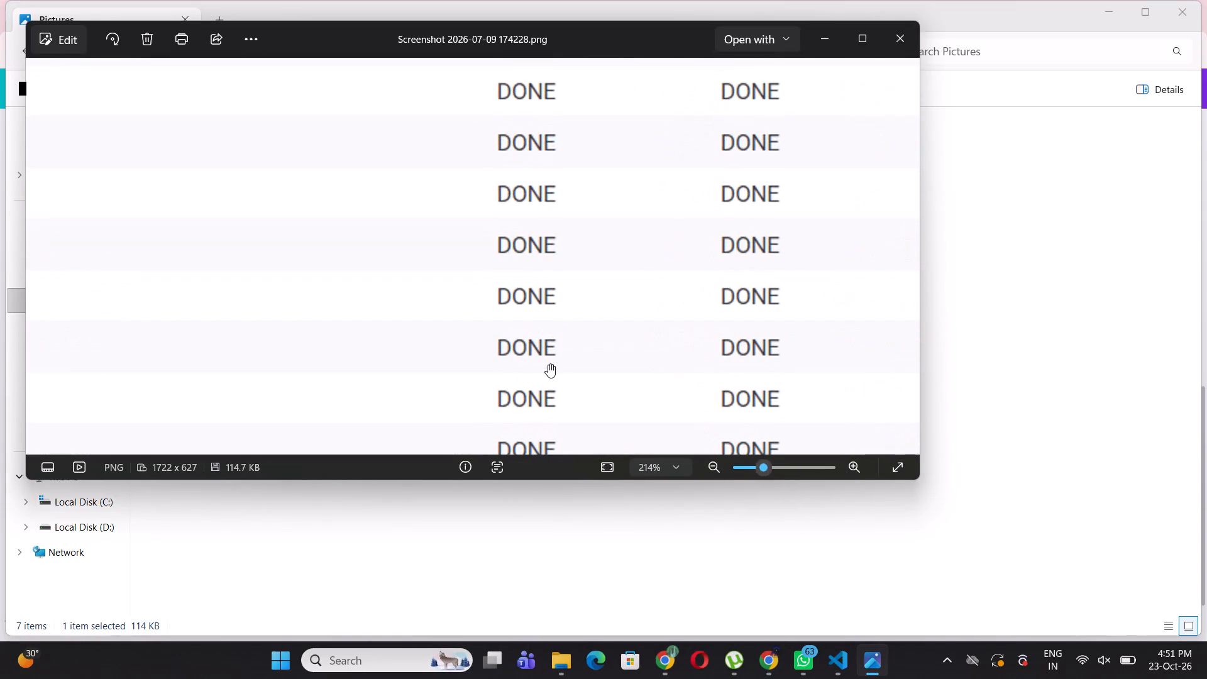
{"action": "scroll", "coordinate": [549, 361], "scroll_direction": "down", "scroll_amount": 4, "text": "ctrl"}
{"action": "scroll", "coordinate": [562, 308], "scroll_direction": "down", "scroll_amount": 10, "text": "ctrl"}
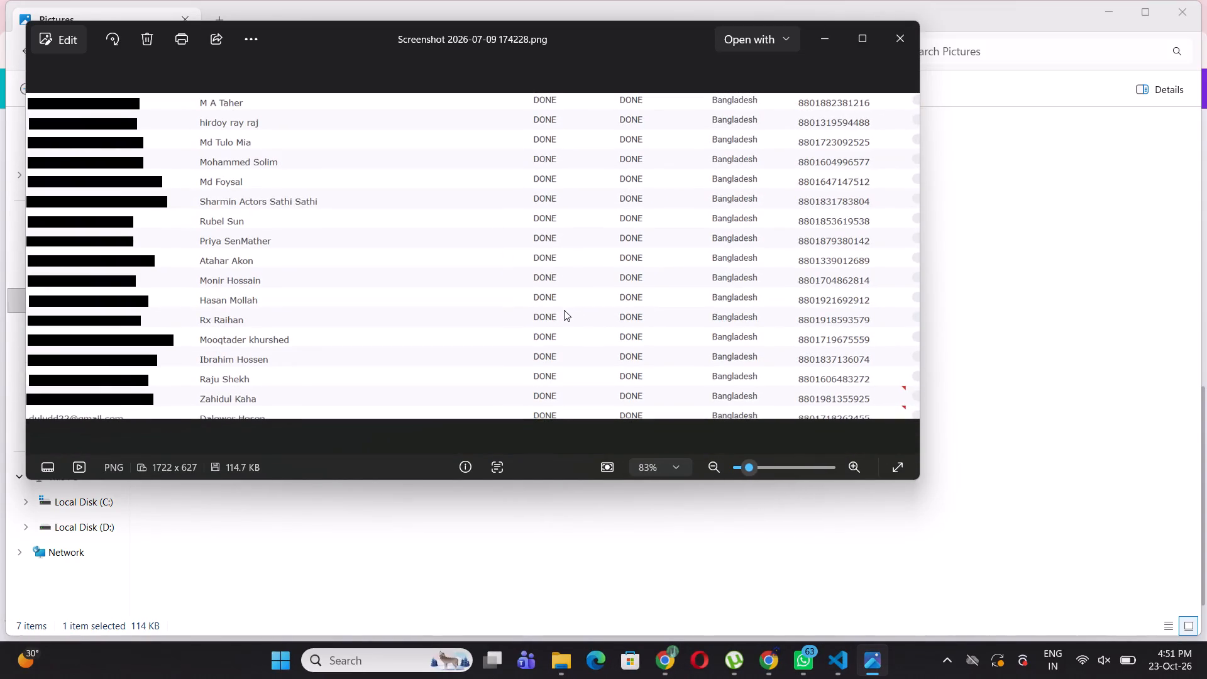
{"action": "double_click", "coordinate": [361, 290]}
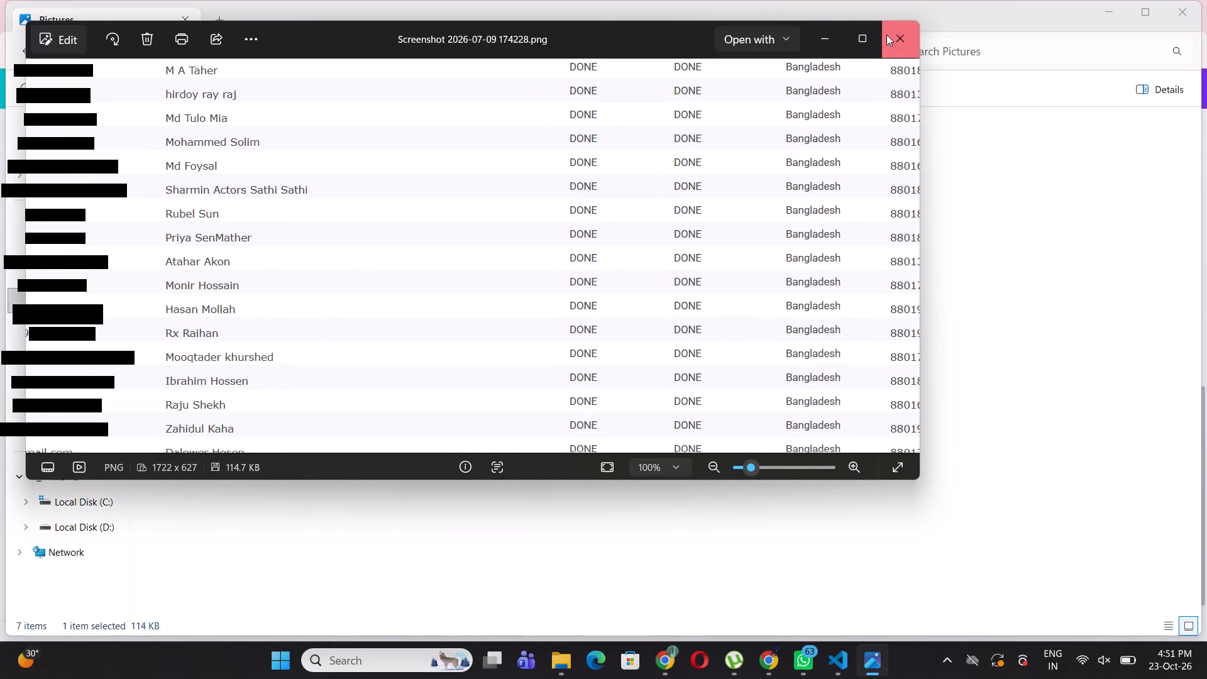
{"action": "left_click", "coordinate": [886, 35]}
Reopen the original resume PDF from the Pictures folder, examine its layout, close it, and return to the Canva design.
{"action": "left_click", "coordinate": [1049, 278]}
{"action": "double_click", "coordinate": [718, 189]}
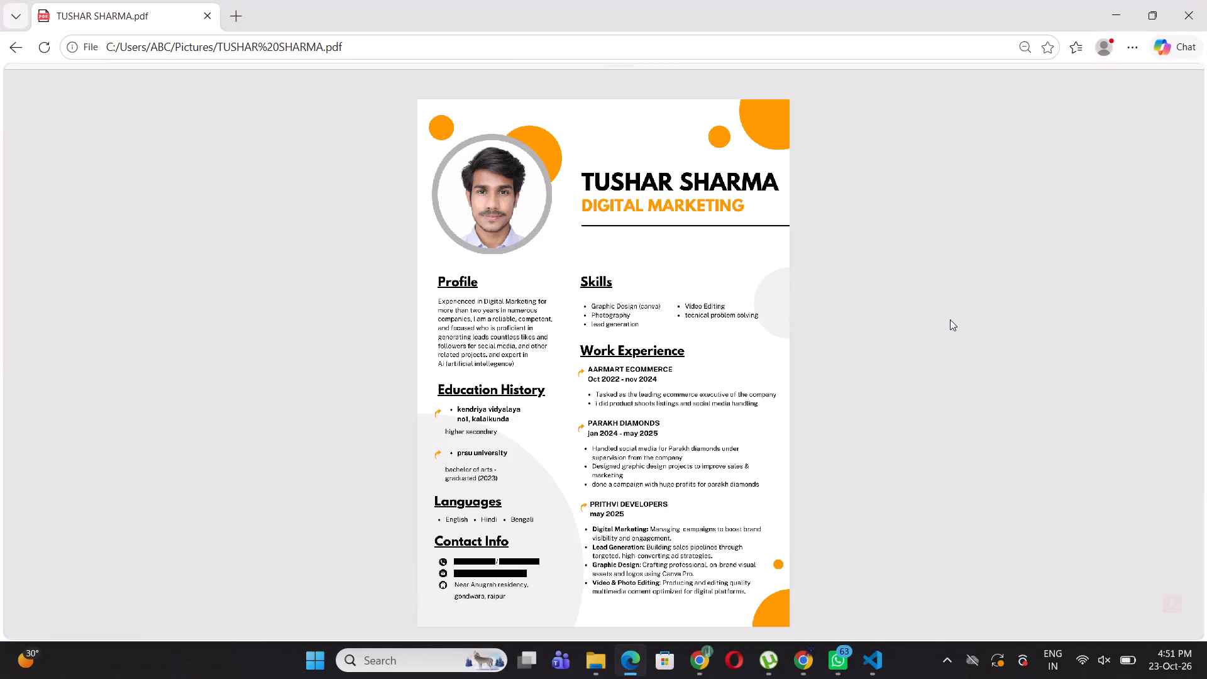
{"action": "left_click", "coordinate": [950, 319]}
{"action": "left_click", "coordinate": [996, 514]}
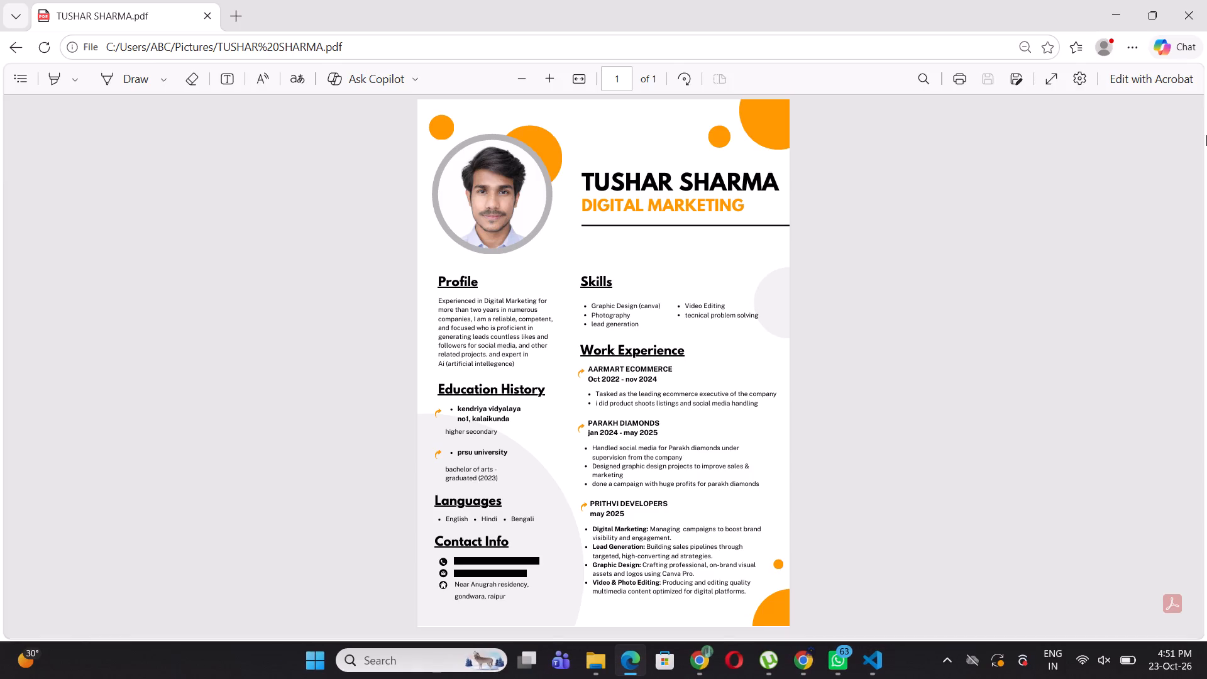
{"action": "left_click", "coordinate": [1174, 13]}
{"action": "left_click", "coordinate": [1034, 301]}
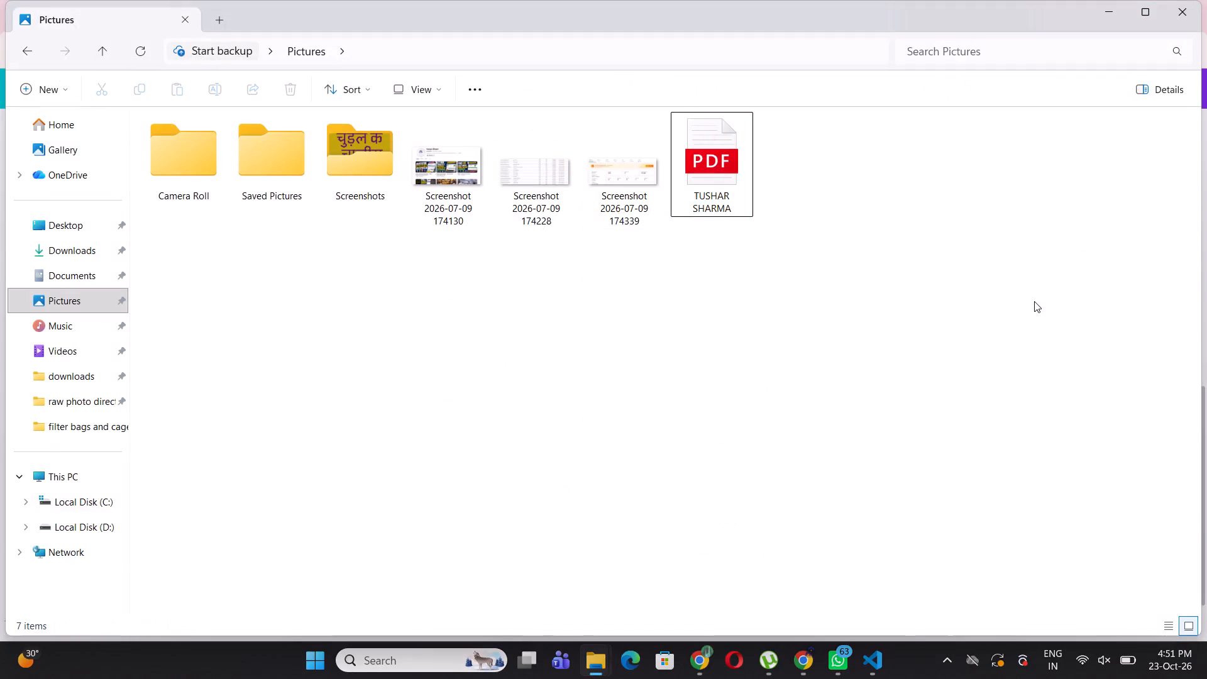
{"action": "left_click", "coordinate": [1090, 5]}
Examine the bullet beside "Branding & Website Design" up close, and check the resume's Profile, Skills and Work Experience sections.
{"action": "left_click", "coordinate": [1045, 382]}
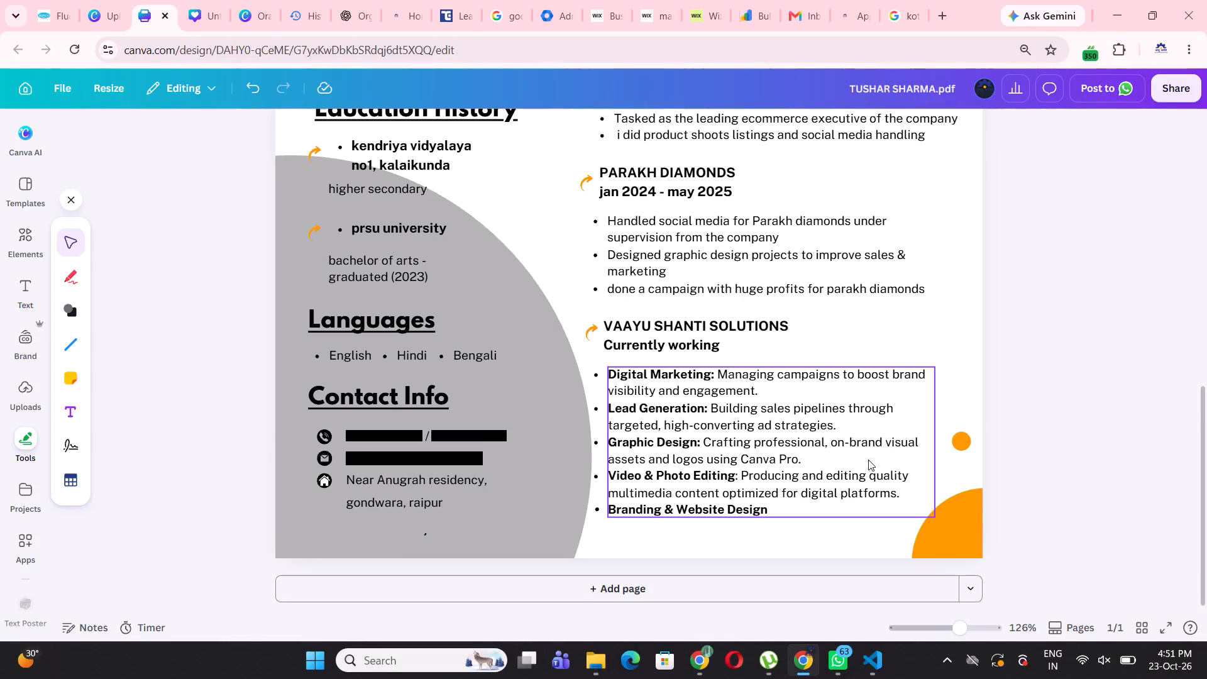
{"action": "left_click", "coordinate": [1116, 458]}
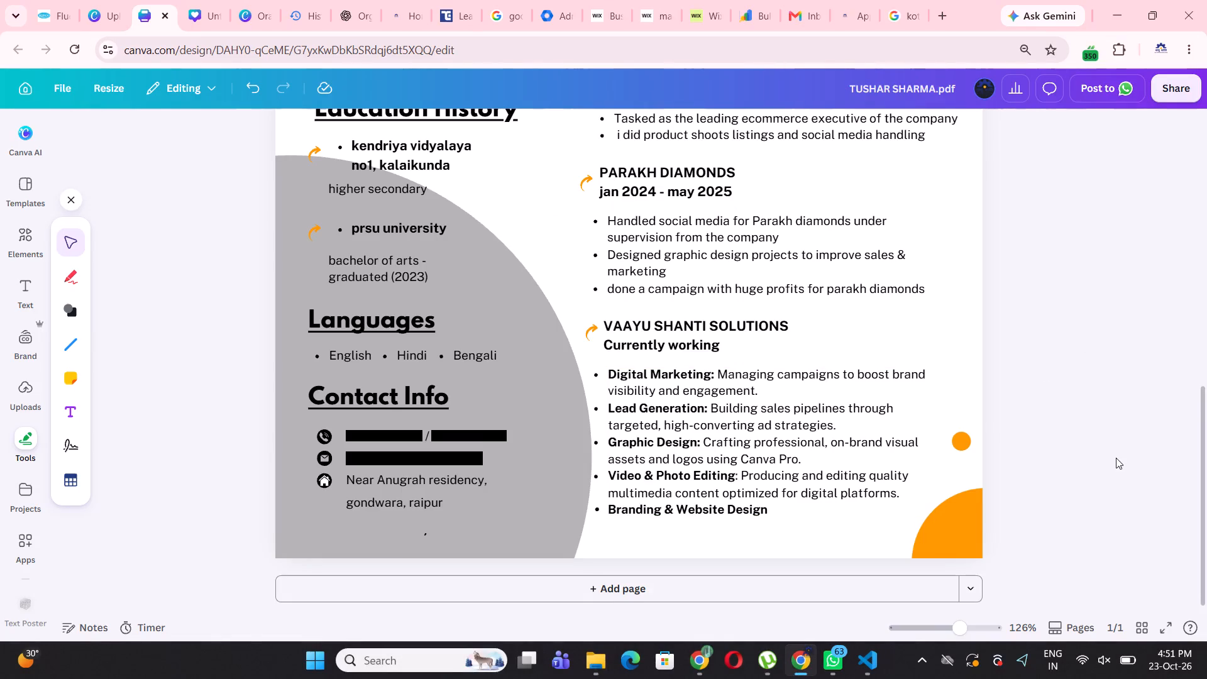
{"action": "scroll", "coordinate": [599, 556], "scroll_direction": "right", "scroll_amount": 1}
{"action": "left_click", "coordinate": [609, 544]}
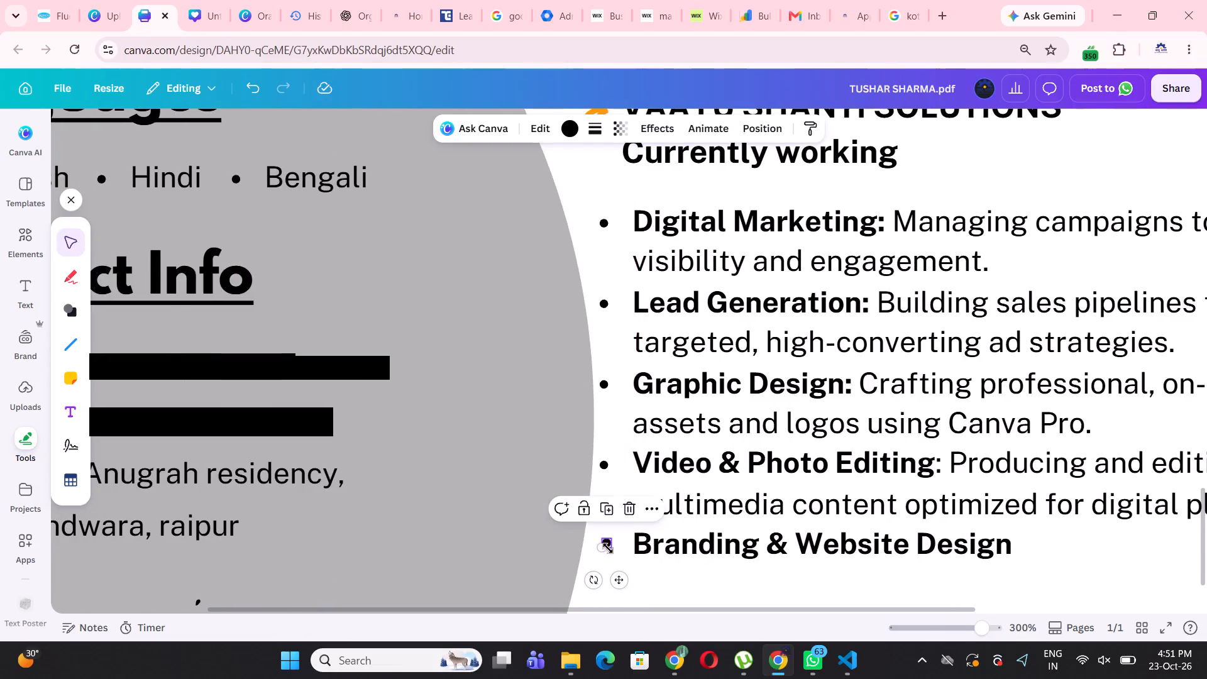
{"action": "left_click", "coordinate": [614, 575]}
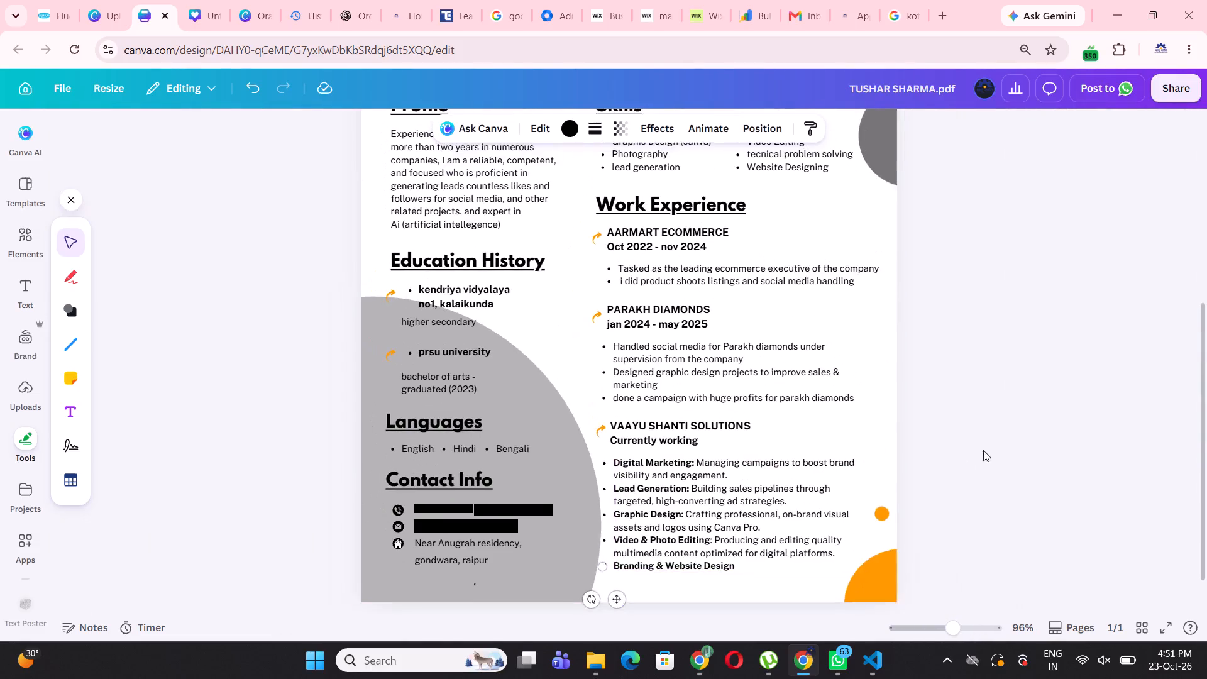
{"action": "left_click", "coordinate": [1001, 434]}
{"action": "scroll", "coordinate": [1001, 434], "scroll_direction": "down", "scroll_amount": 1}
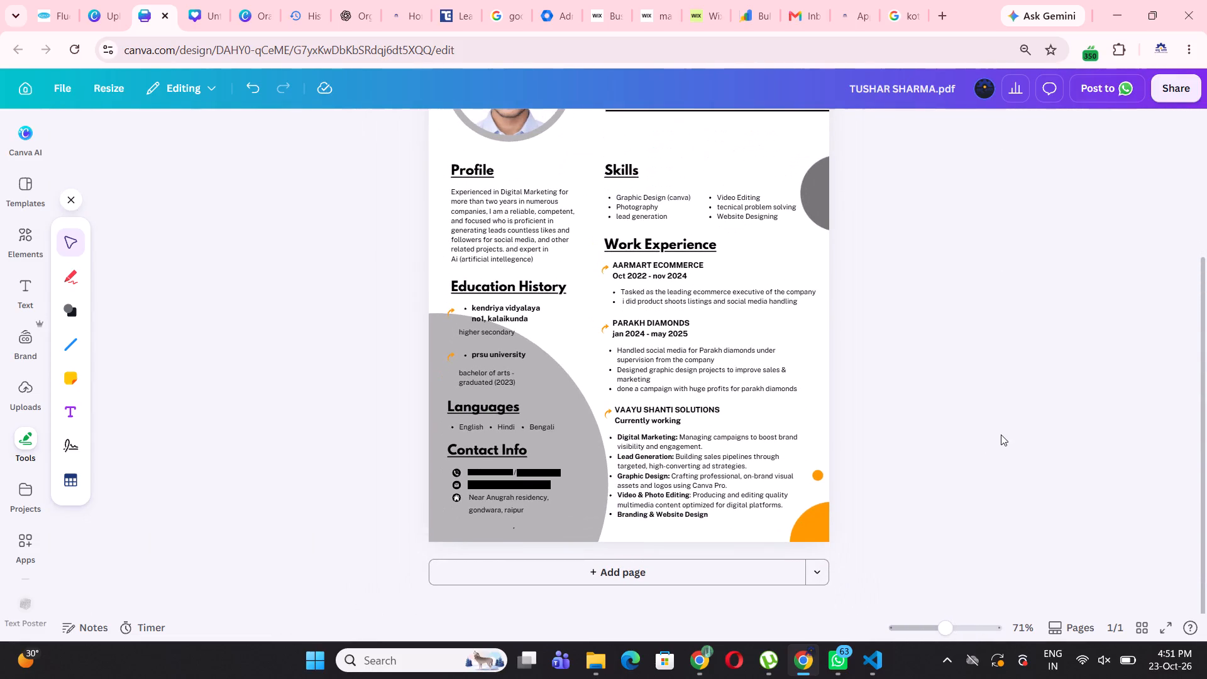
{"action": "left_click", "coordinate": [1152, 412]}
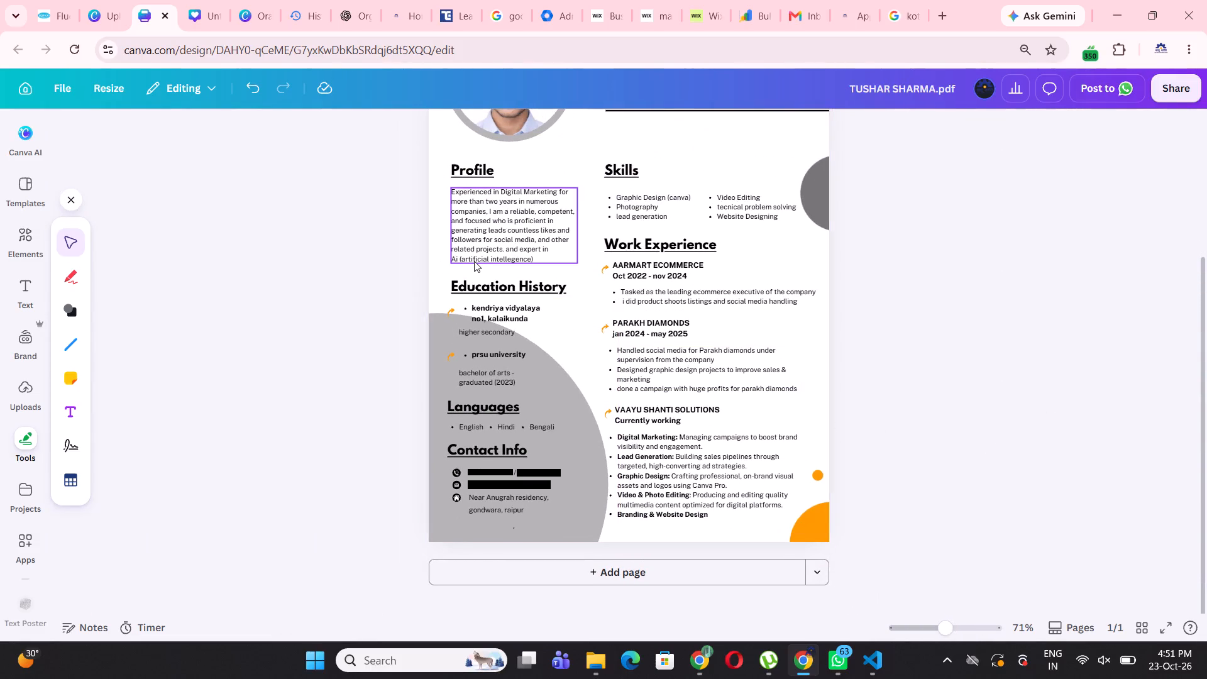
{"action": "left_click", "coordinate": [888, 329]}
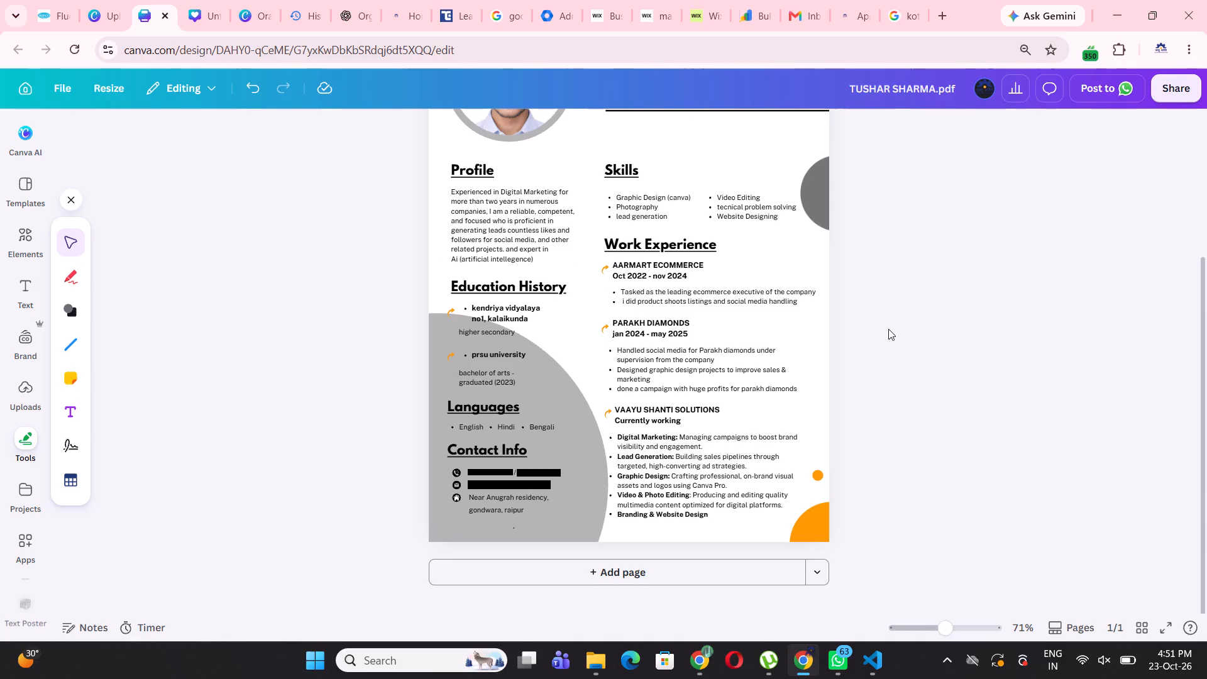
Capitalise the opening "i" of "i did product shoots listings and social media handling" under AARMART ECOMMERCE.
{"action": "scroll", "coordinate": [888, 329], "scroll_direction": "up", "scroll_amount": 1}
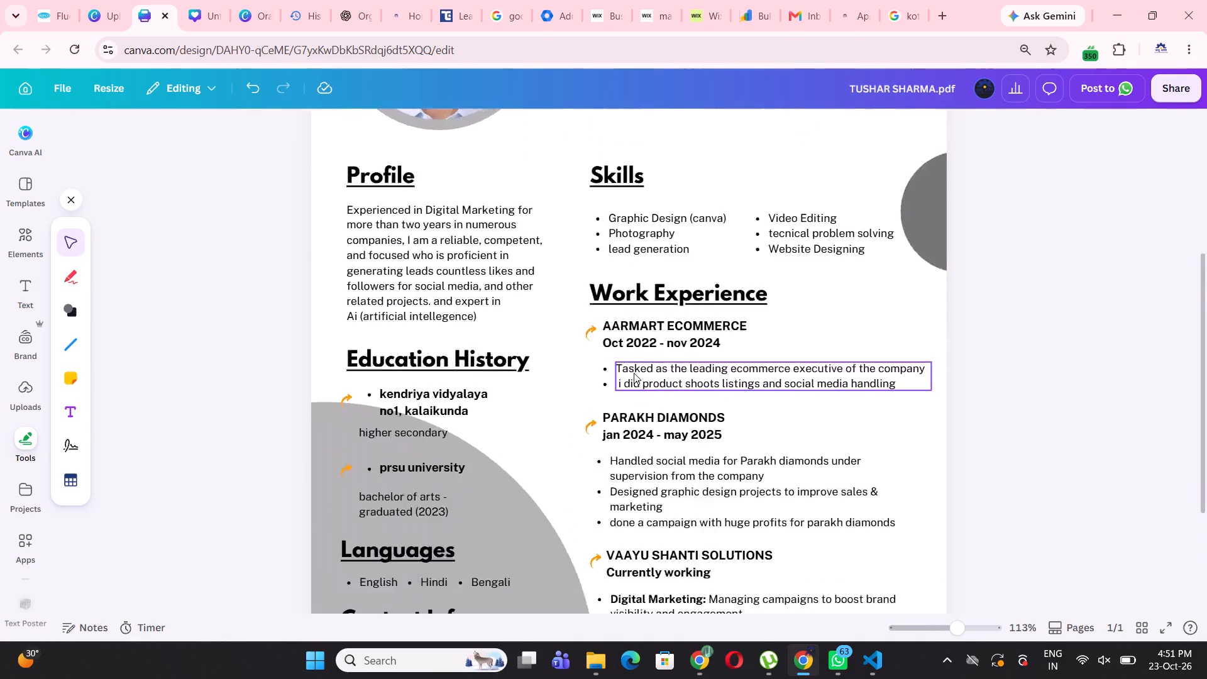
{"action": "double_click", "coordinate": [614, 350]}
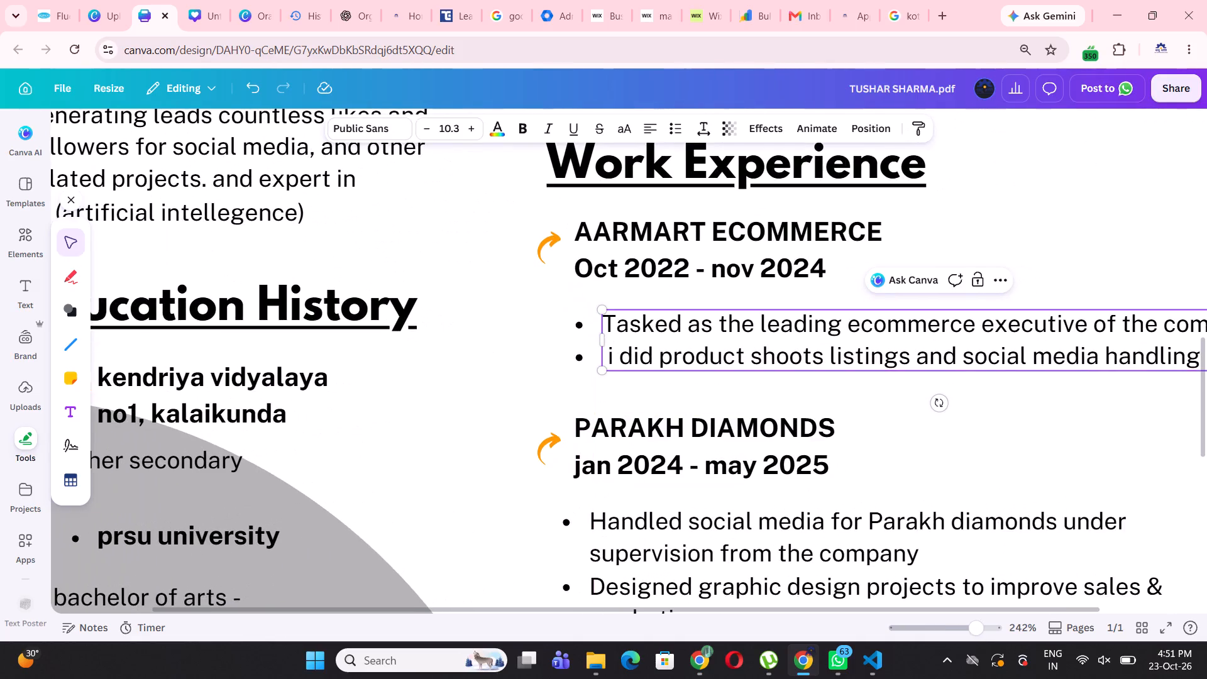
{"action": "key", "text": "BackSpace"}
{"action": "key", "text": "shift+i"}
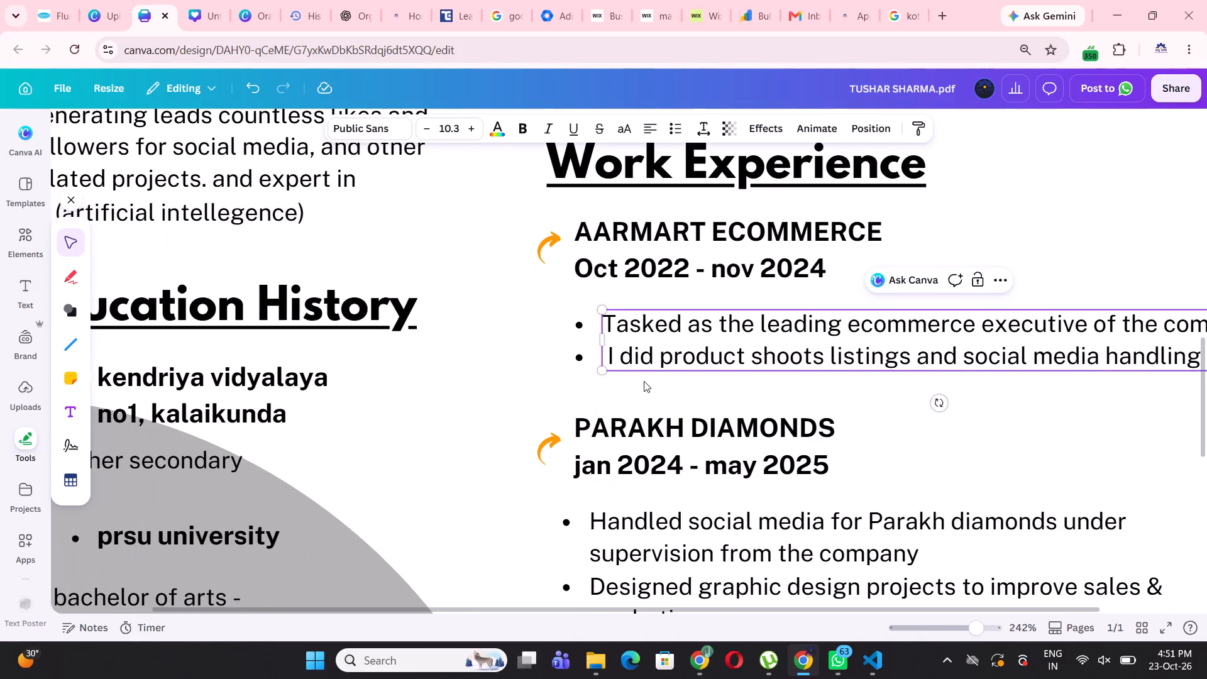
{"action": "left_click", "coordinate": [976, 439]}
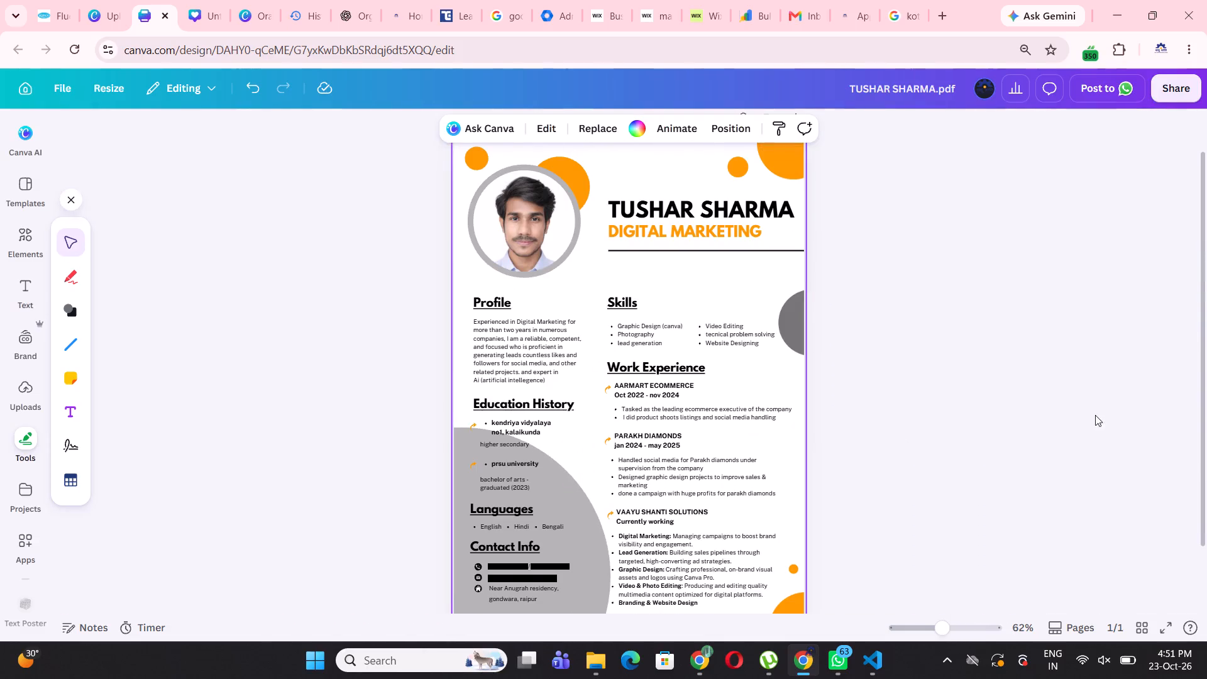
Deselect the page element and review the edited resume from its header down to the end of the page.
{"action": "left_click", "coordinate": [1095, 415]}
{"action": "scroll", "coordinate": [846, 411], "scroll_direction": "down", "scroll_amount": 6}
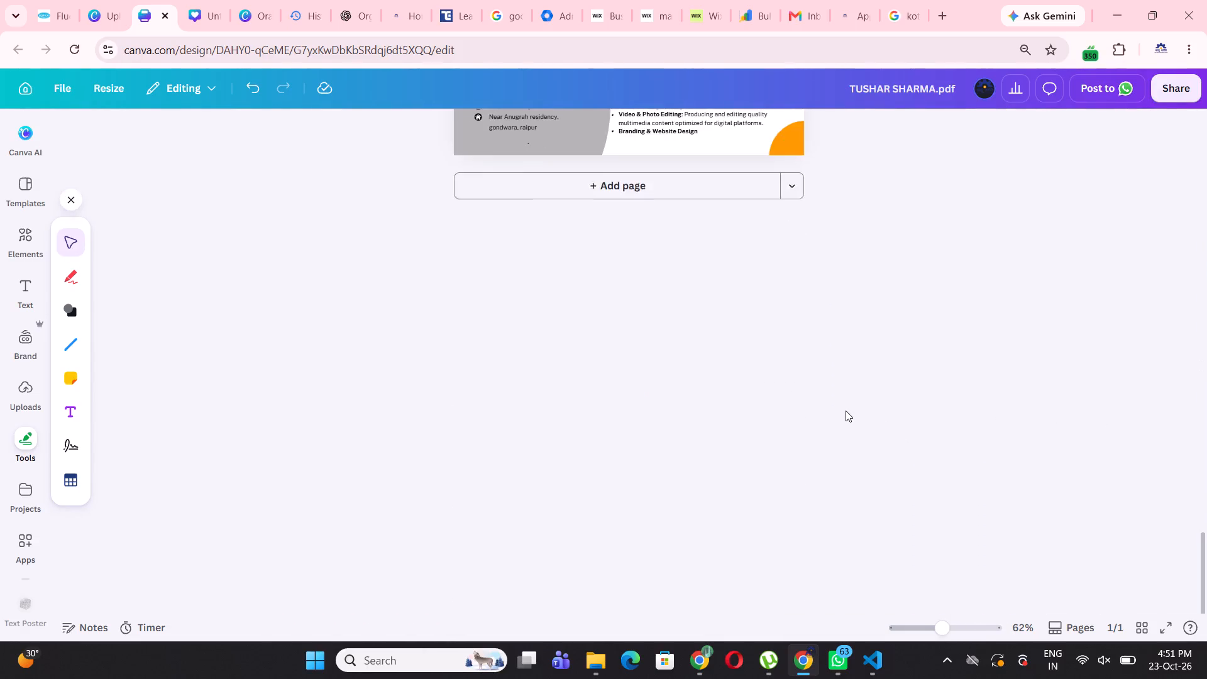
{"action": "scroll", "coordinate": [846, 411], "scroll_direction": "up", "scroll_amount": 5}
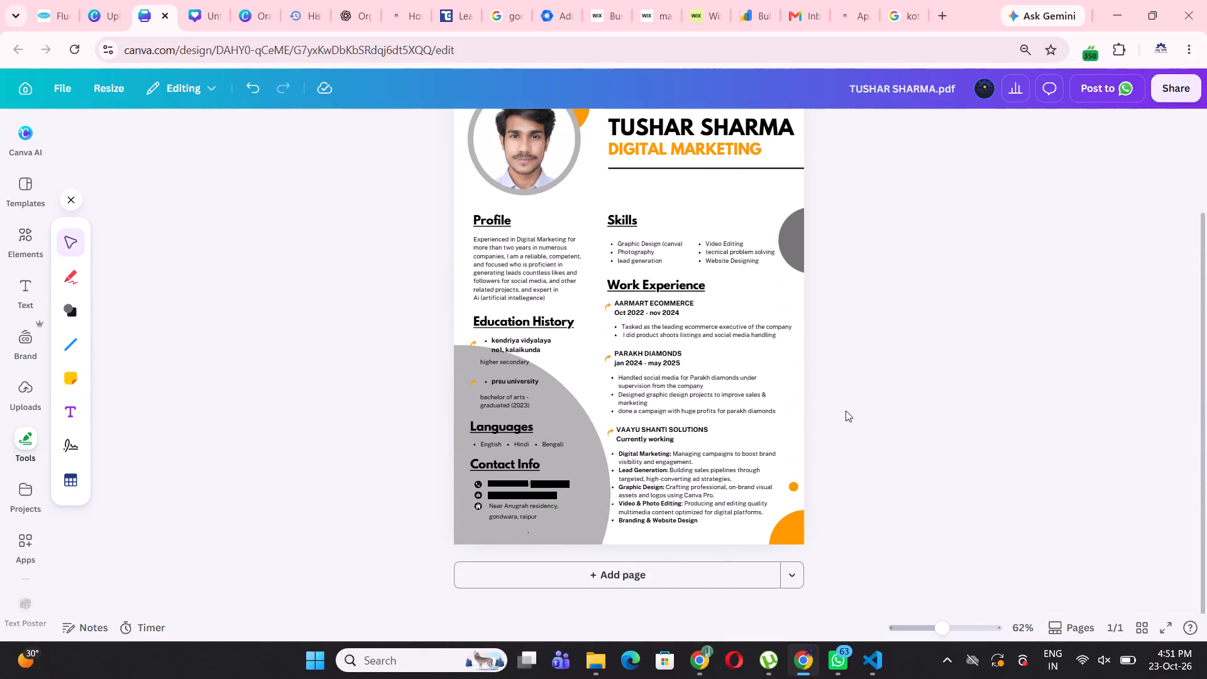
{"action": "scroll", "coordinate": [846, 411], "scroll_direction": "up", "scroll_amount": 1}
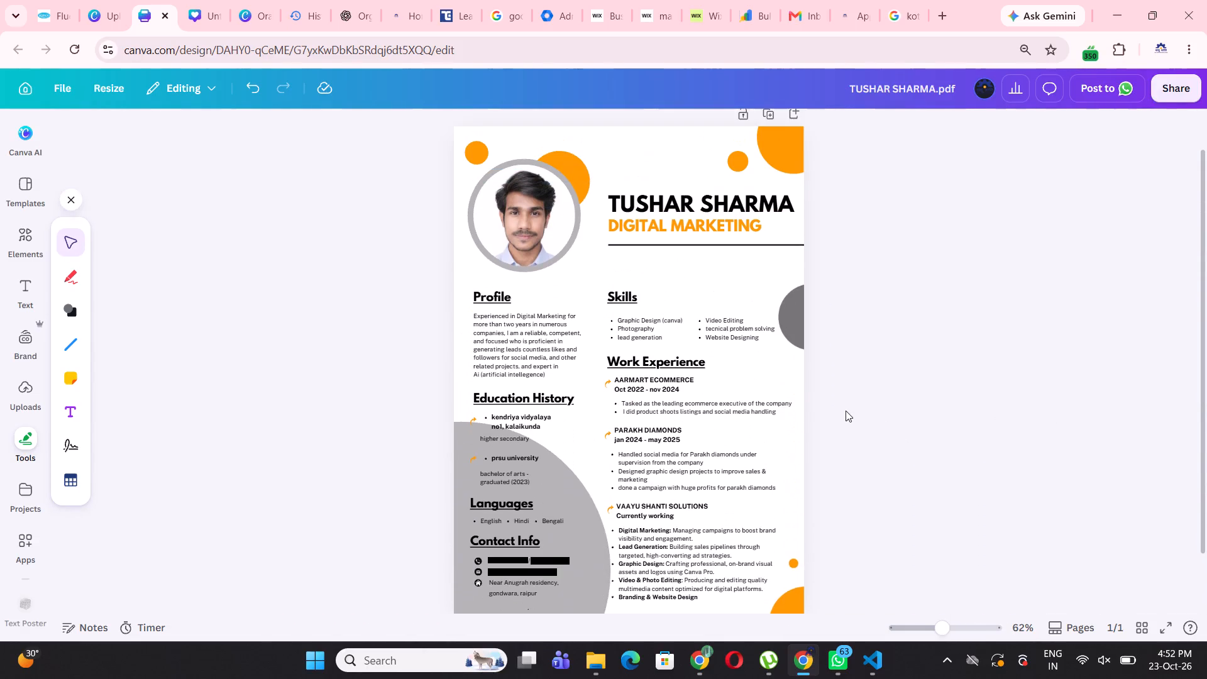
{"action": "scroll", "coordinate": [846, 411], "scroll_direction": "down", "scroll_amount": 2}
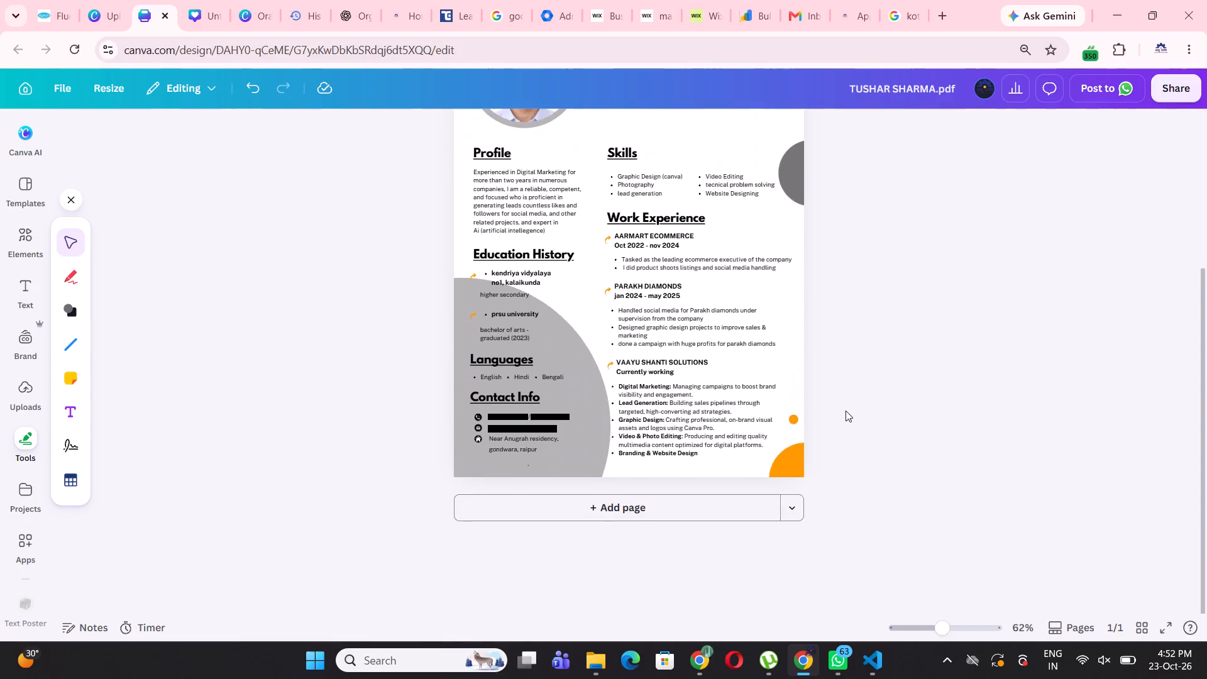
{"action": "scroll", "coordinate": [846, 411], "scroll_direction": "up", "scroll_amount": 1}
Open the original resume PDF from the Pictures folder, examine it for comparison with the edited design, and close it.
{"action": "left_click", "coordinate": [601, 670]}
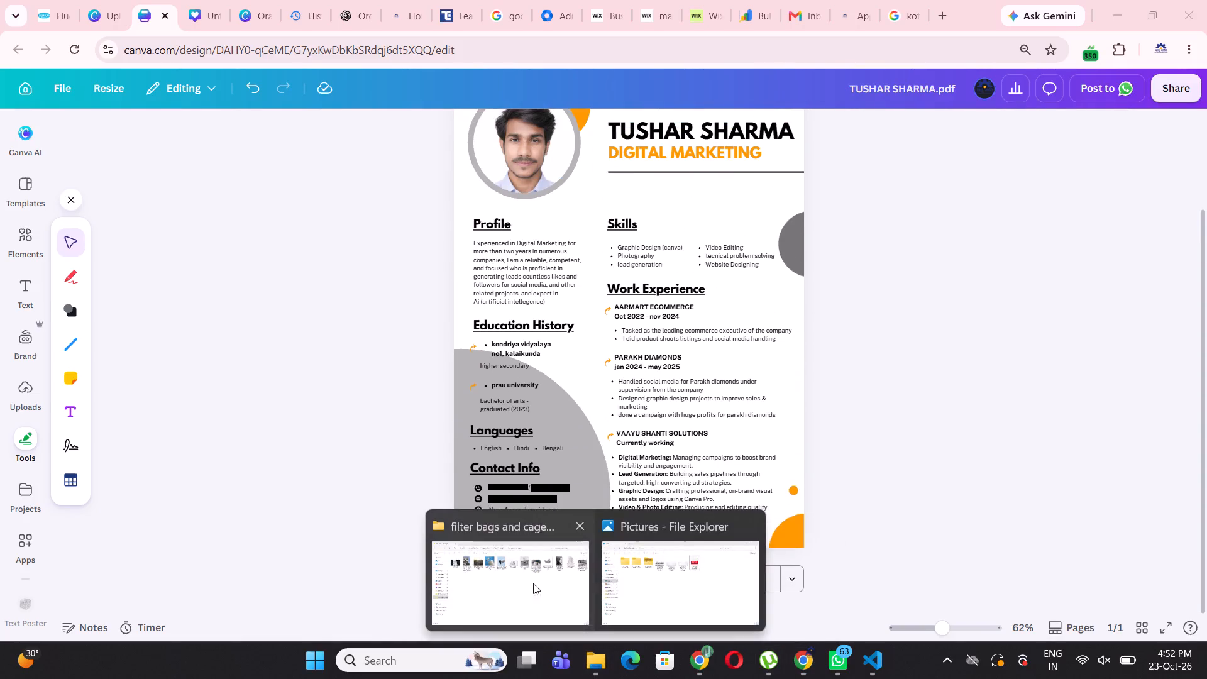
{"action": "left_click", "coordinate": [532, 582]}
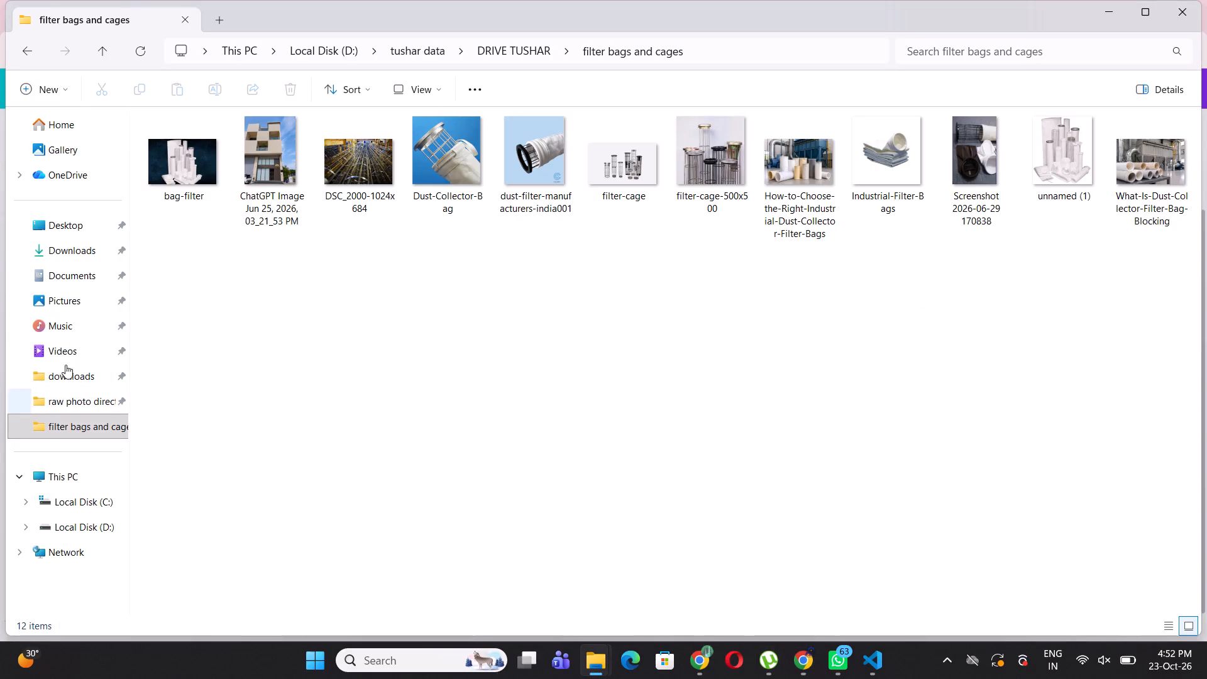
{"action": "left_click", "coordinate": [414, 469]}
{"action": "left_click", "coordinate": [79, 370]}
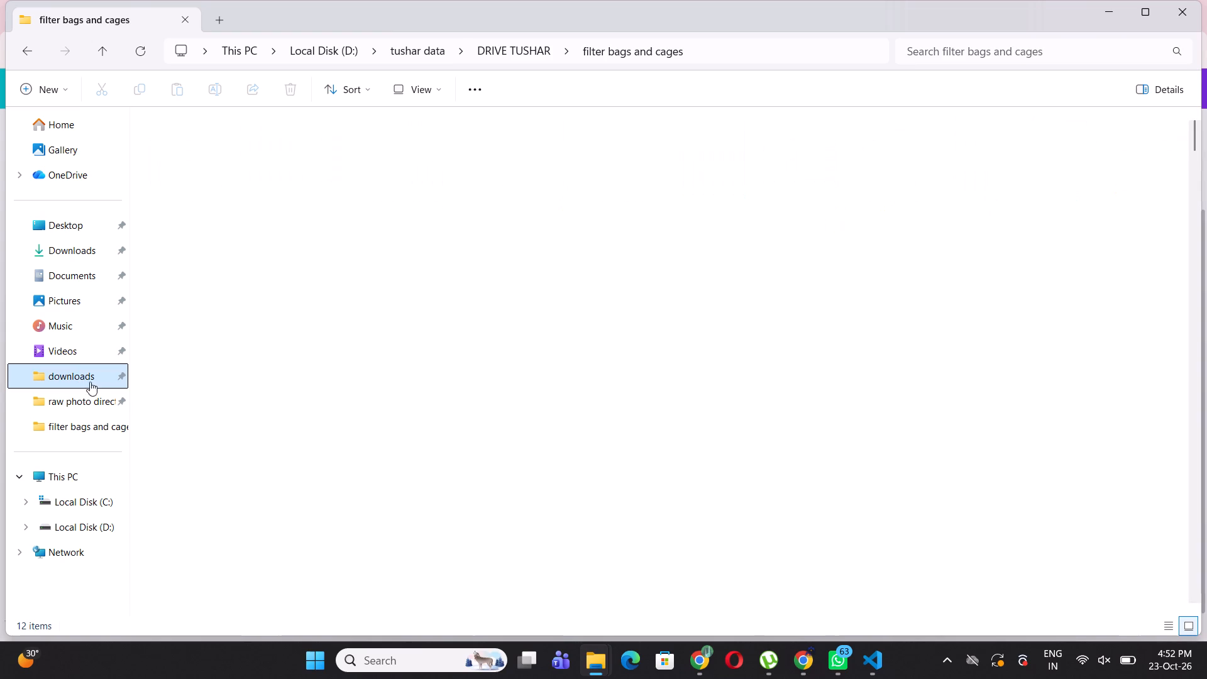
{"action": "left_click", "coordinate": [69, 302]}
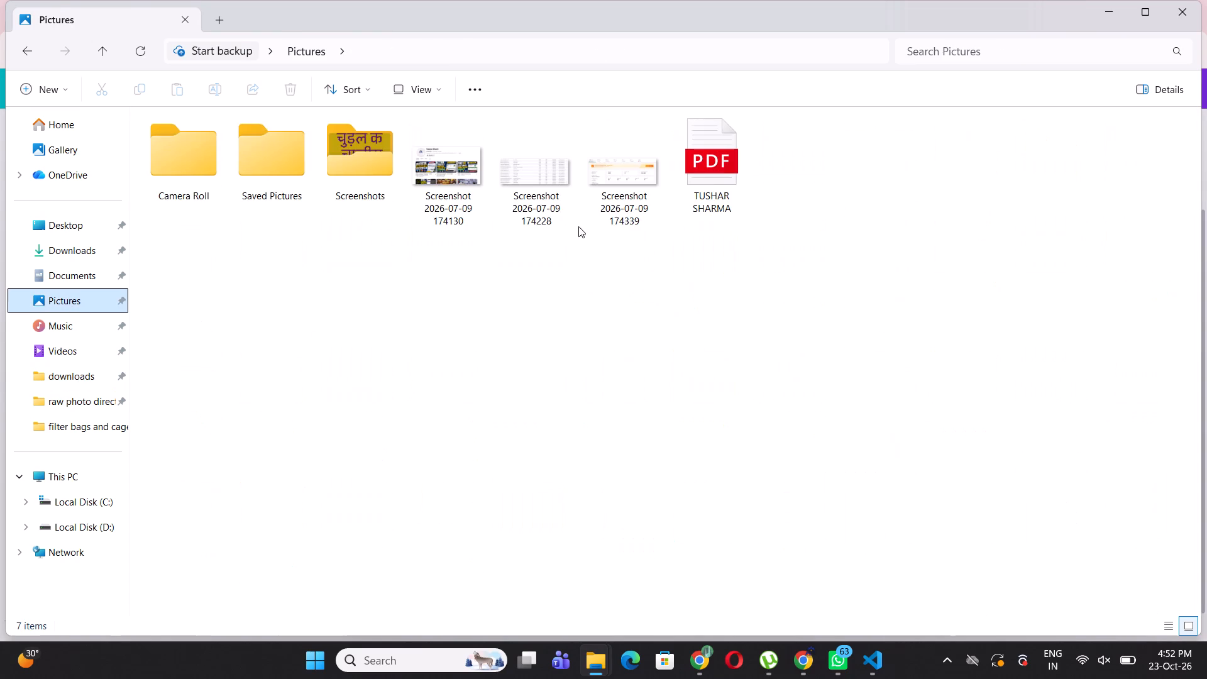
{"action": "double_click", "coordinate": [708, 180]}
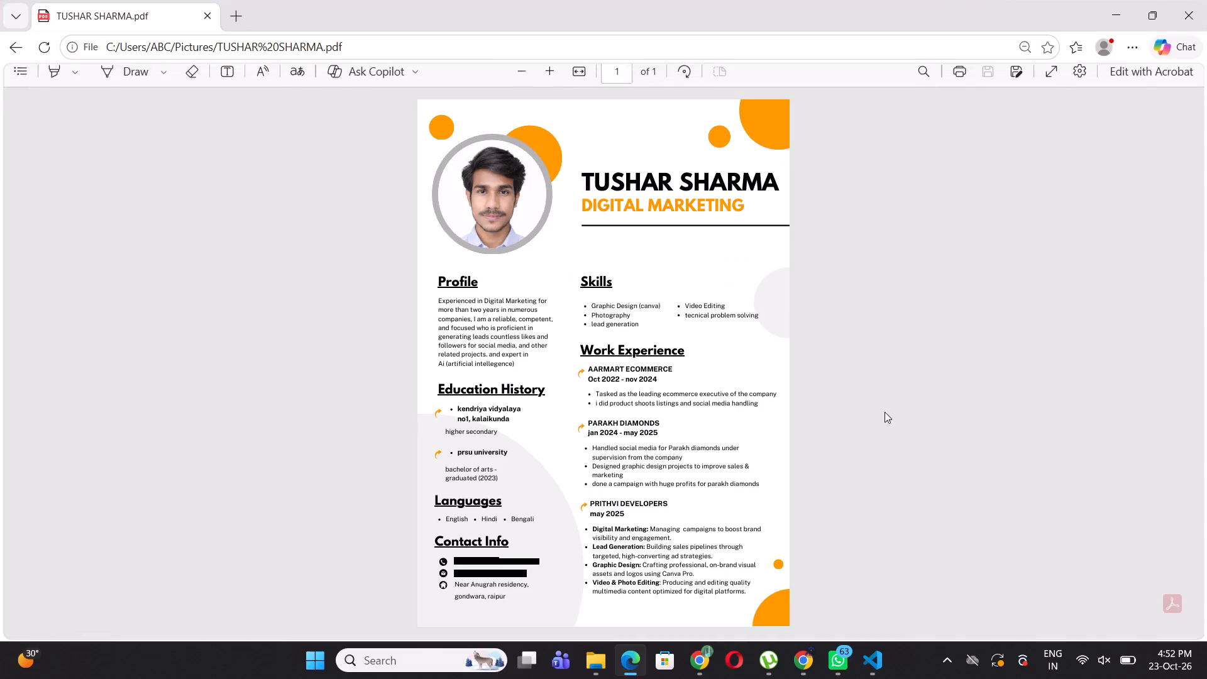
{"action": "left_click", "coordinate": [936, 448]}
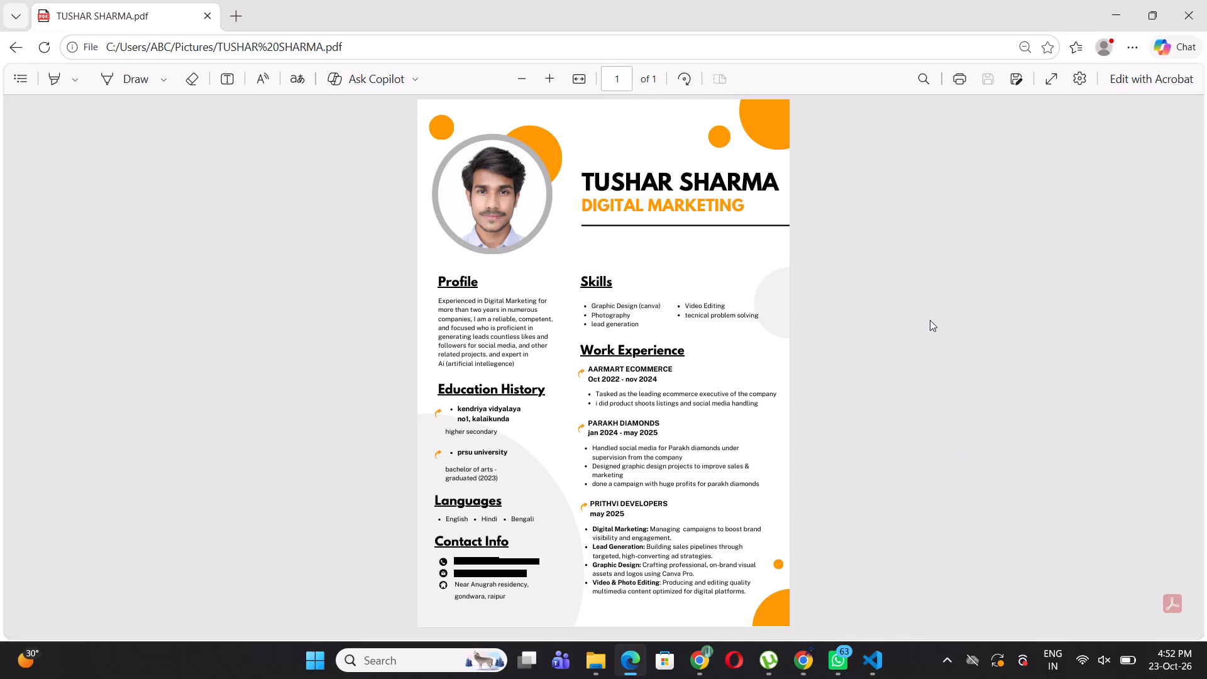
{"action": "scroll", "coordinate": [930, 320], "scroll_direction": "down", "scroll_amount": 2}
{"action": "left_click", "coordinate": [1206, 0]}
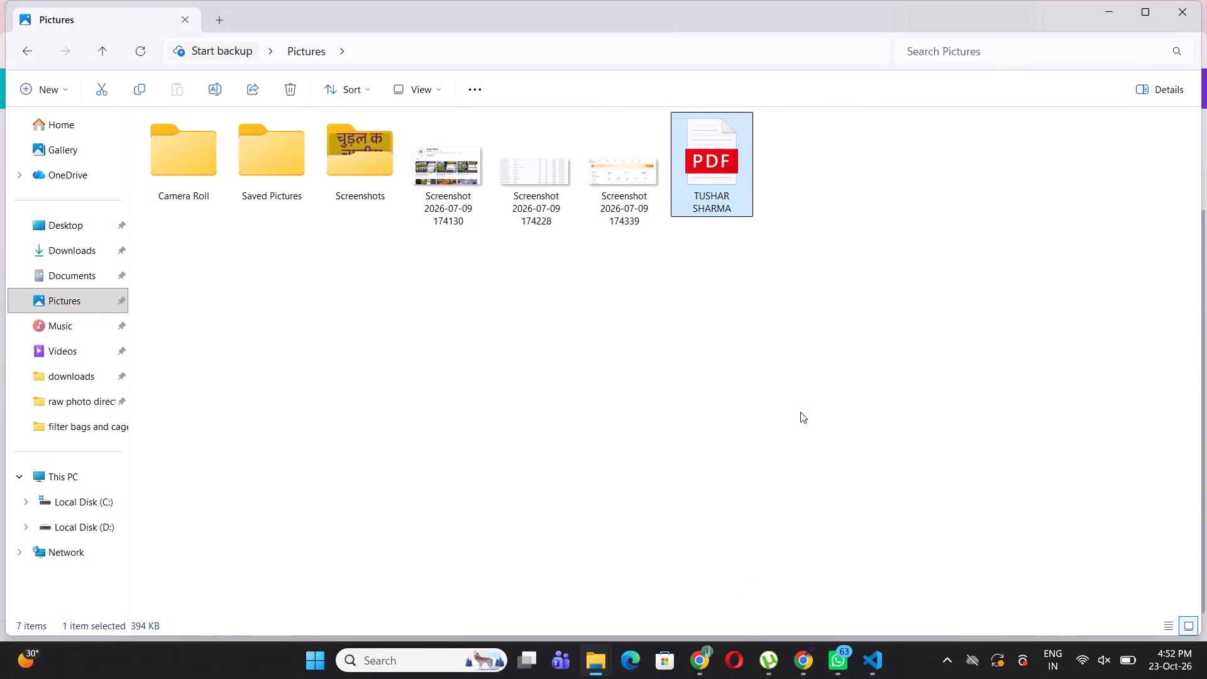
{"action": "left_click", "coordinate": [800, 412]}
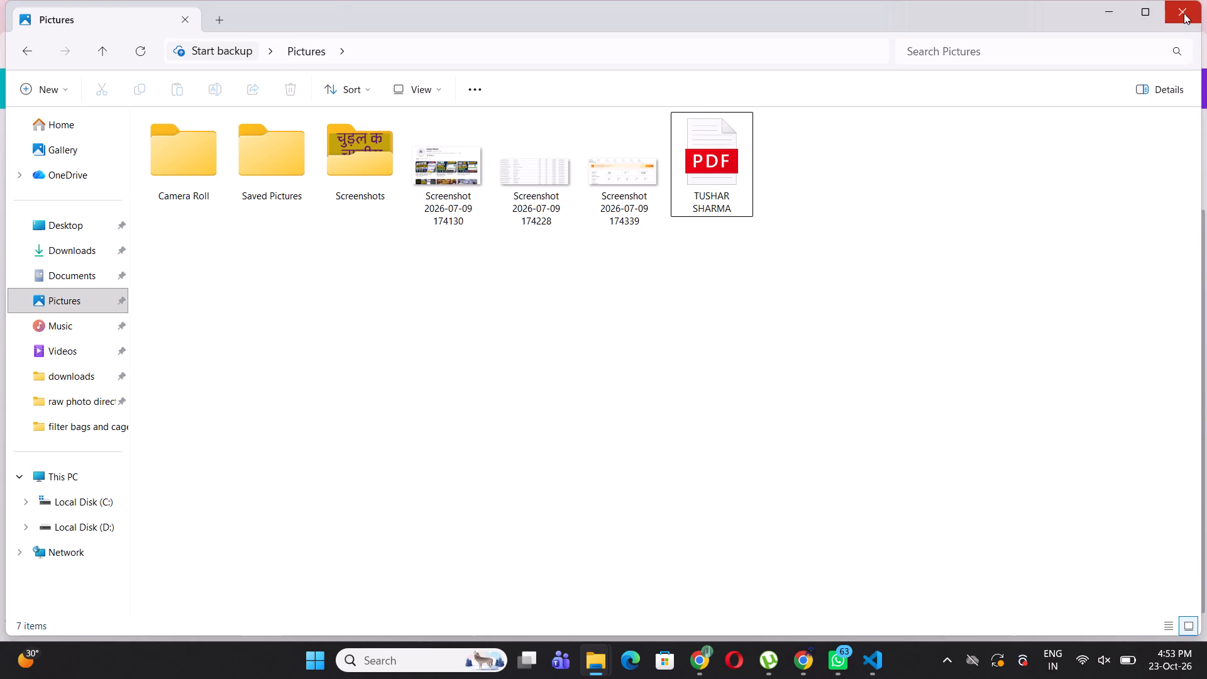
Close the Pictures folder window and return to the resume design in Canva.
{"action": "left_click", "coordinate": [1088, 229]}
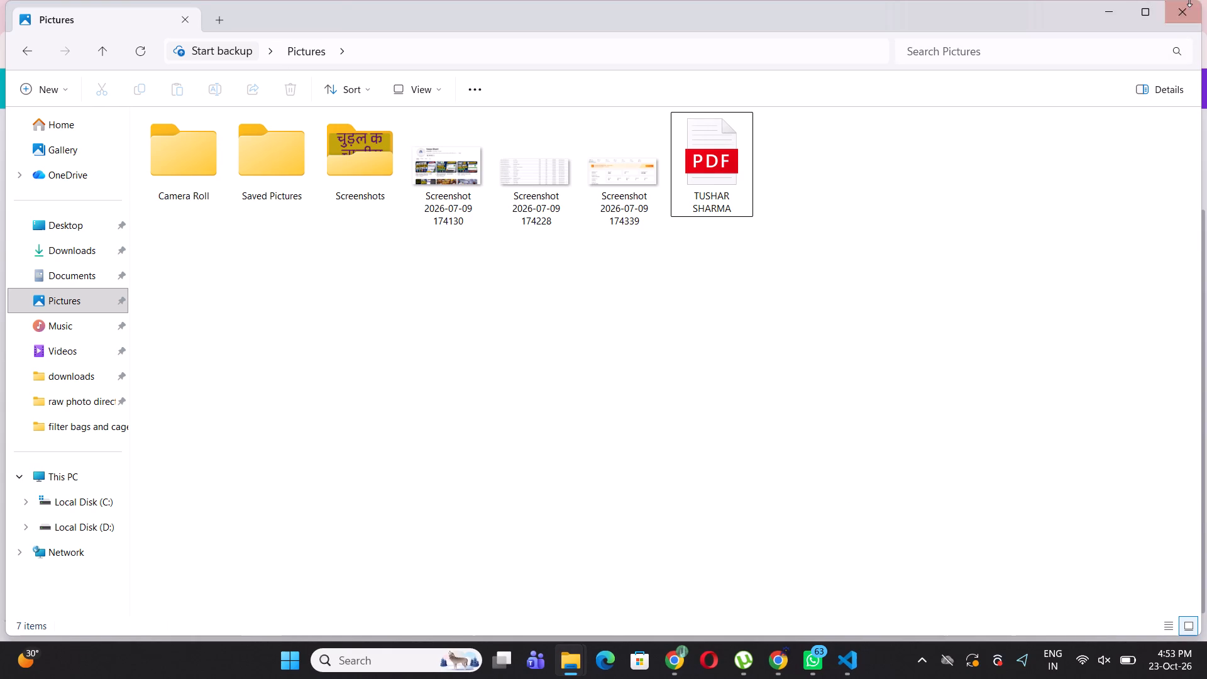
{"action": "left_click", "coordinate": [1134, 387]}
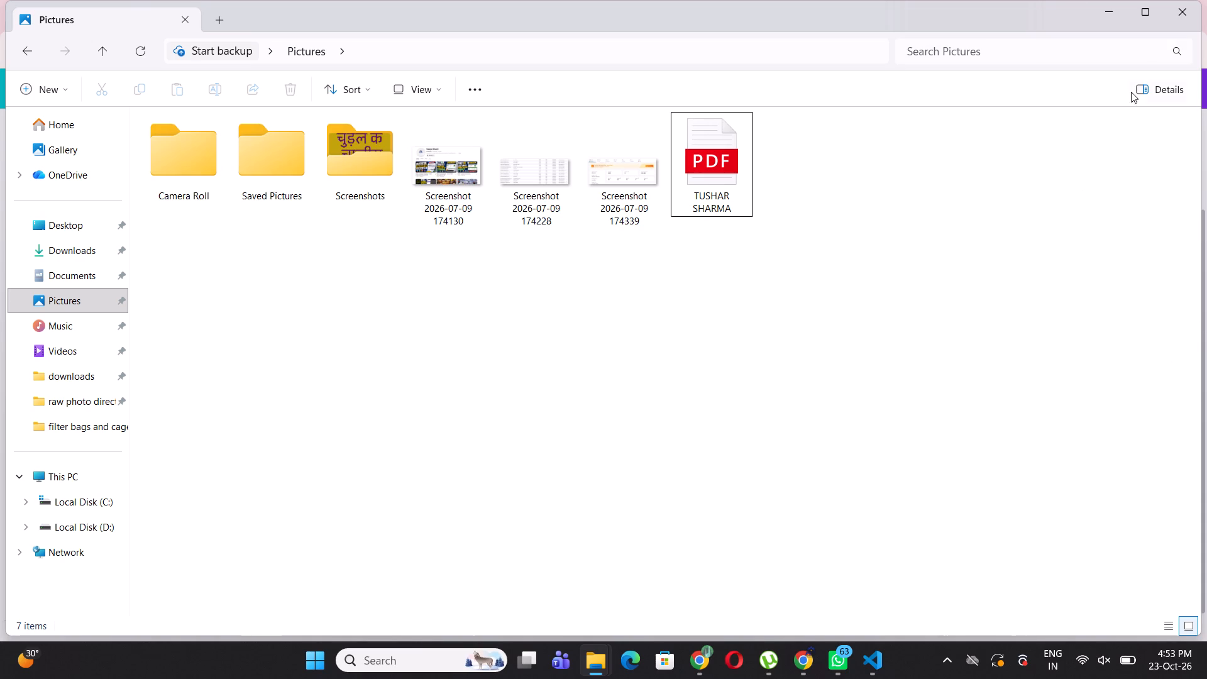
{"action": "left_click", "coordinate": [1174, 23]}
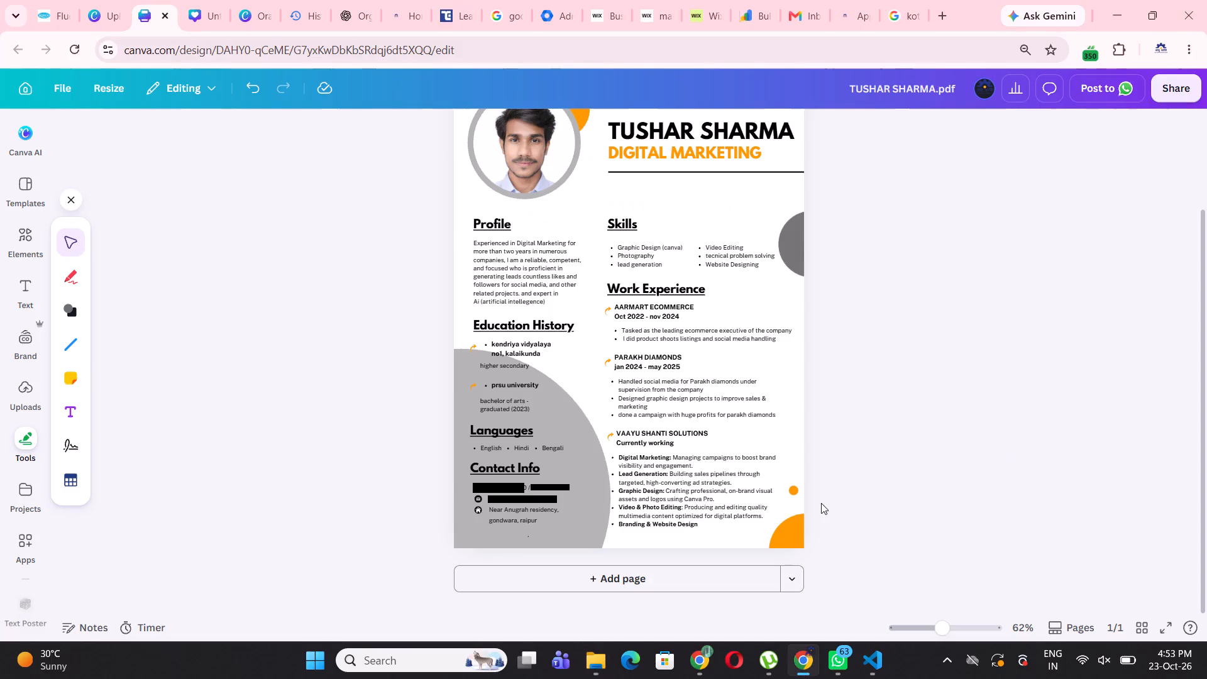
Review the whole resume page from the header circles and photo to the Work Experience and Contact Info sections.
{"action": "scroll", "coordinate": [890, 482], "scroll_direction": "up", "scroll_amount": 1}
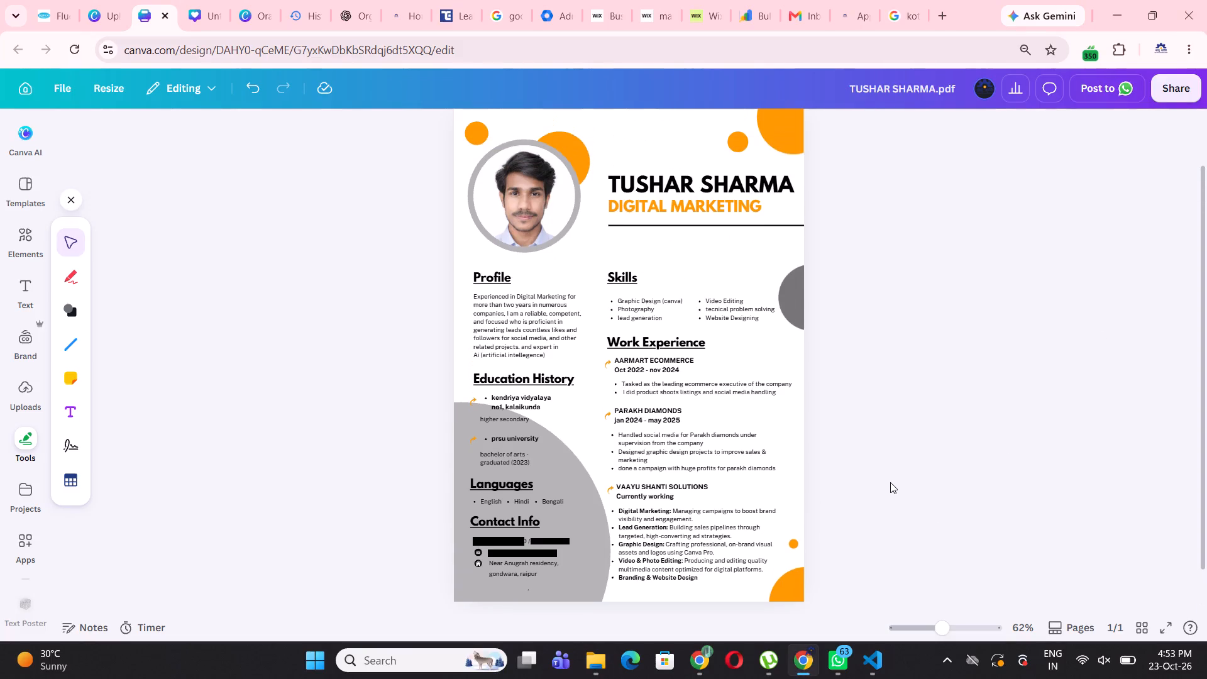
{"action": "scroll", "coordinate": [890, 482], "scroll_direction": "up", "scroll_amount": 1}
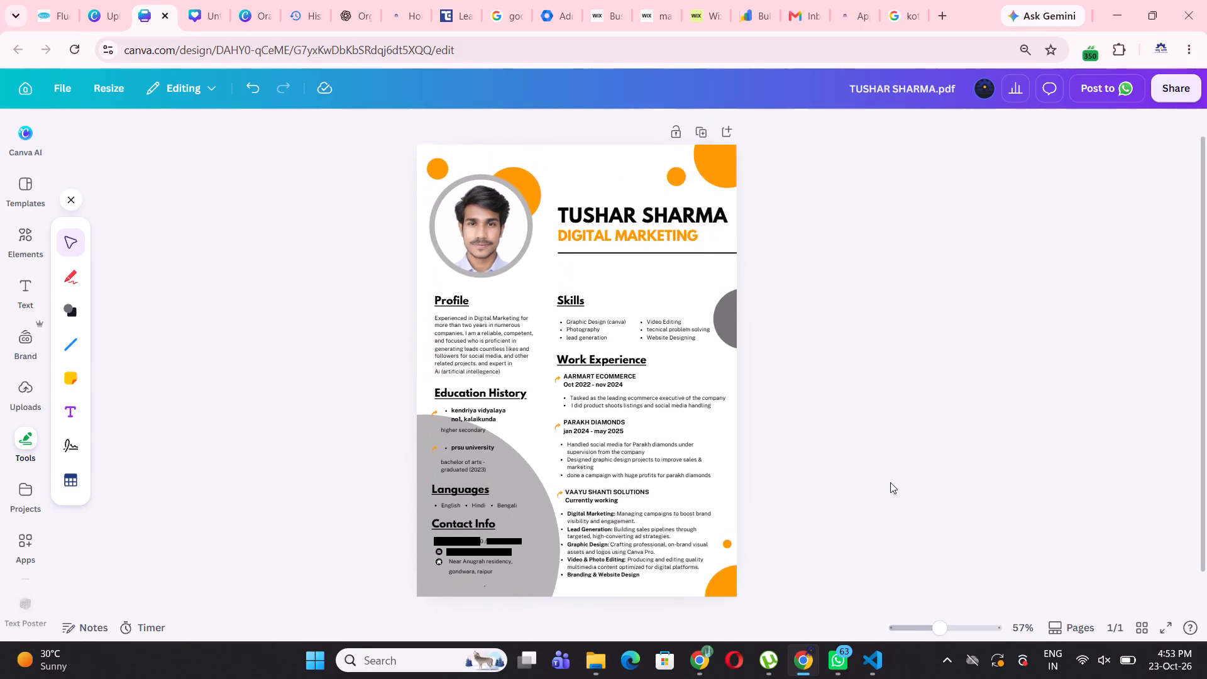
{"action": "scroll", "coordinate": [890, 482], "scroll_direction": "up", "scroll_amount": 1}
{"action": "scroll", "coordinate": [890, 482], "scroll_direction": "right", "scroll_amount": 1}
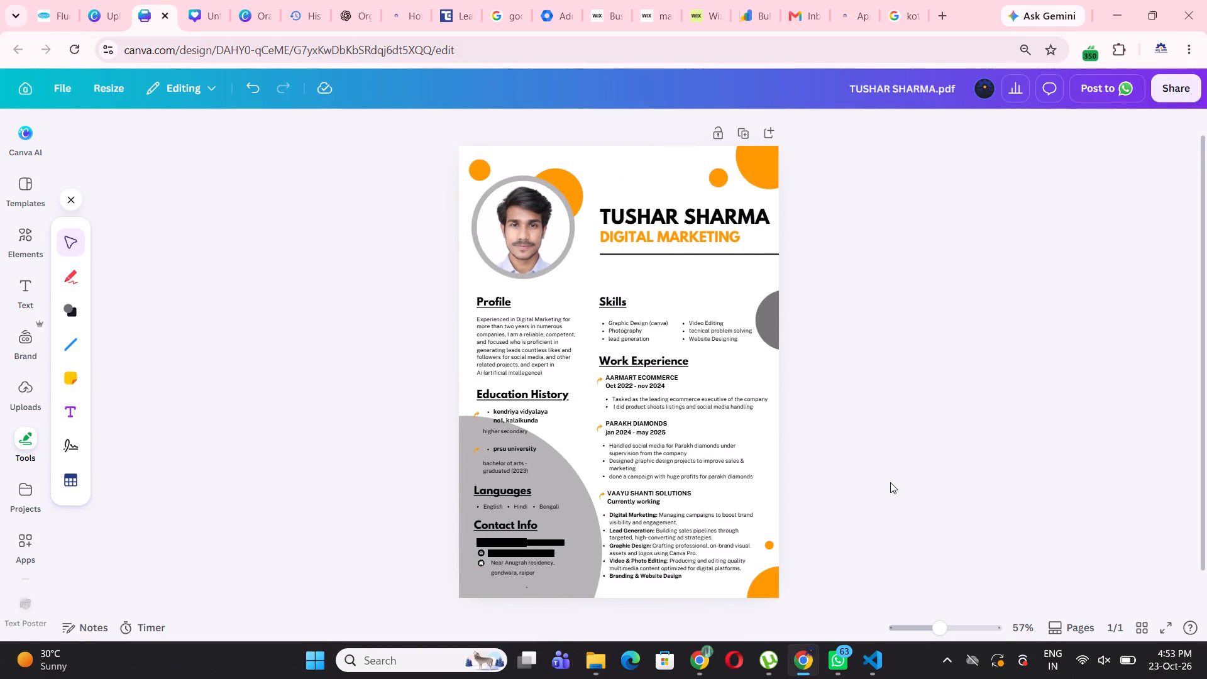
{"action": "scroll", "coordinate": [890, 482], "scroll_direction": "down", "scroll_amount": 1}
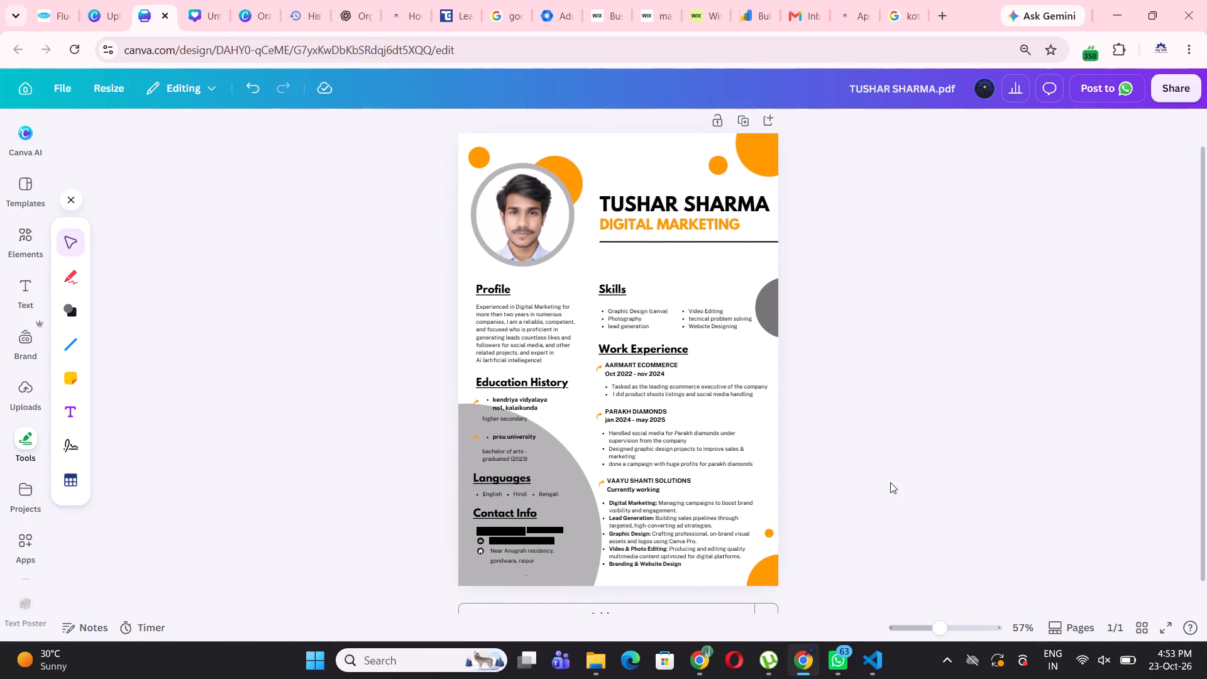
{"action": "left_click", "coordinate": [844, 460]}
{"action": "left_click_drag", "start_coordinate": [1200, 302], "coordinate": [1206, 337]}
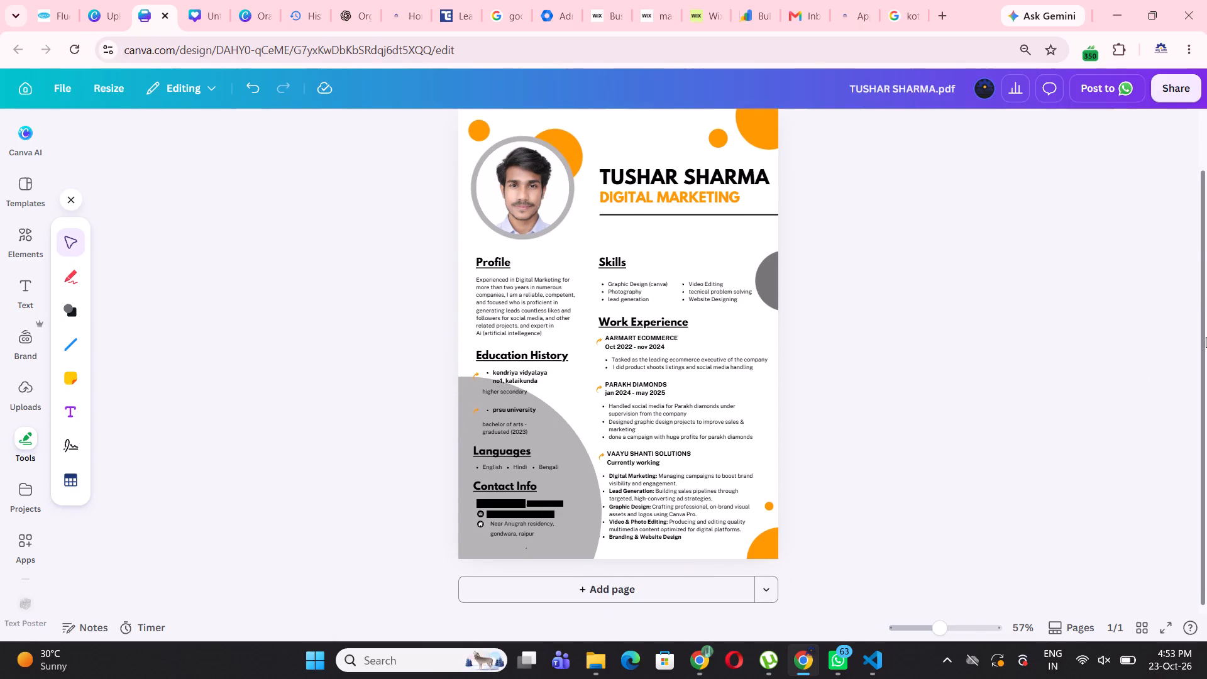
{"action": "left_click_drag", "start_coordinate": [1206, 337], "coordinate": [1206, 241]}
{"action": "left_click", "coordinate": [1128, 309]}
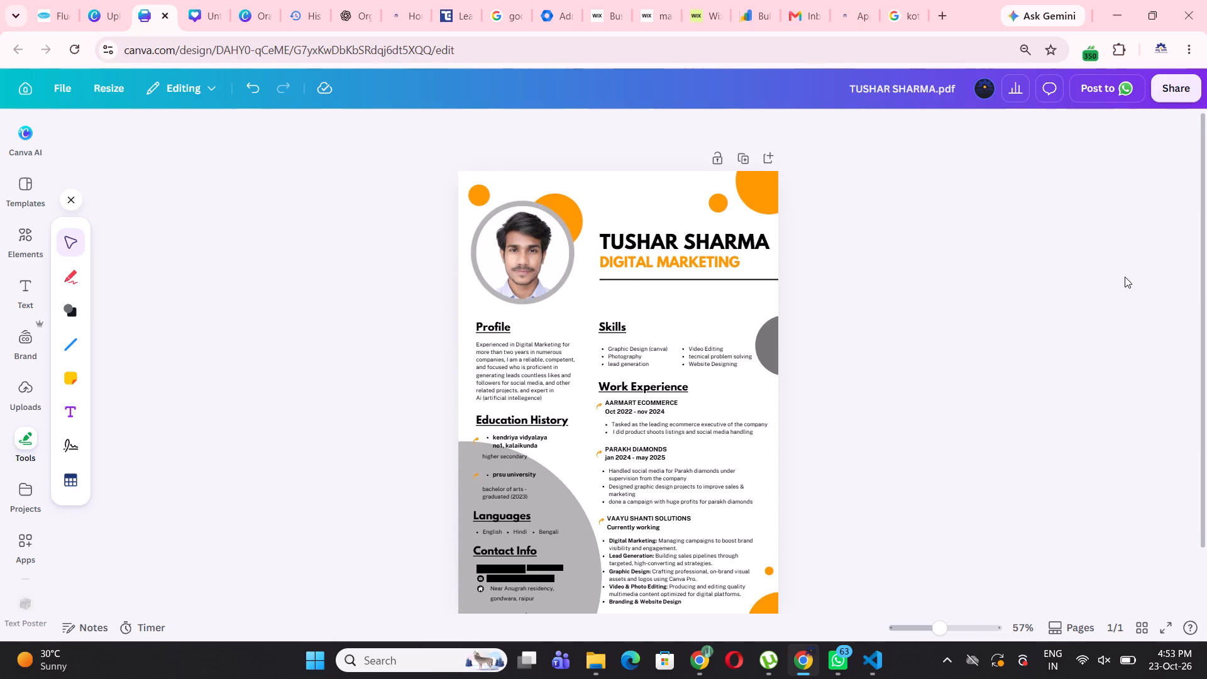
{"action": "scroll", "coordinate": [905, 394], "scroll_direction": "down", "scroll_amount": 1}
{"action": "scroll", "coordinate": [905, 394], "scroll_direction": "up", "scroll_amount": 1}
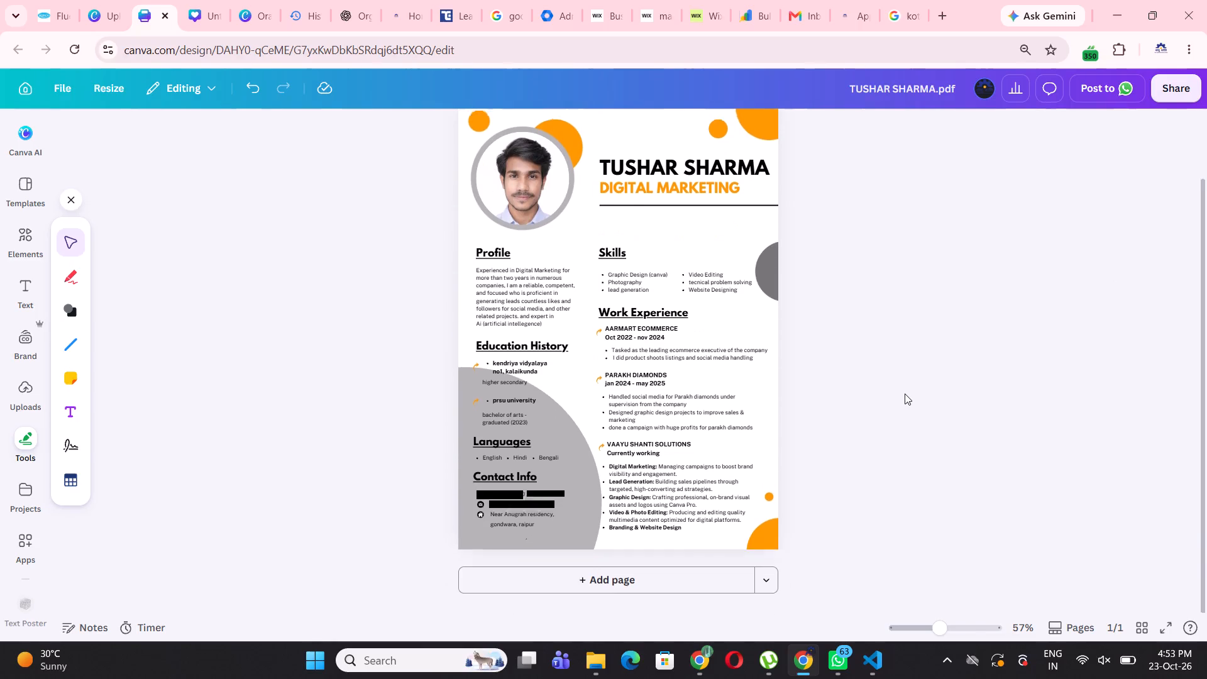
{"action": "scroll", "coordinate": [905, 394], "scroll_direction": "down", "scroll_amount": 1}
{"action": "scroll", "coordinate": [905, 394], "scroll_direction": "up", "scroll_amount": 1}
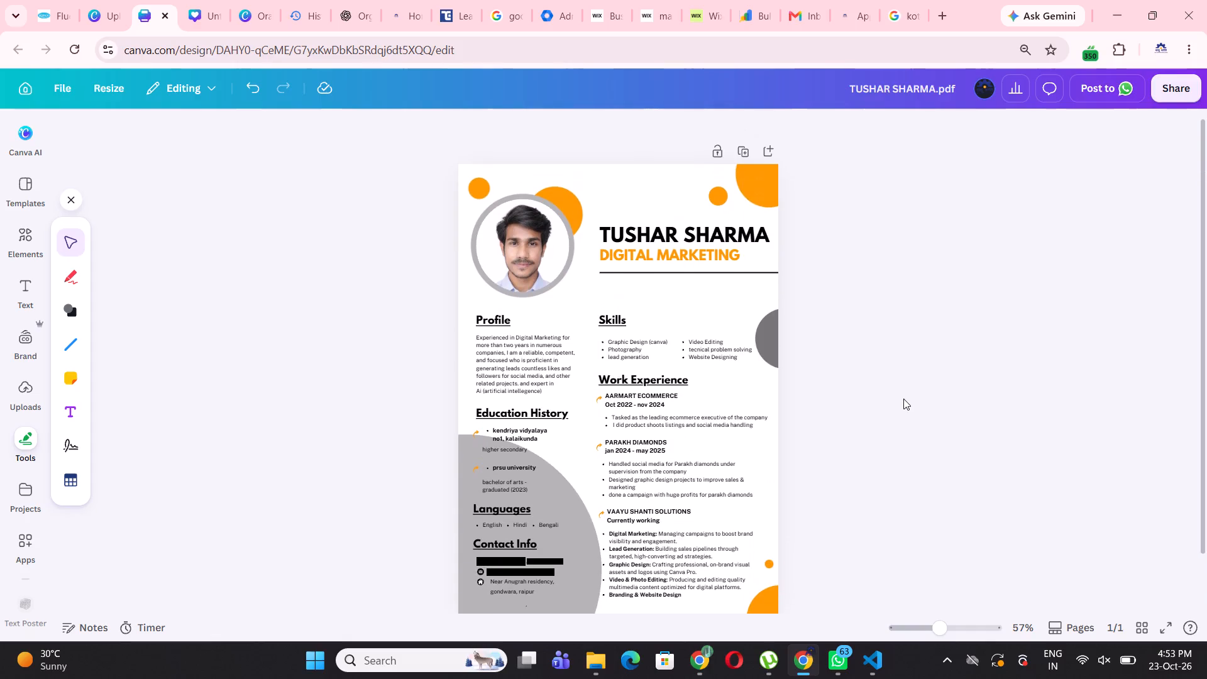
{"action": "scroll", "coordinate": [906, 417], "scroll_direction": "down", "scroll_amount": 2}
{"action": "scroll", "coordinate": [906, 417], "scroll_direction": "up", "scroll_amount": 2}
{"action": "scroll", "coordinate": [906, 417], "scroll_direction": "down", "scroll_amount": 1}
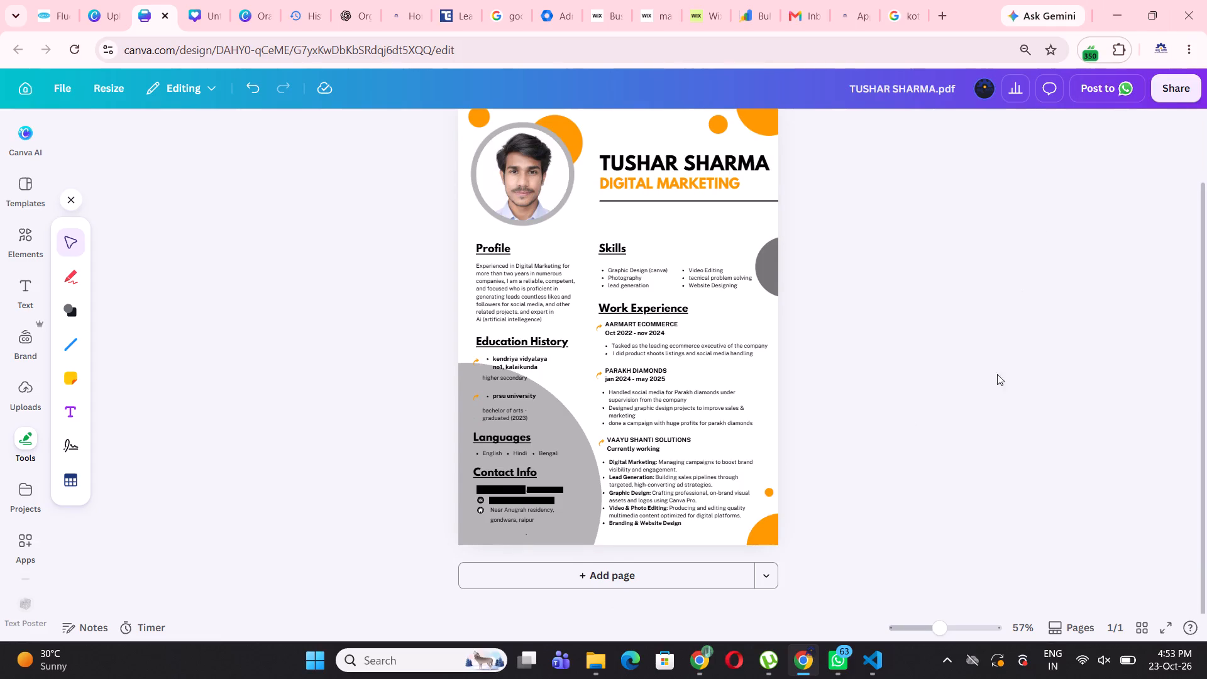
{"action": "scroll", "coordinate": [995, 388], "scroll_direction": "up", "scroll_amount": 1}
{"action": "scroll", "coordinate": [995, 388], "scroll_direction": "down", "scroll_amount": 1}
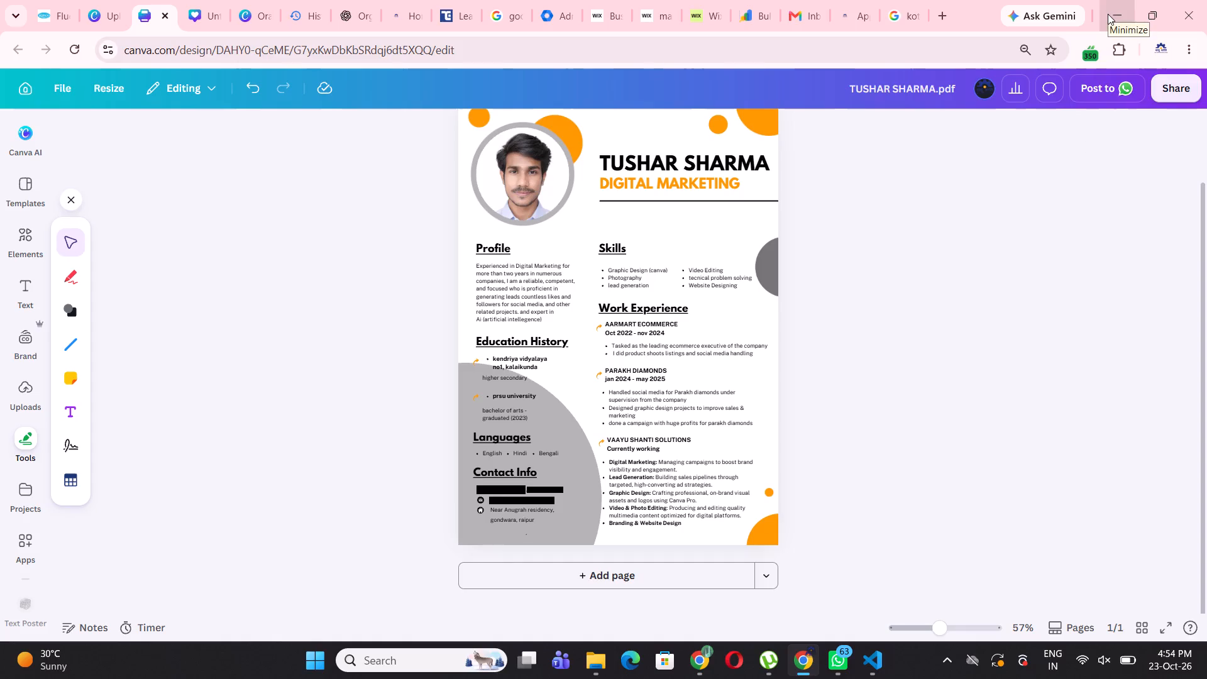
{"action": "left_click", "coordinate": [1023, 336]}
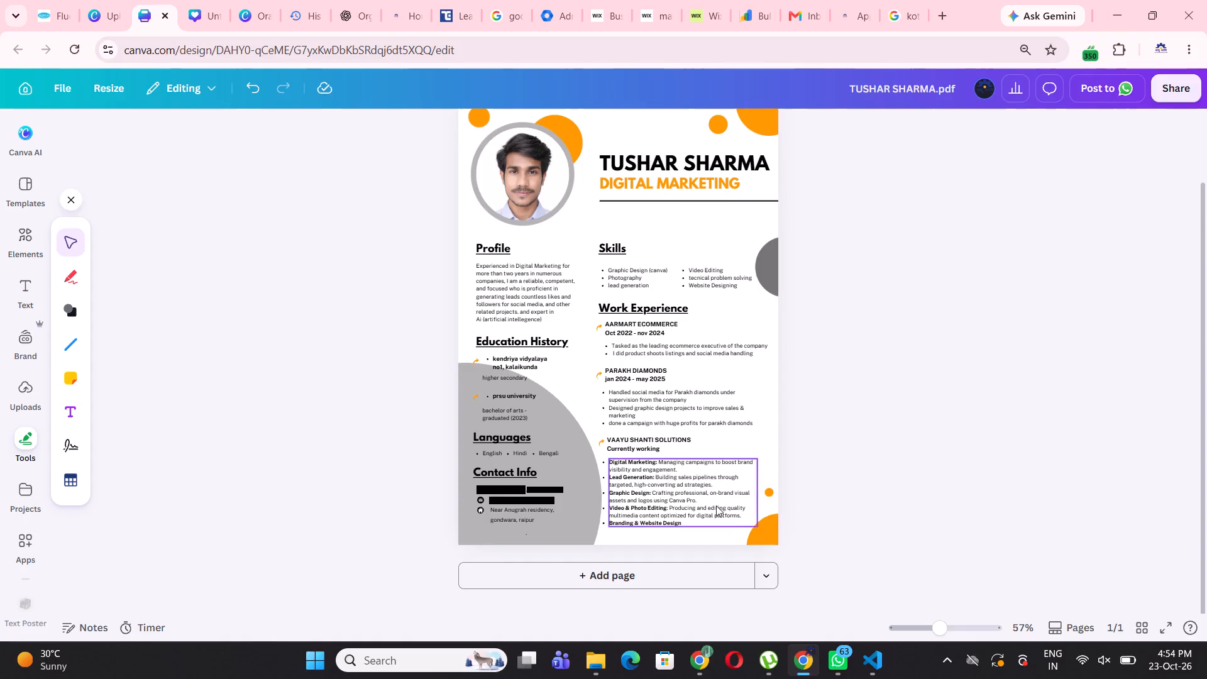
{"action": "left_click", "coordinate": [905, 454]}
{"action": "left_click", "coordinate": [651, 514]}
{"action": "left_click", "coordinate": [1035, 505]}
{"action": "scroll", "coordinate": [947, 505], "scroll_direction": "up", "scroll_amount": 1}
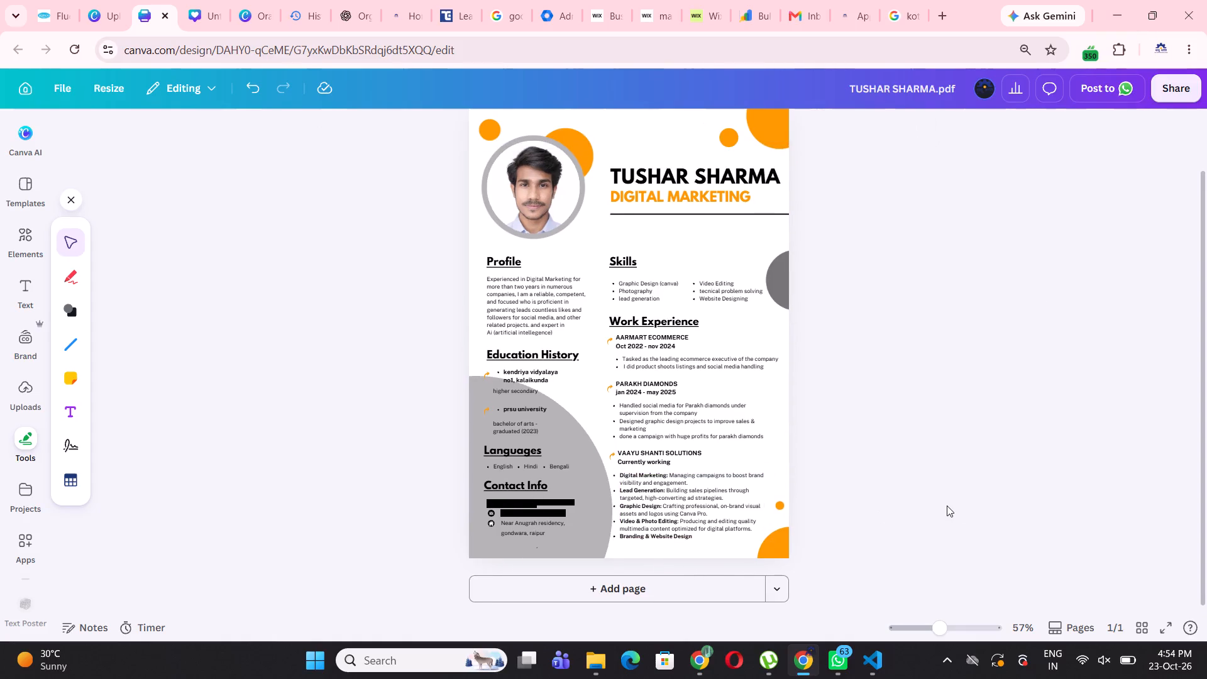
{"action": "scroll", "coordinate": [947, 505], "scroll_direction": "up", "scroll_amount": 1}
{"action": "scroll", "coordinate": [947, 505], "scroll_direction": "down", "scroll_amount": 4}
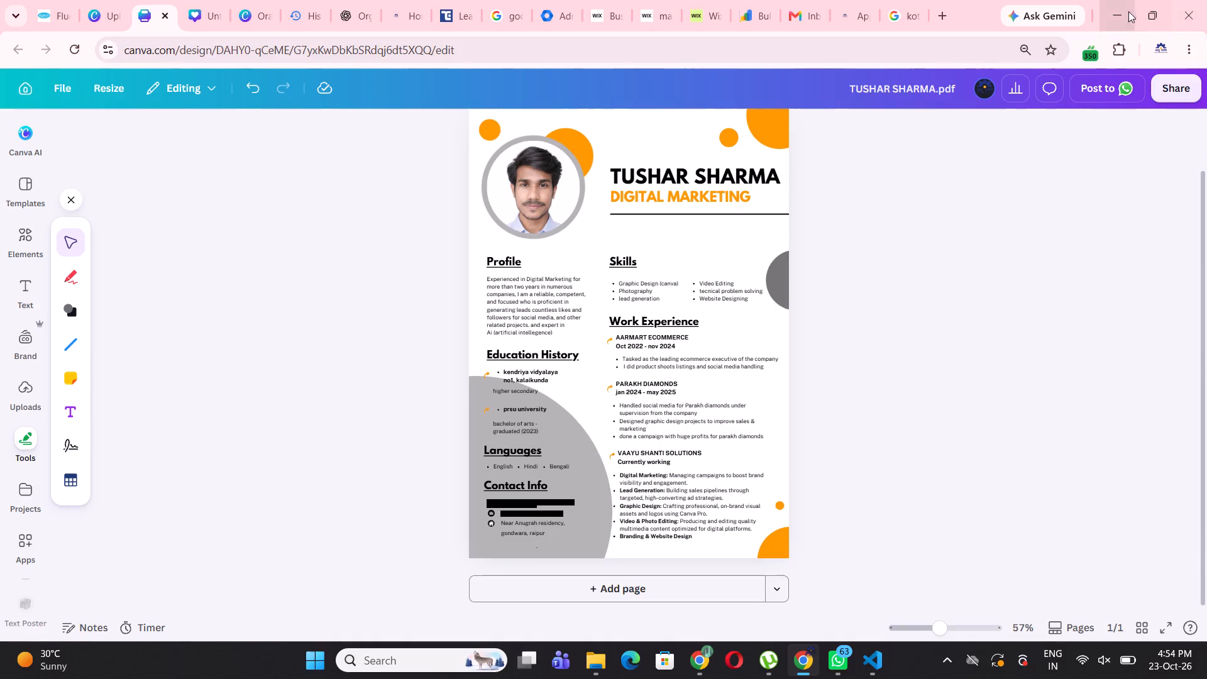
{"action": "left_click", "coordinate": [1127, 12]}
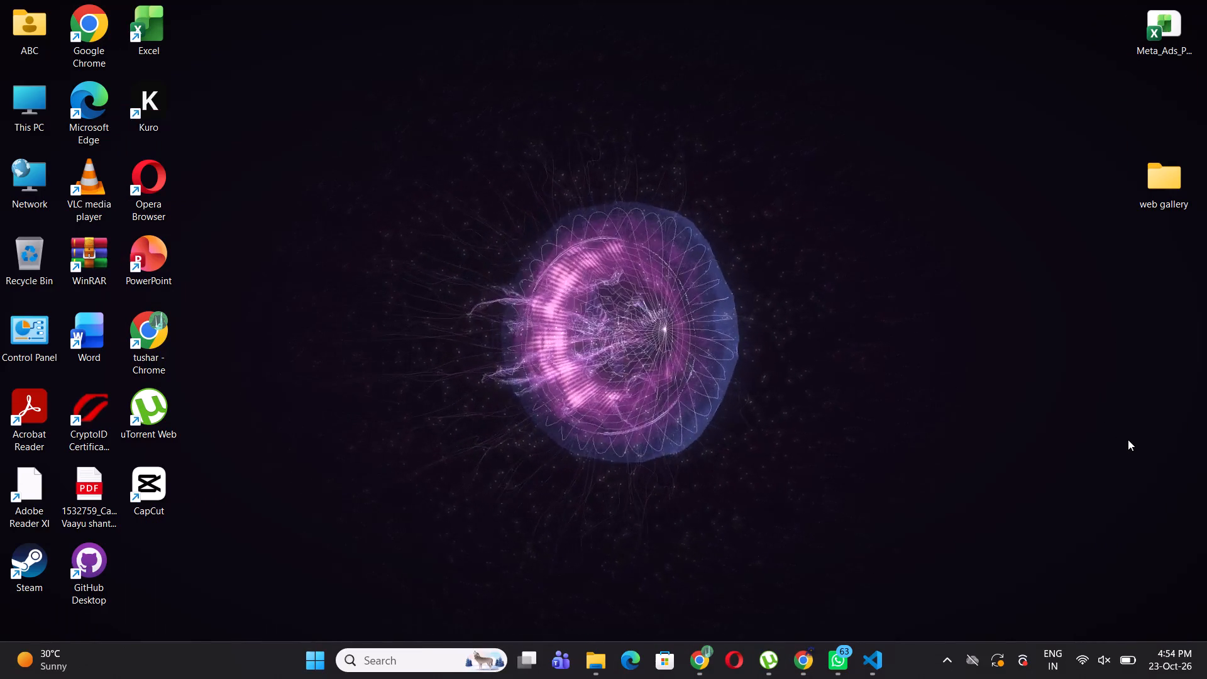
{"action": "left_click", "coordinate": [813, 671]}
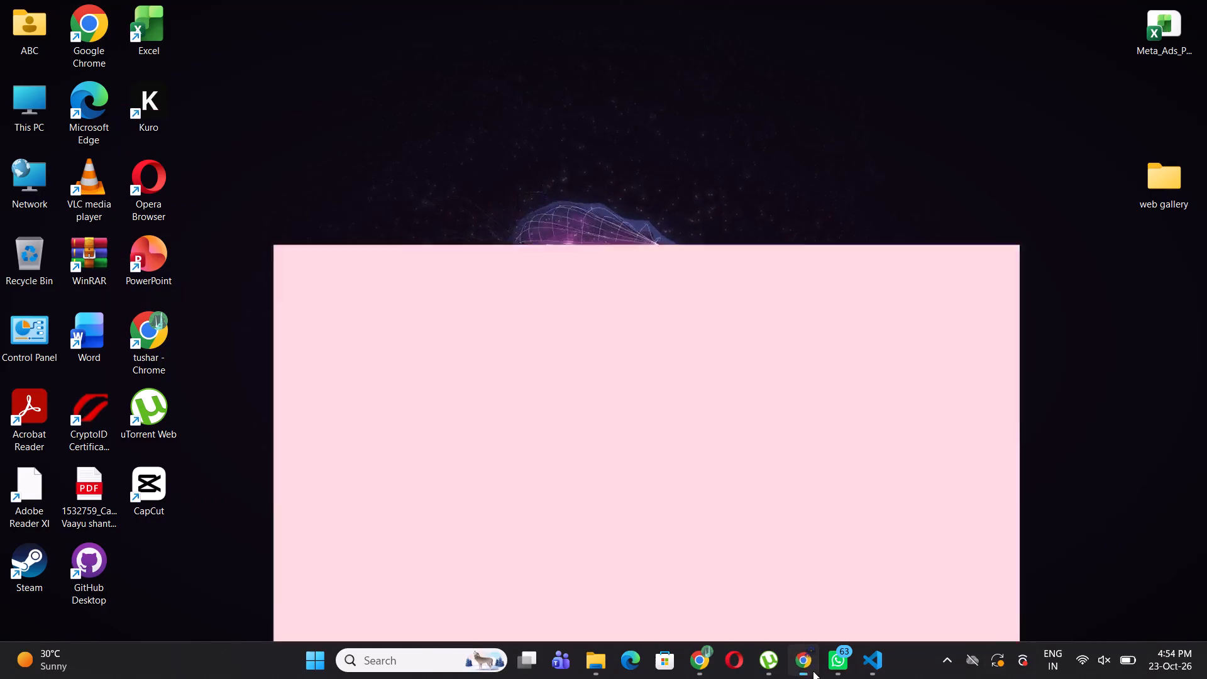
Recolour the dark grey half circle beside the Skills section with the light grey already used in the design.
{"action": "left_click", "coordinate": [824, 284]}
{"action": "scroll", "coordinate": [867, 338], "scroll_direction": "up", "scroll_amount": 2}
{"action": "scroll", "coordinate": [867, 339], "scroll_direction": "down", "scroll_amount": 2}
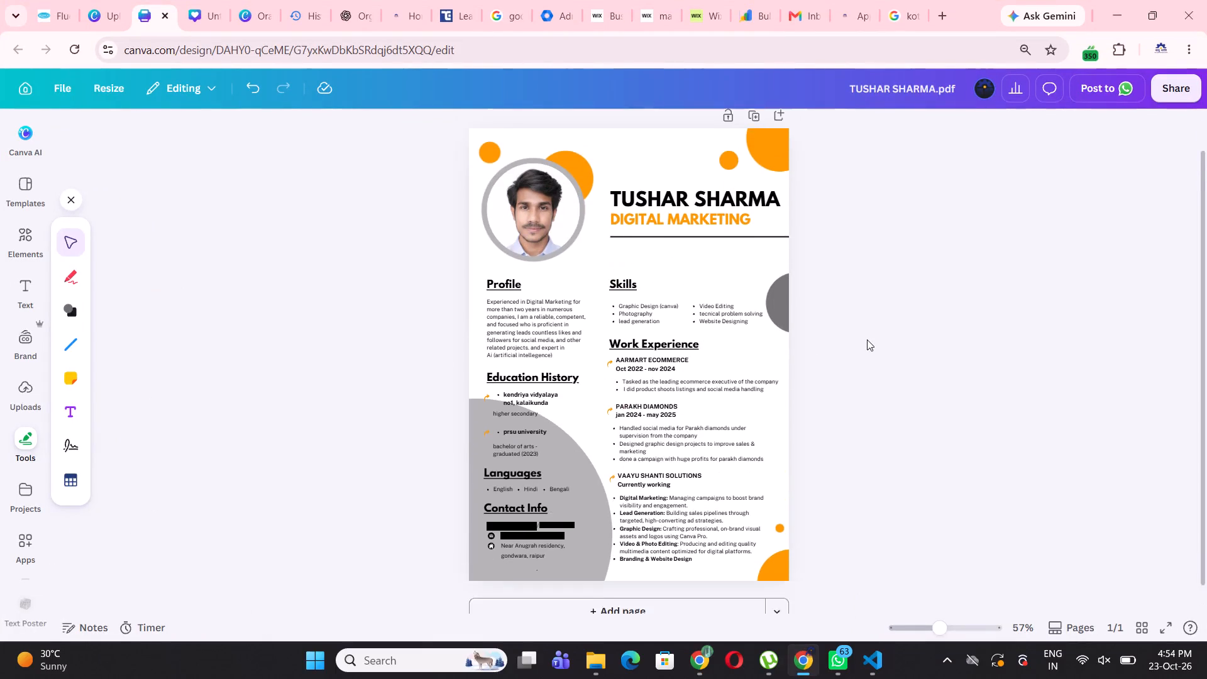
{"action": "left_click", "coordinate": [793, 270]}
{"action": "left_click", "coordinate": [782, 278]}
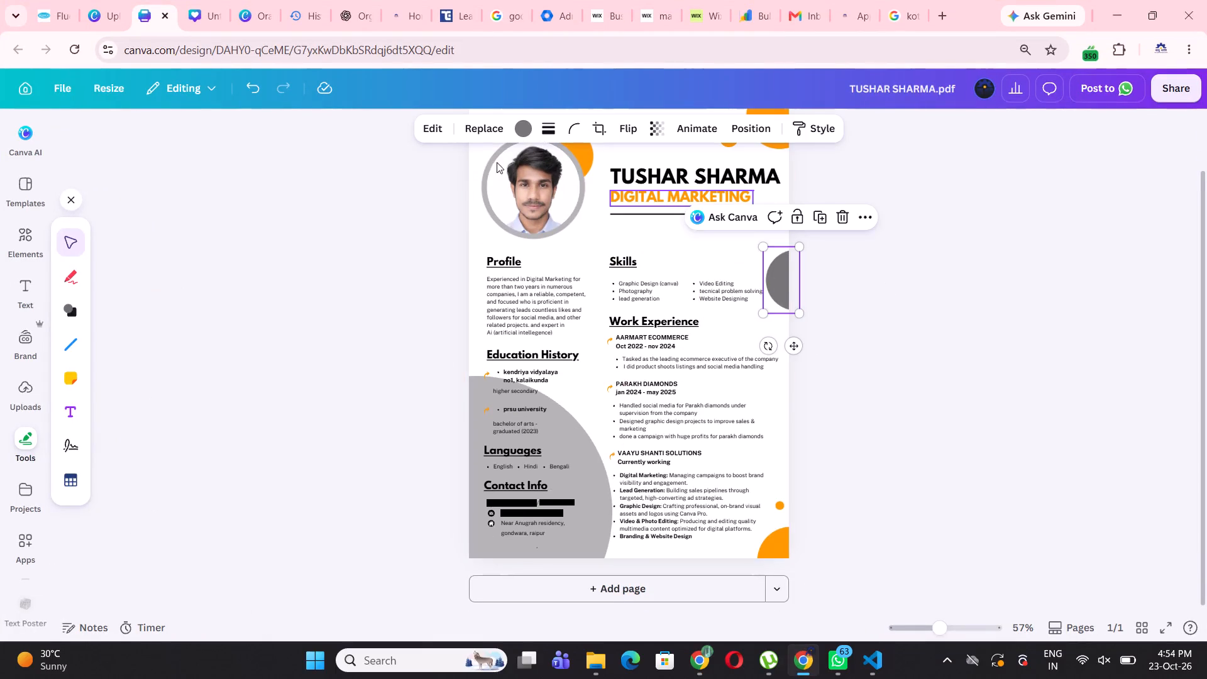
{"action": "left_click", "coordinate": [519, 128]}
{"action": "left_click", "coordinate": [207, 238]}
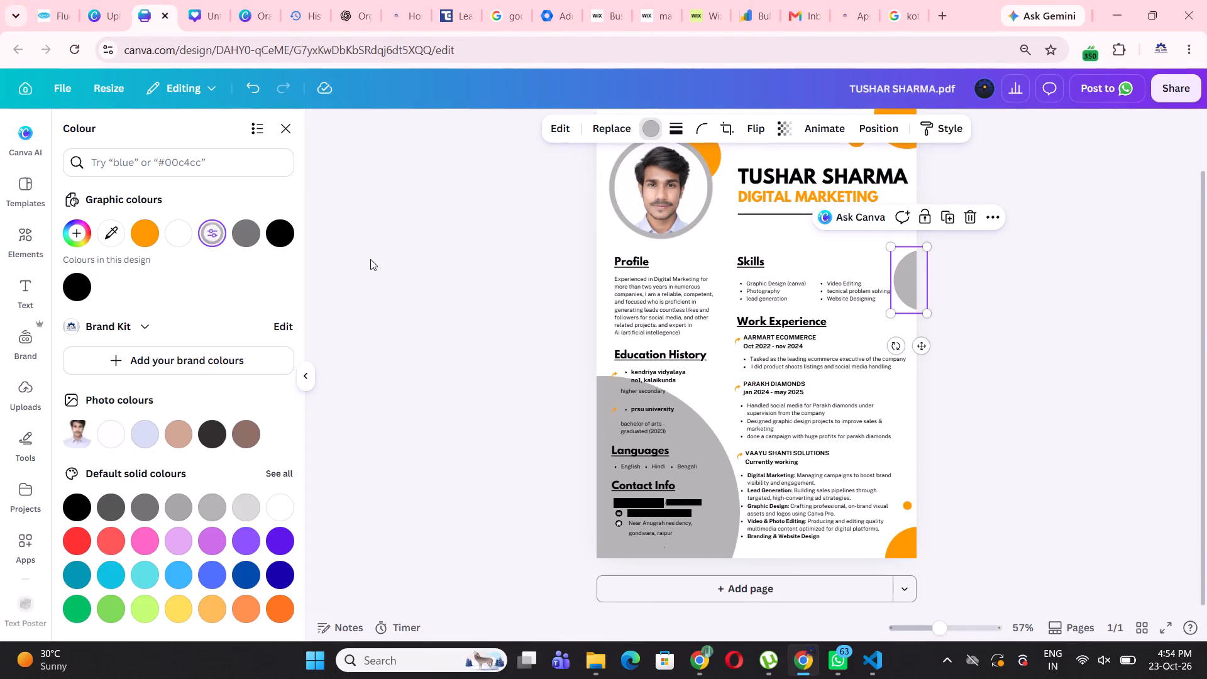
{"action": "double_click", "coordinate": [423, 268]}
{"action": "left_click", "coordinate": [1068, 348]}
{"action": "scroll", "coordinate": [849, 418], "scroll_direction": "up", "scroll_amount": 1}
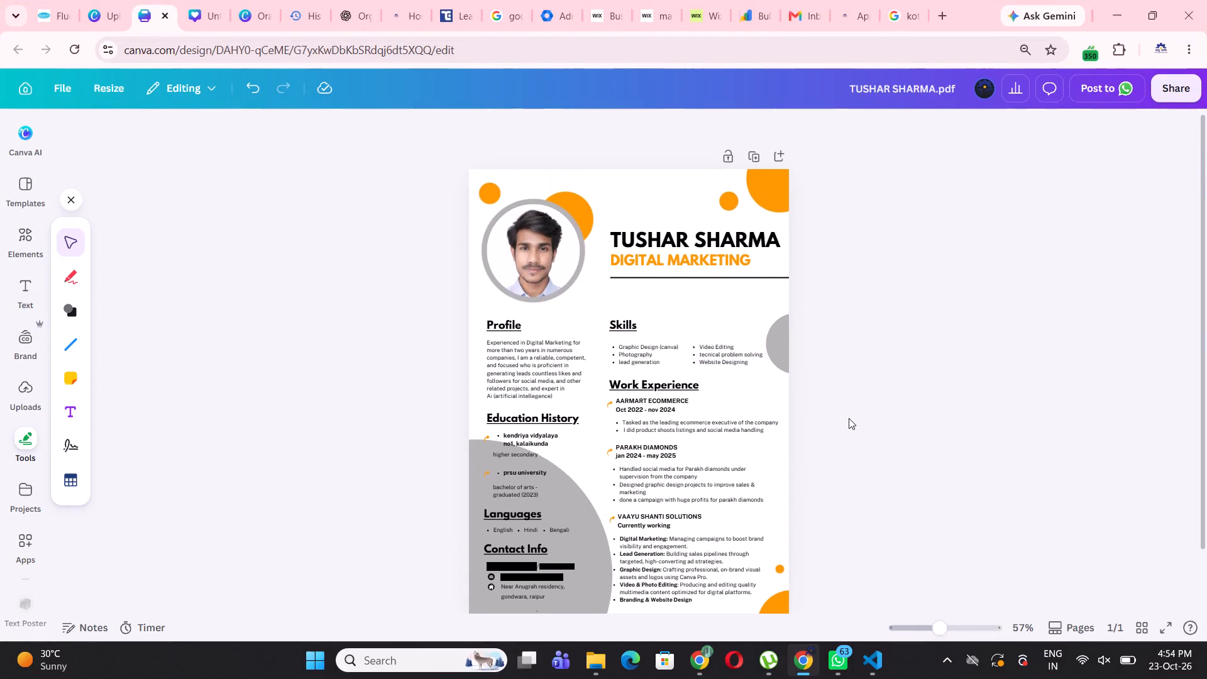
{"action": "scroll", "coordinate": [849, 418], "scroll_direction": "down", "scroll_amount": 1}
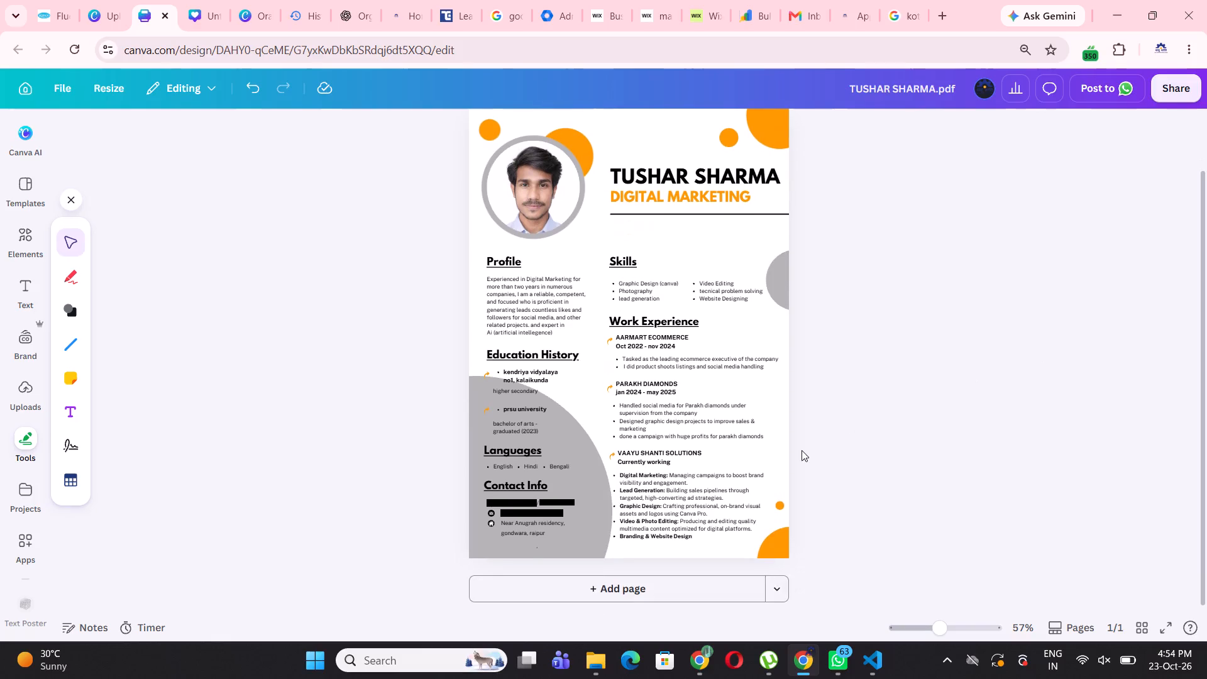
{"action": "left_click", "coordinate": [892, 441]}
Capitalise the opening "d" of "done a campaign with huge profits for parakh diamonds" under PARAKH DIAMONDS.
{"action": "double_click", "coordinate": [624, 428]}
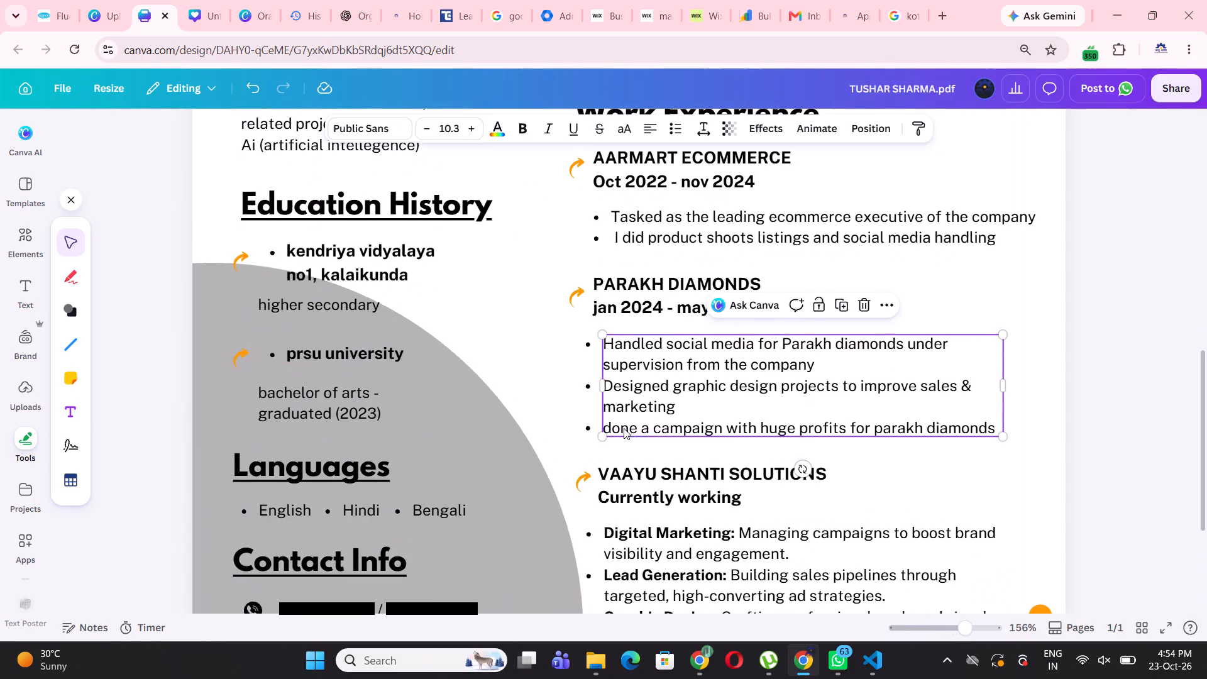
{"action": "left_click", "coordinate": [614, 428]}
{"action": "key", "text": "BackSpace"}
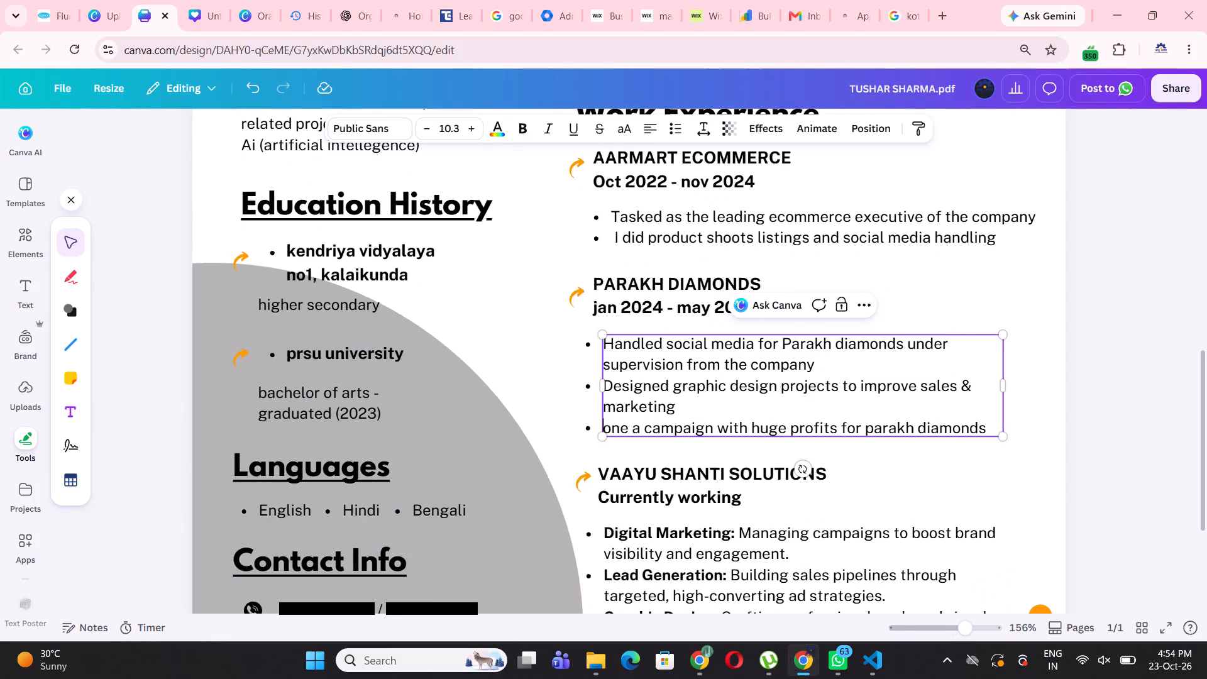
{"action": "key", "text": "shift+d"}
{"action": "left_click", "coordinate": [1092, 345]}
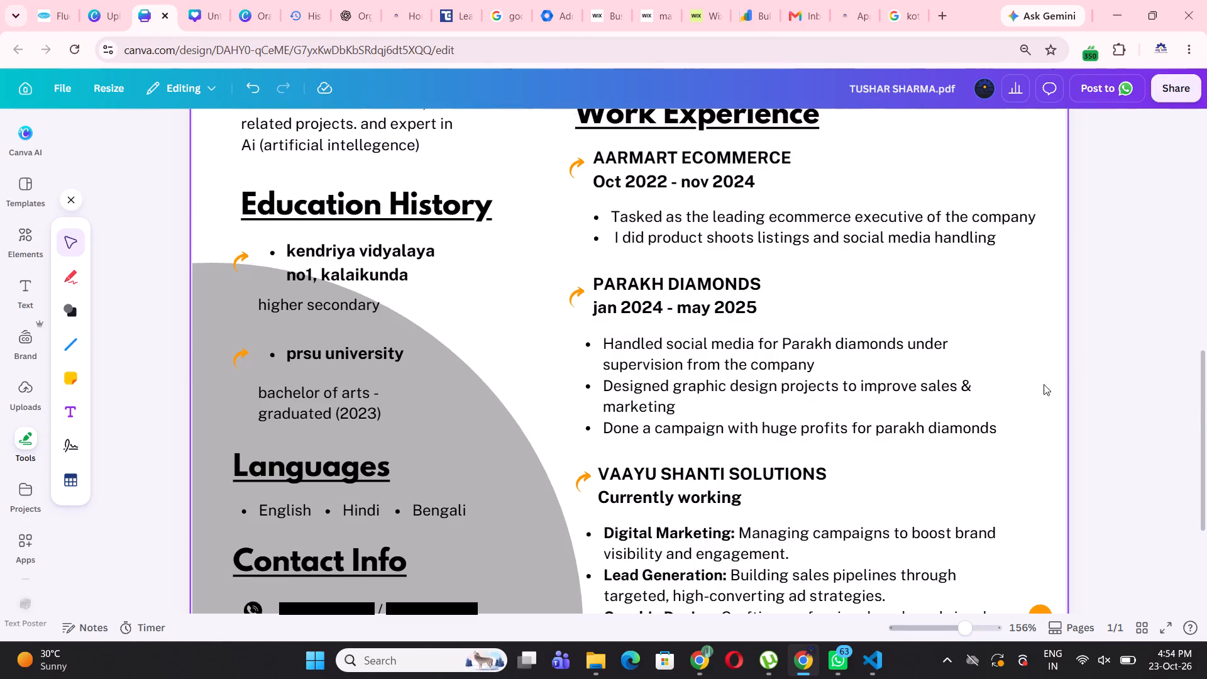
Open the image adjustment settings for the header photo graphic.
{"action": "scroll", "coordinate": [1013, 402], "scroll_direction": "down", "scroll_amount": 1}
{"action": "scroll", "coordinate": [1005, 407], "scroll_direction": "up", "scroll_amount": 2}
{"action": "scroll", "coordinate": [949, 394], "scroll_direction": "up", "scroll_amount": 1}
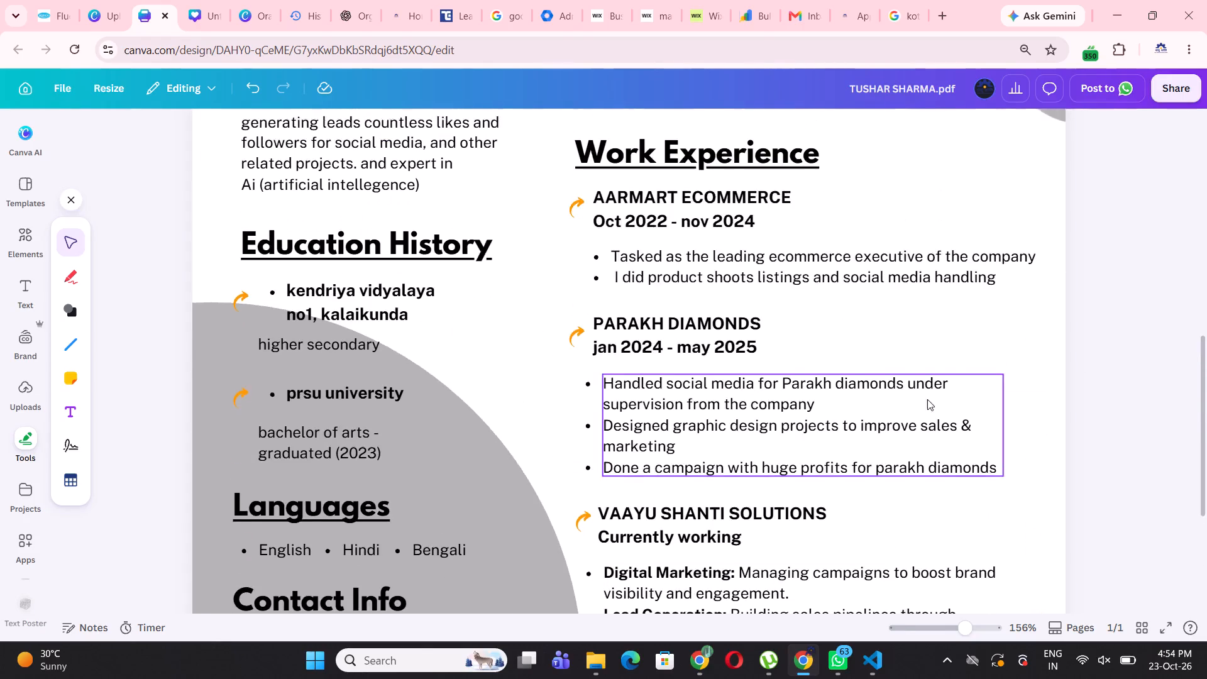
{"action": "scroll", "coordinate": [927, 399], "scroll_direction": "up", "scroll_amount": 2}
{"action": "left_click", "coordinate": [1108, 377]}
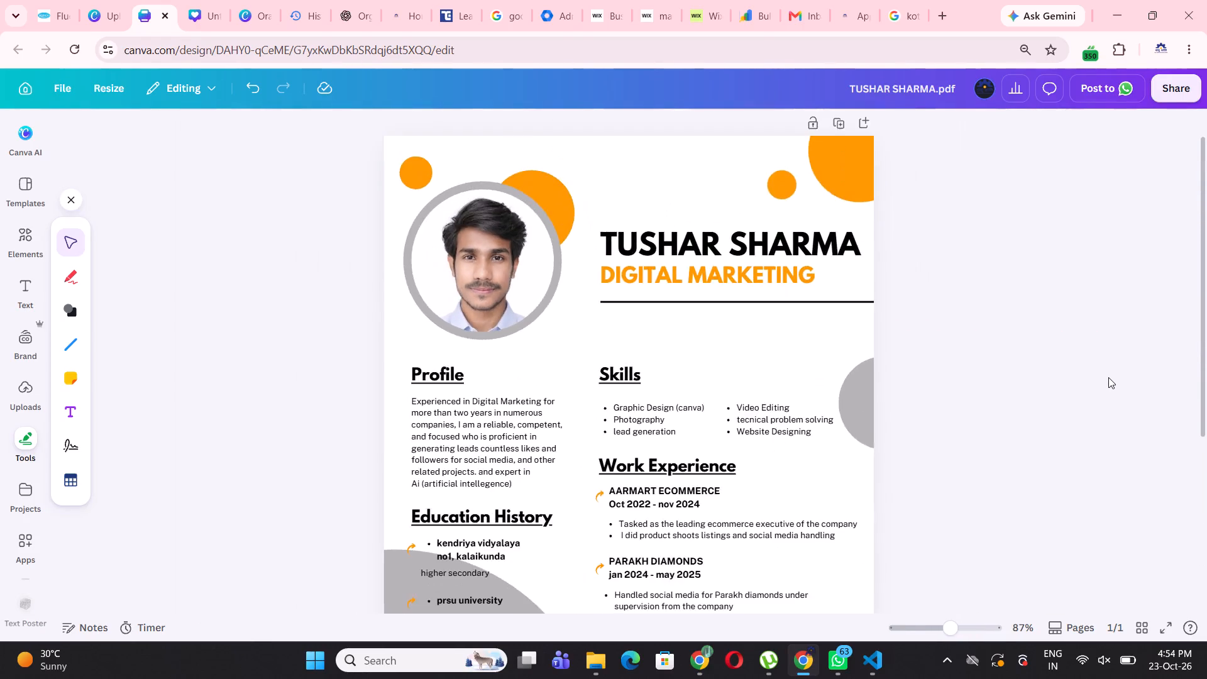
{"action": "scroll", "coordinate": [1068, 384], "scroll_direction": "down", "scroll_amount": 1}
{"action": "left_click", "coordinate": [471, 205]}
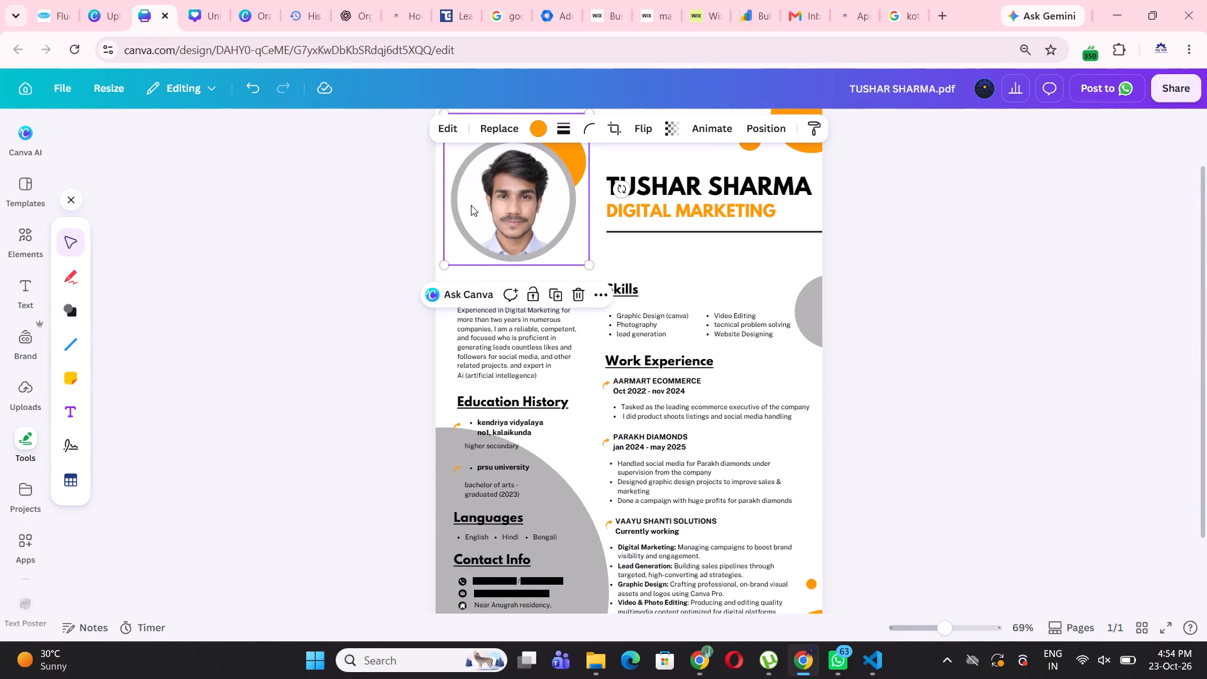
{"action": "left_click", "coordinate": [499, 202]}
{"action": "left_click", "coordinate": [502, 202]}
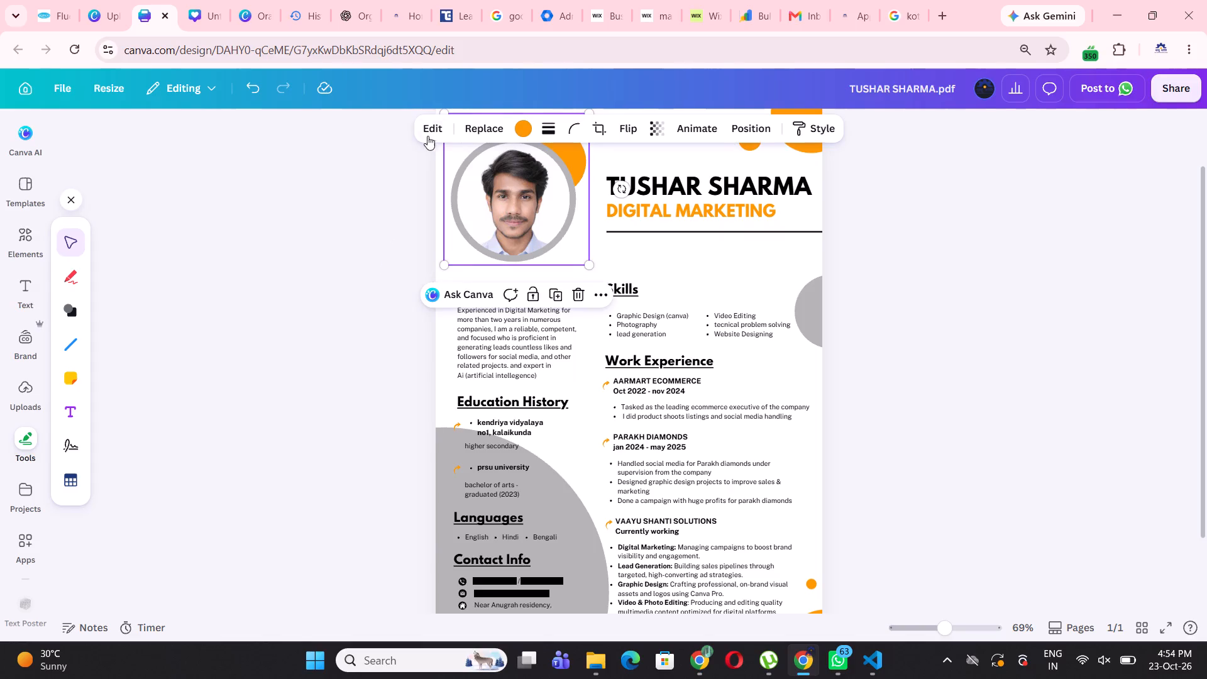
{"action": "left_click", "coordinate": [424, 133]}
{"action": "left_click", "coordinate": [80, 279]}
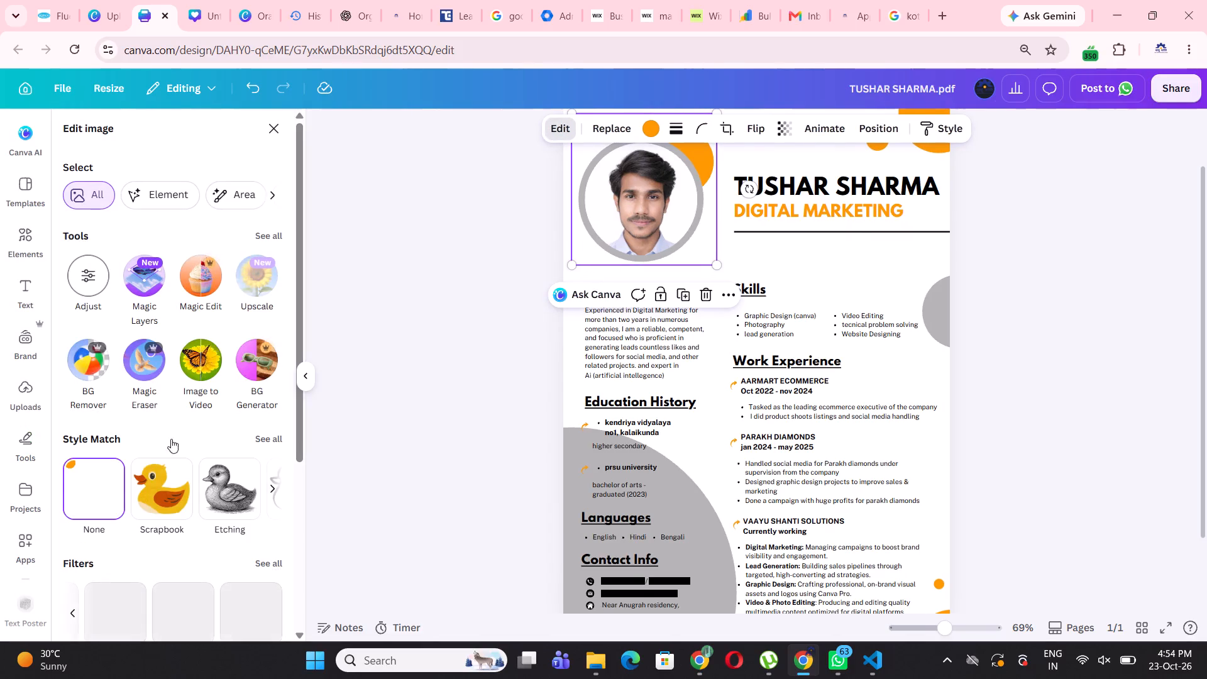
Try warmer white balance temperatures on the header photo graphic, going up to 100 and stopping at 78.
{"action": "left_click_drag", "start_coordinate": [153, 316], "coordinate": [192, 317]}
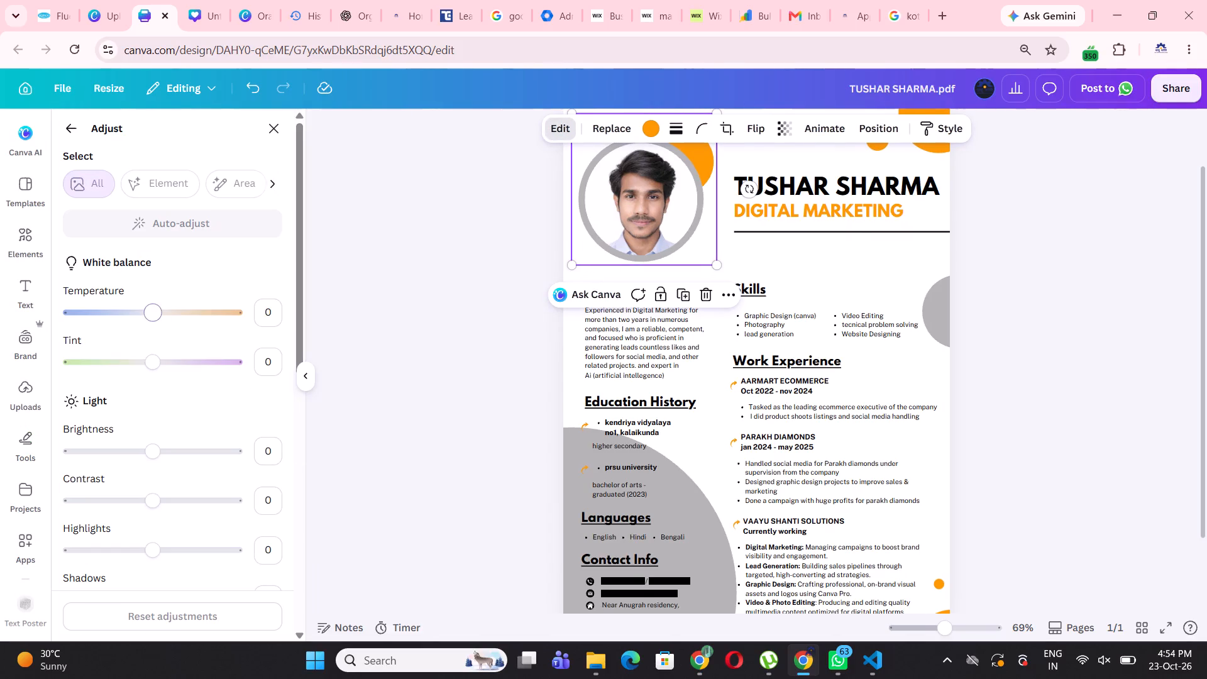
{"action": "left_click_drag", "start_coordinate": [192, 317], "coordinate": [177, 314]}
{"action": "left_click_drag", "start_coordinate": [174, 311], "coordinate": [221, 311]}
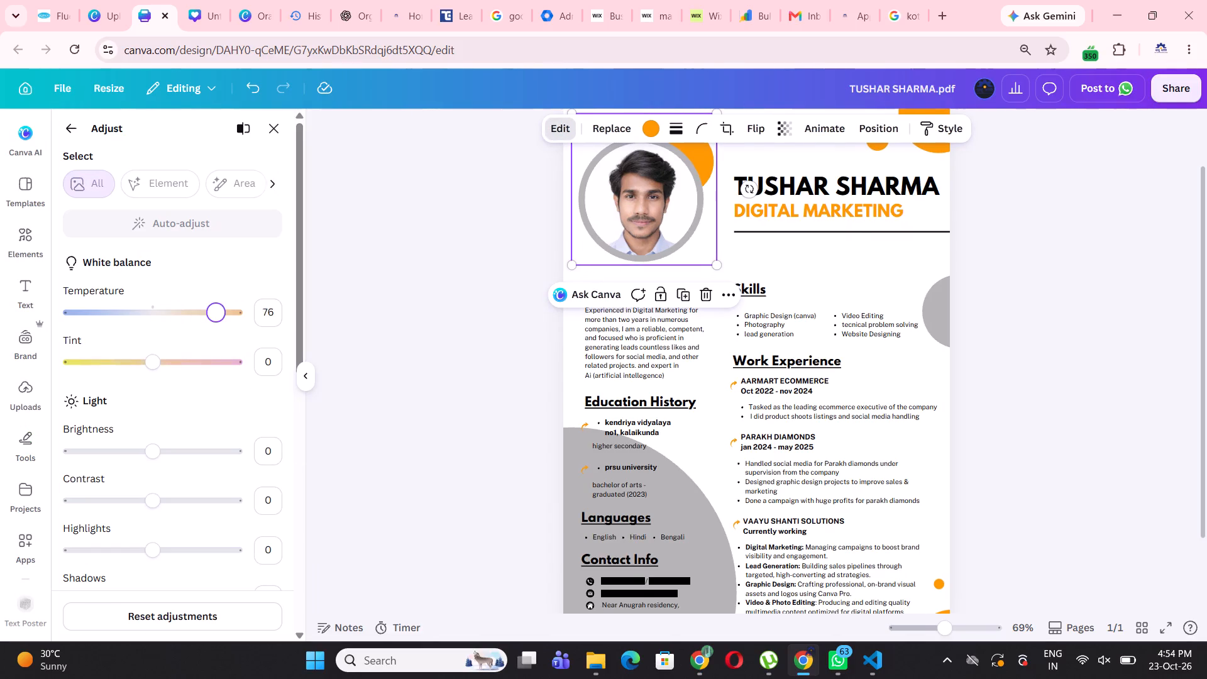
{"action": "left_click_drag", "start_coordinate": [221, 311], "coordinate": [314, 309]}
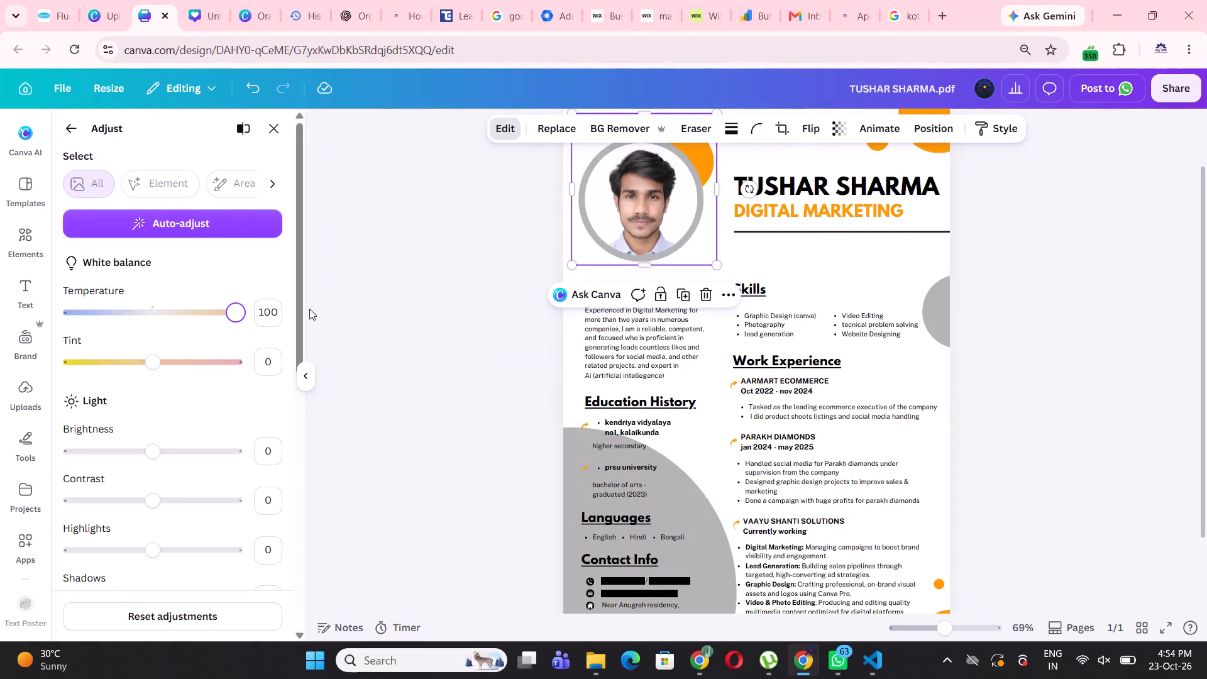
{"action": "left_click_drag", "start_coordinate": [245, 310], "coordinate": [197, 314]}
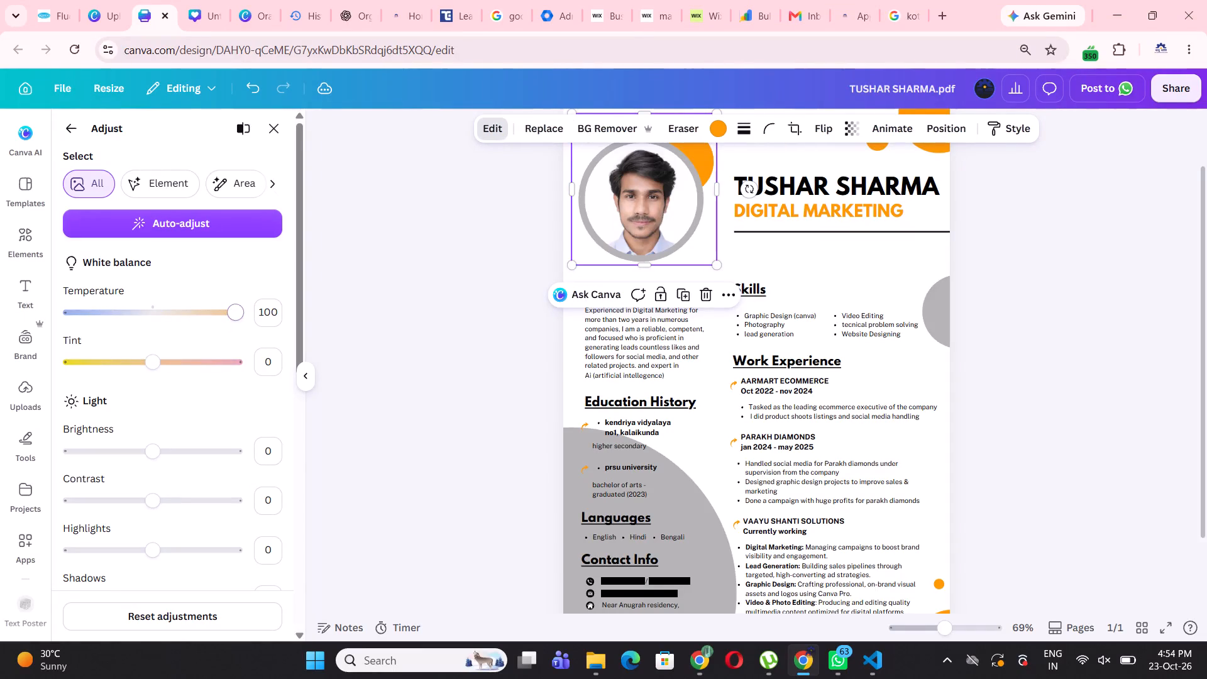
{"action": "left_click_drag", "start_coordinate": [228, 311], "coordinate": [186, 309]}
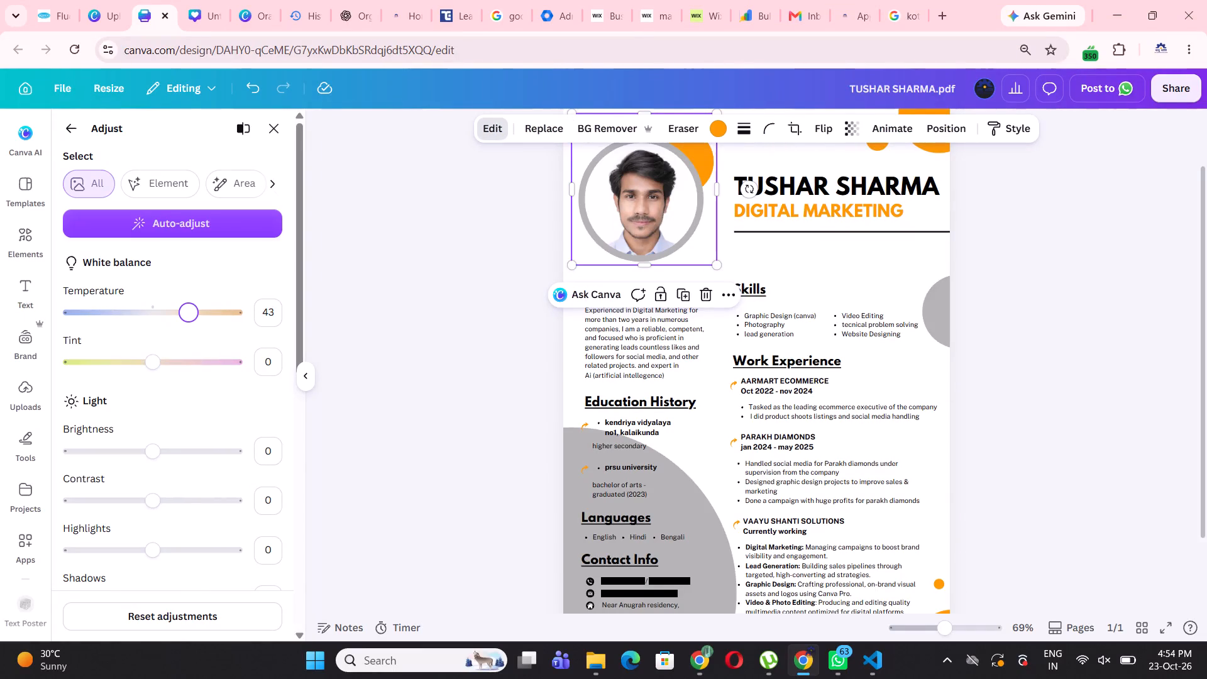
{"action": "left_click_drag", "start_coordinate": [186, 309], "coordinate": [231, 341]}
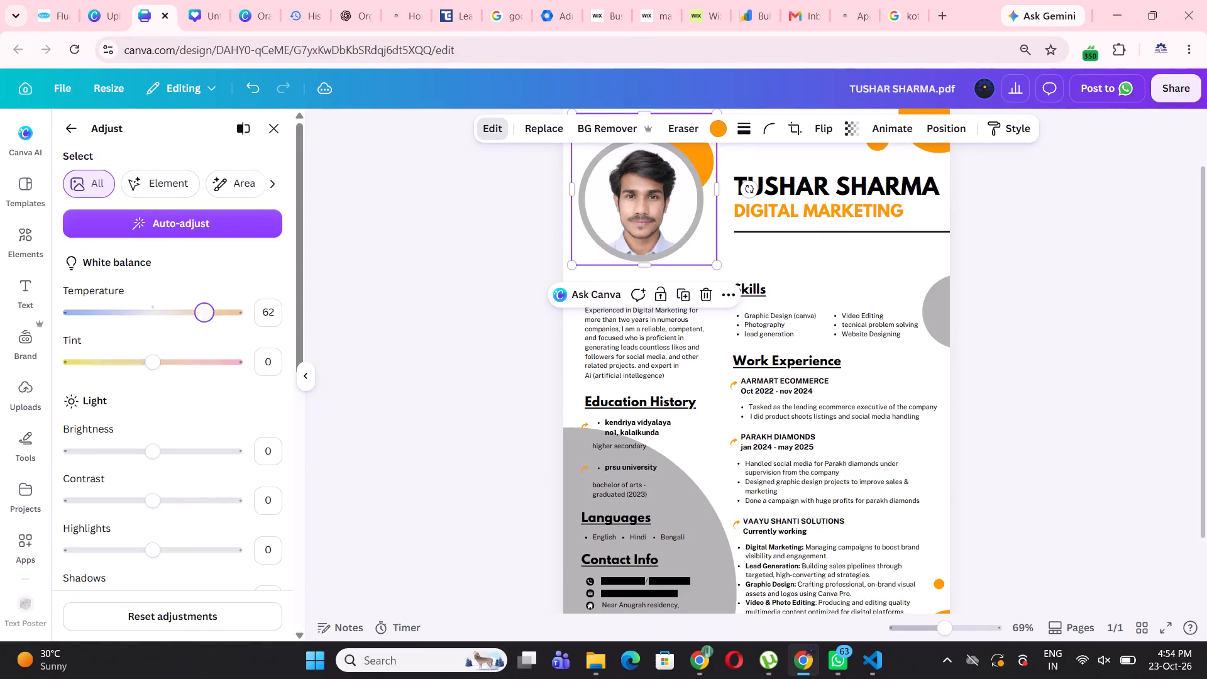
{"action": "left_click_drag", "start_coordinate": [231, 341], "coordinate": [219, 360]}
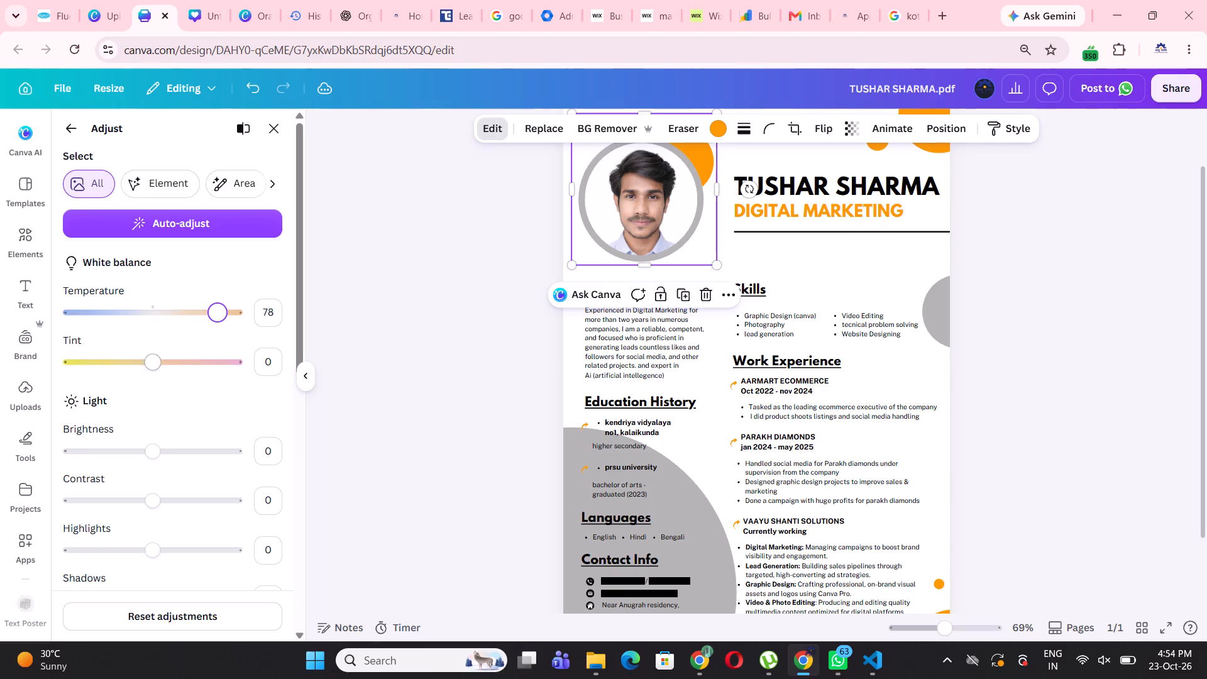
Set the header photo graphic's tint to 8 and its temperature to 0, and deselect the graphic.
{"action": "left_click_drag", "start_coordinate": [160, 367], "coordinate": [138, 379]}
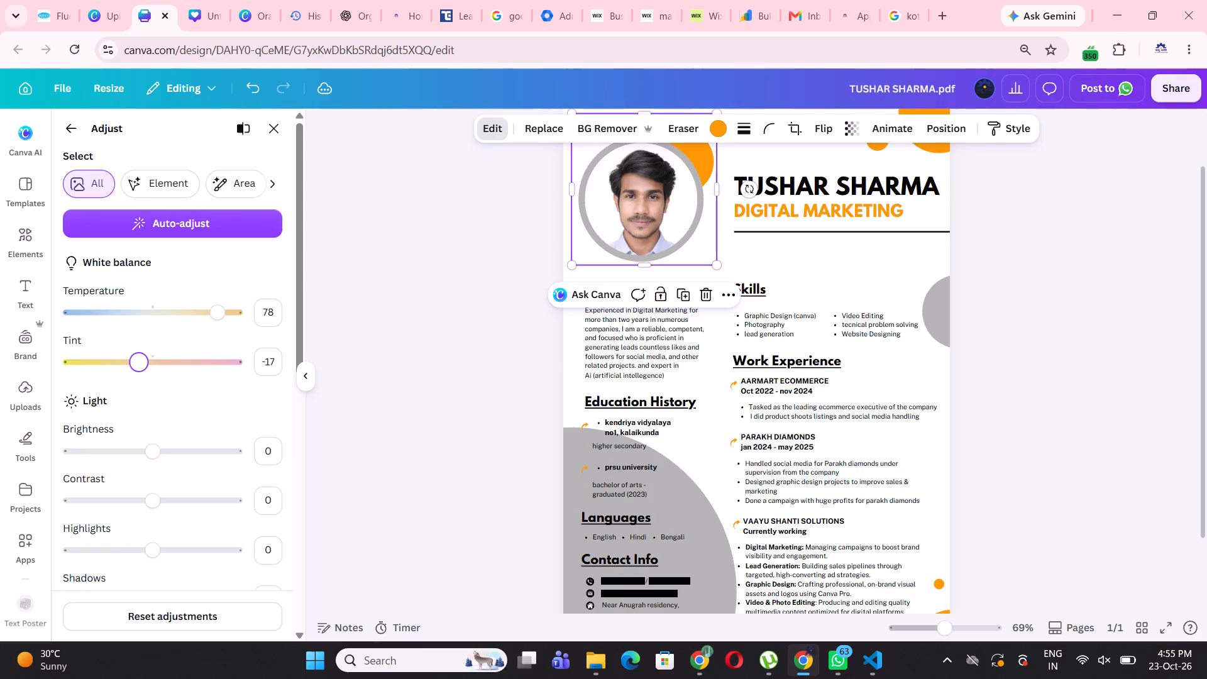
{"action": "left_click_drag", "start_coordinate": [138, 379], "coordinate": [160, 379]}
{"action": "left_click_drag", "start_coordinate": [214, 312], "coordinate": [149, 322]}
{"action": "double_click", "coordinate": [331, 289]}
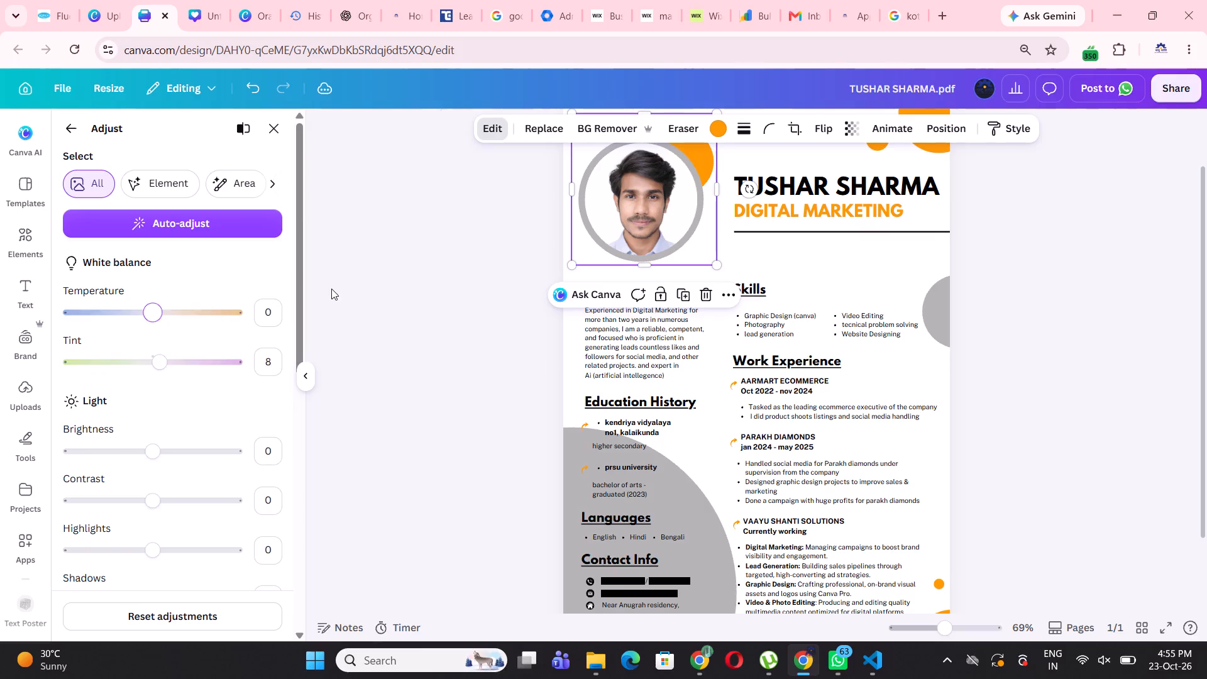
{"action": "left_click", "coordinate": [949, 289]}
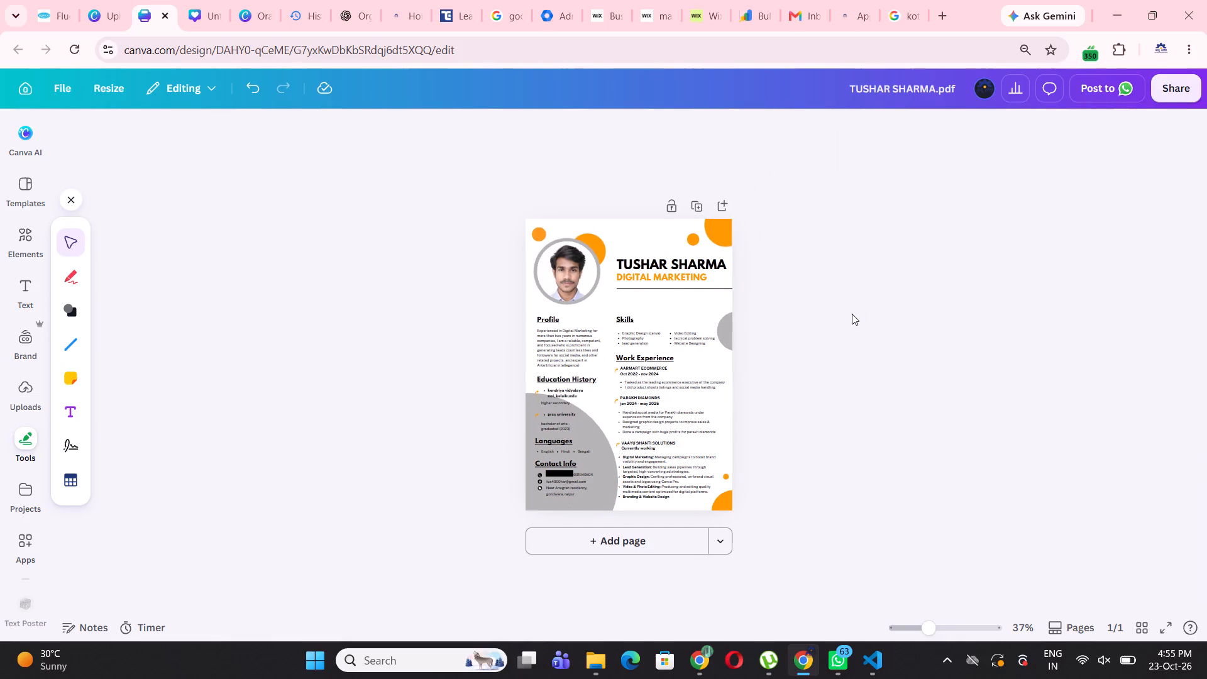
Review the whole resume page, from the header photo and circles through Work Experience to Contact Info.
{"action": "scroll", "coordinate": [594, 321], "scroll_direction": "up", "scroll_amount": 1}
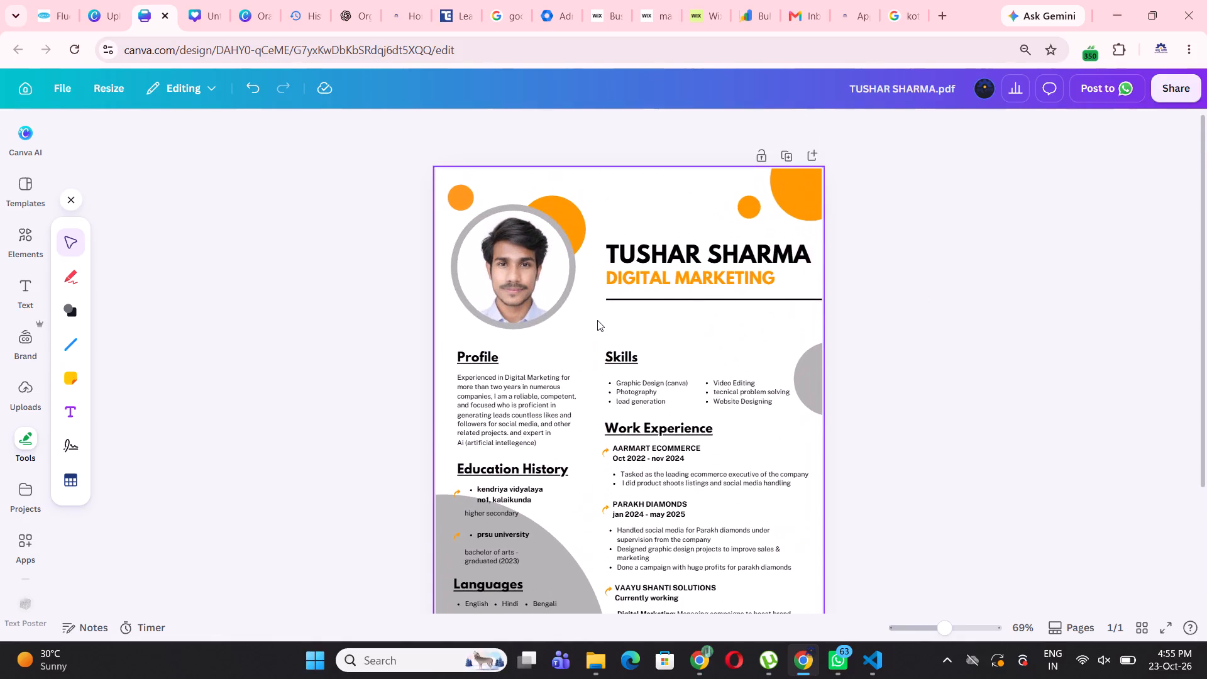
{"action": "left_click", "coordinate": [1021, 308]}
{"action": "scroll", "coordinate": [896, 334], "scroll_direction": "down", "scroll_amount": 1}
{"action": "scroll", "coordinate": [890, 334], "scroll_direction": "up", "scroll_amount": 1}
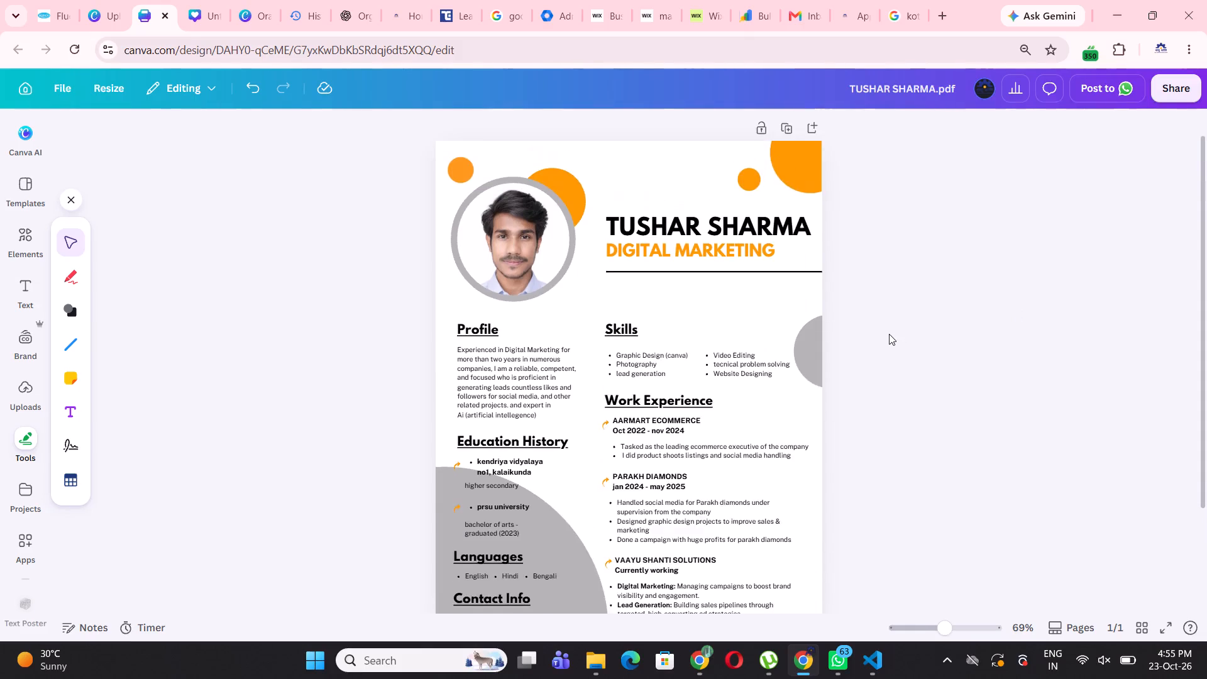
{"action": "scroll", "coordinate": [886, 334], "scroll_direction": "down", "scroll_amount": 1}
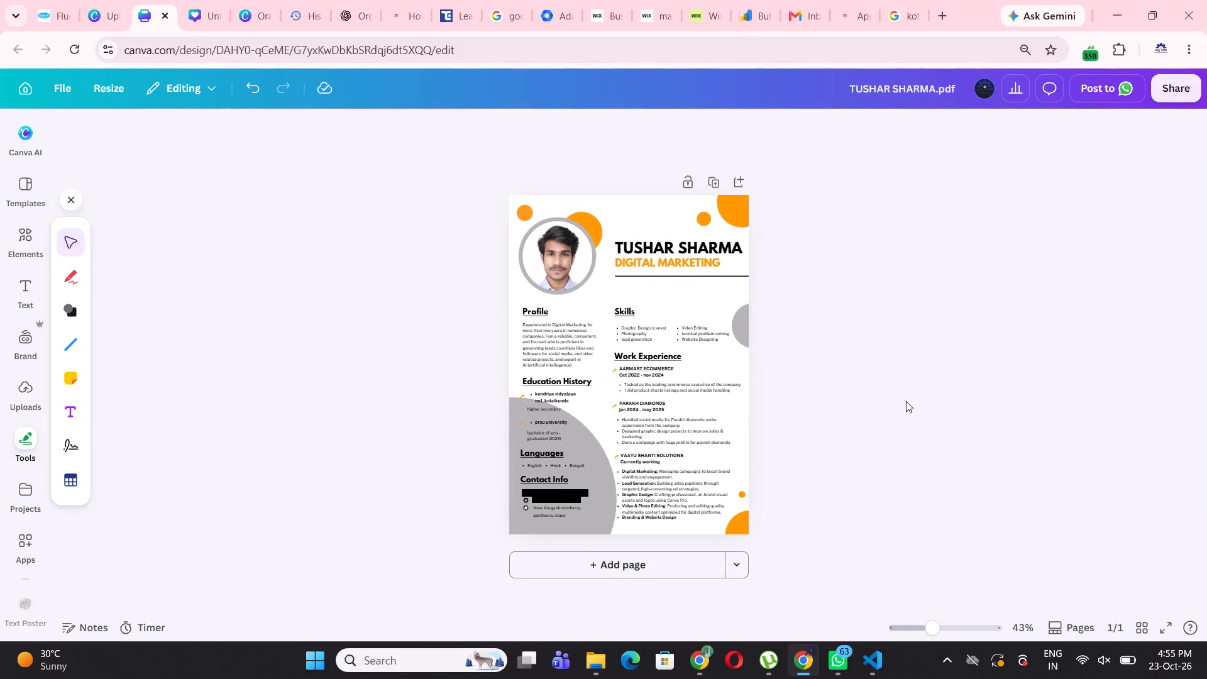
{"action": "left_click", "coordinate": [966, 396]}
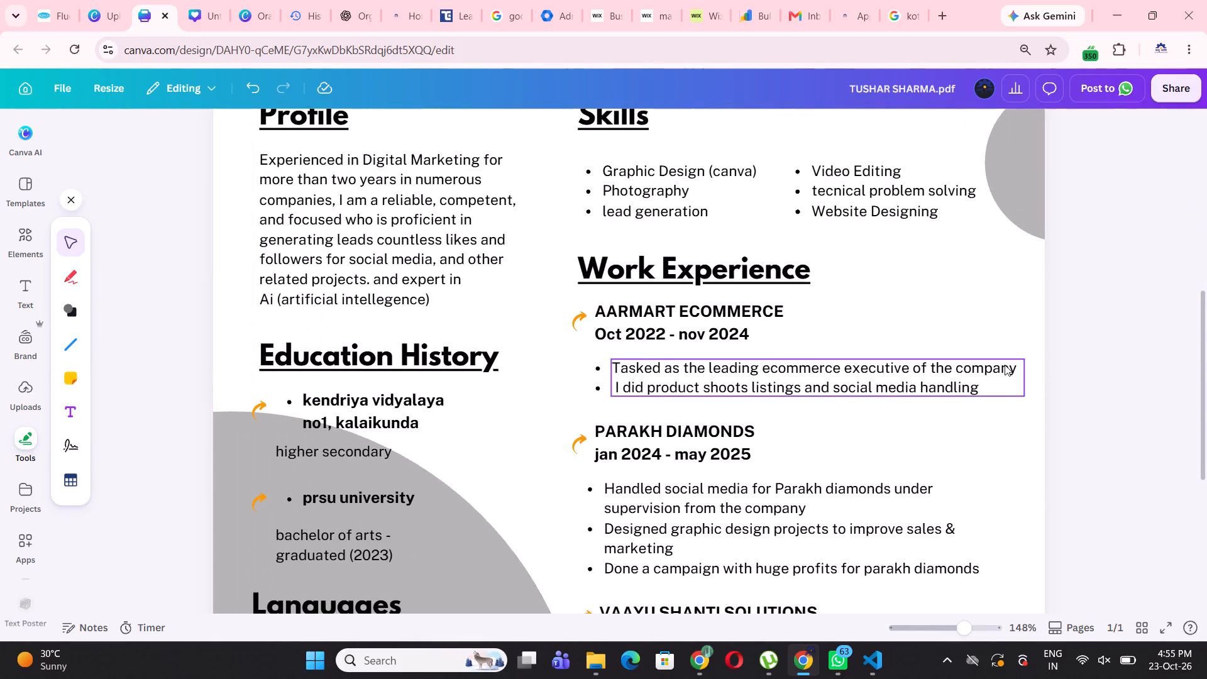
{"action": "left_click", "coordinate": [1193, 358]}
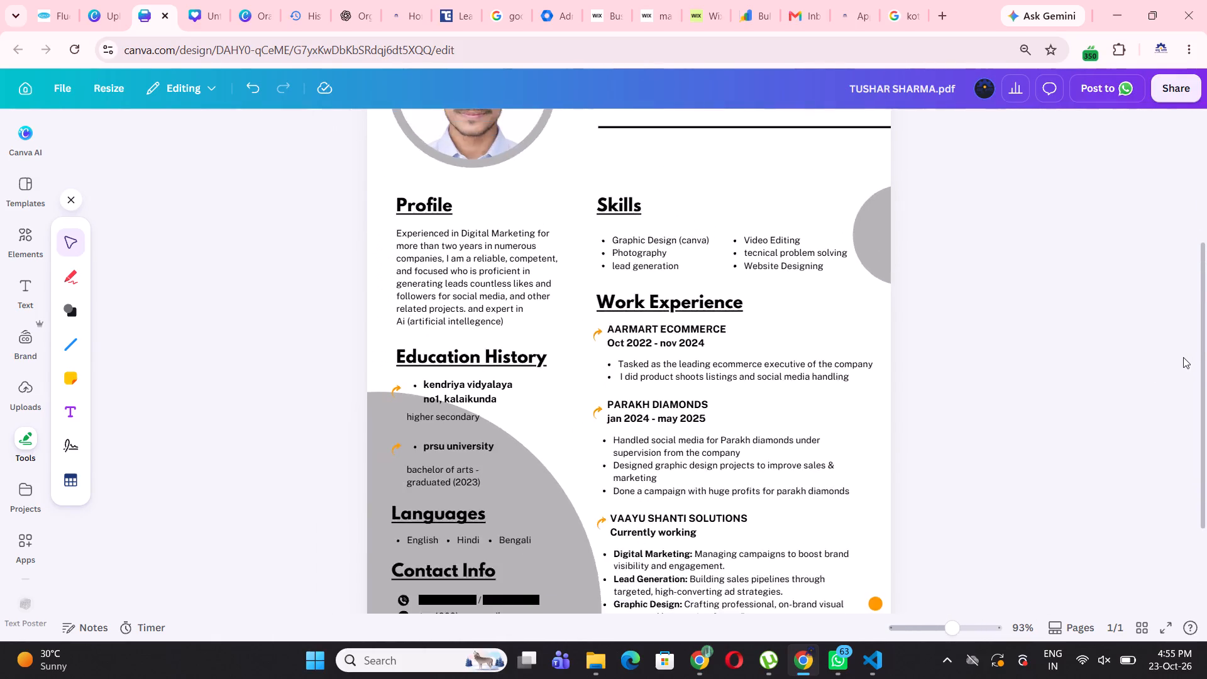
{"action": "scroll", "coordinate": [1183, 357], "scroll_direction": "down", "scroll_amount": 2}
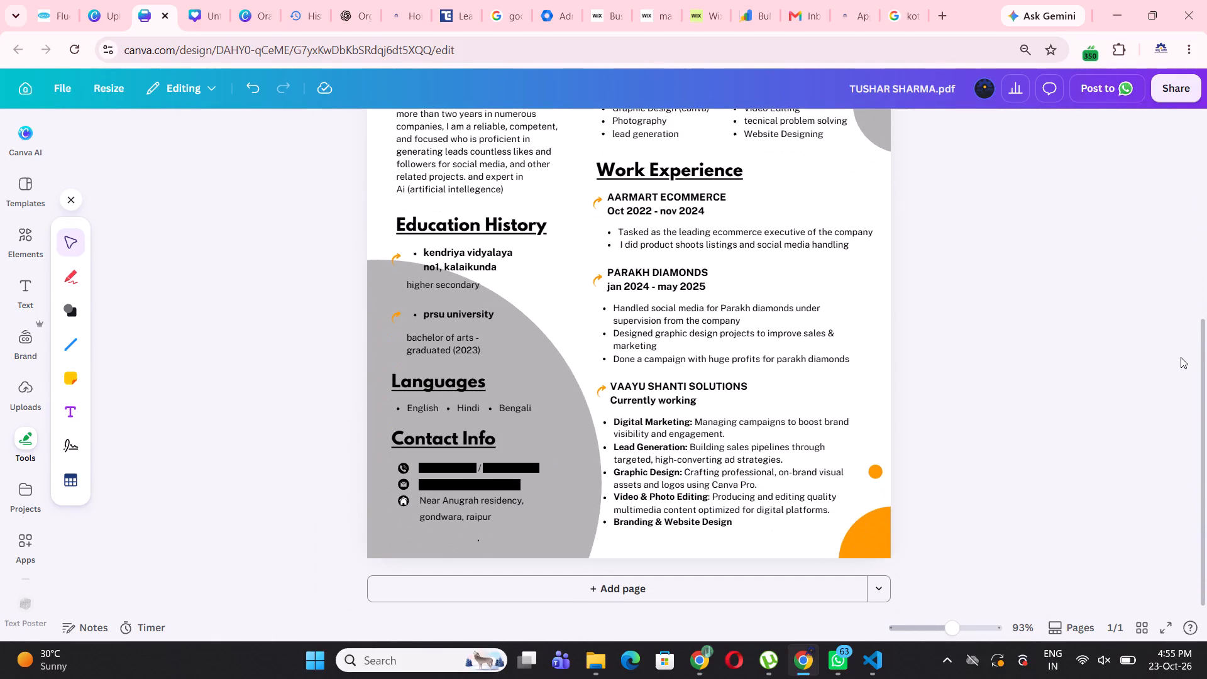
{"action": "scroll", "coordinate": [1181, 357], "scroll_direction": "up", "scroll_amount": 1}
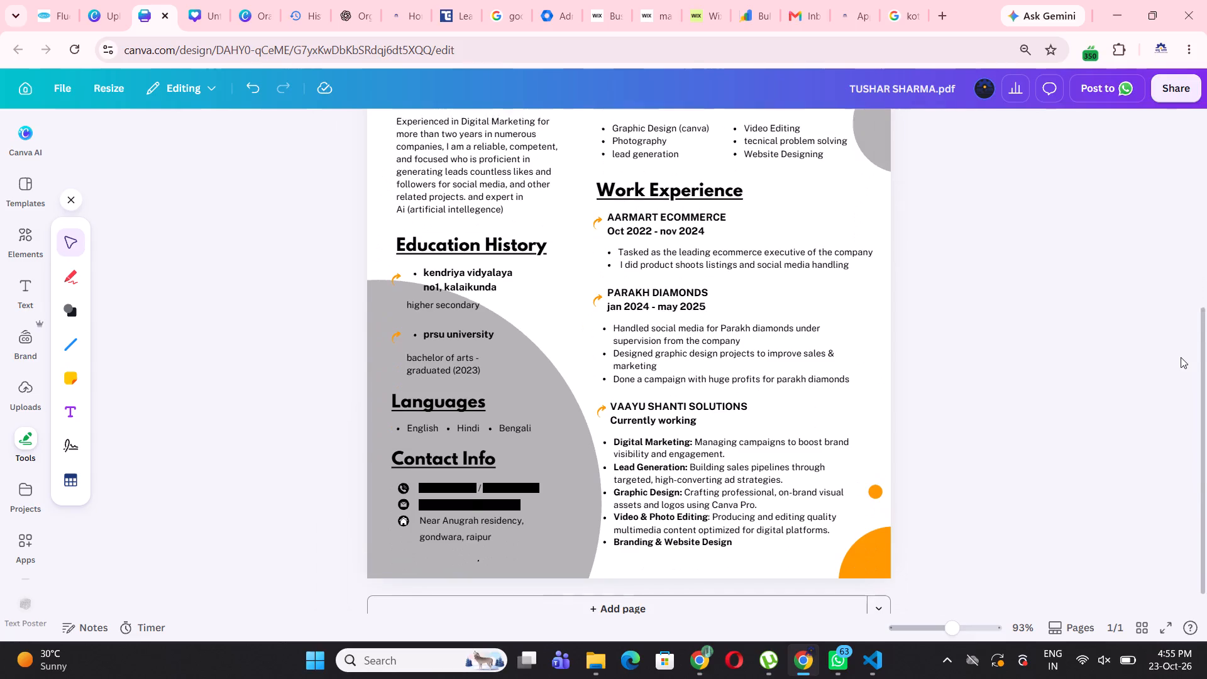
{"action": "scroll", "coordinate": [1181, 357], "scroll_direction": "up", "scroll_amount": 3}
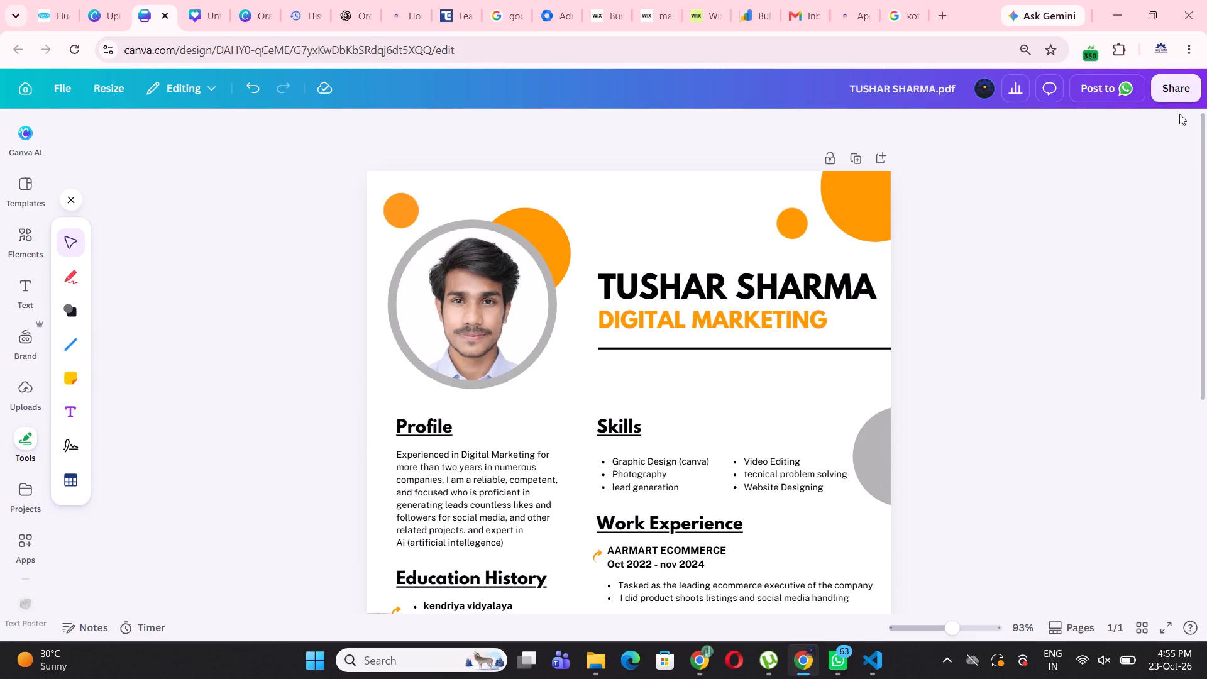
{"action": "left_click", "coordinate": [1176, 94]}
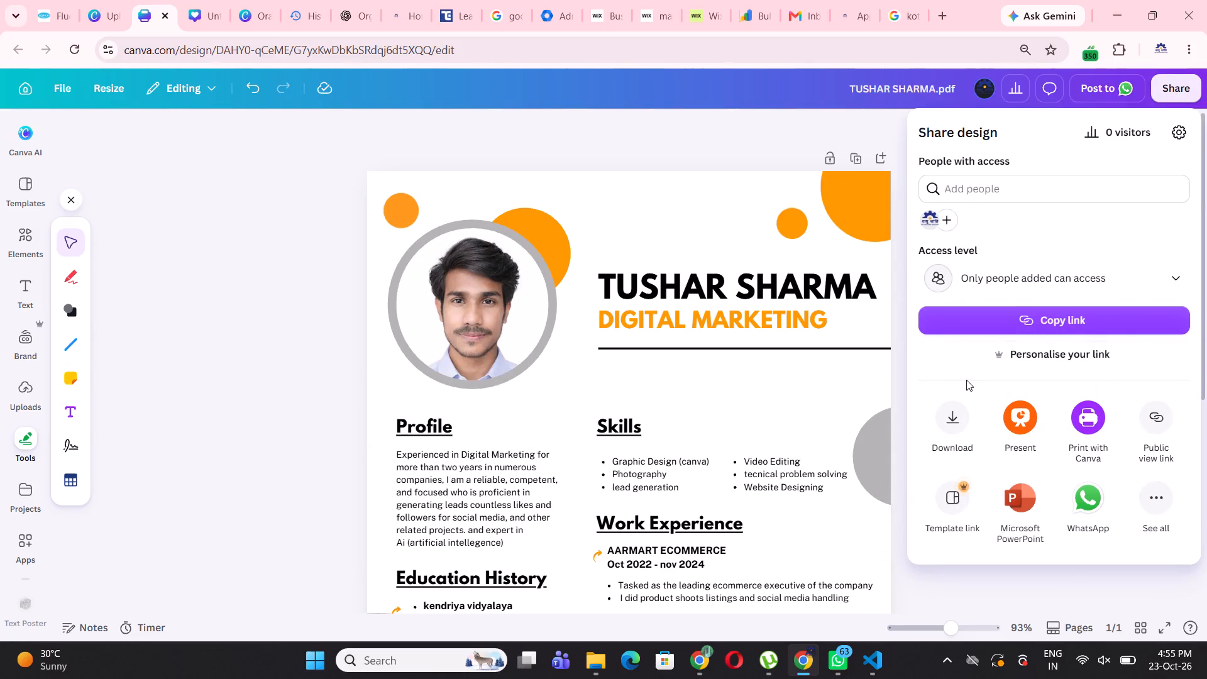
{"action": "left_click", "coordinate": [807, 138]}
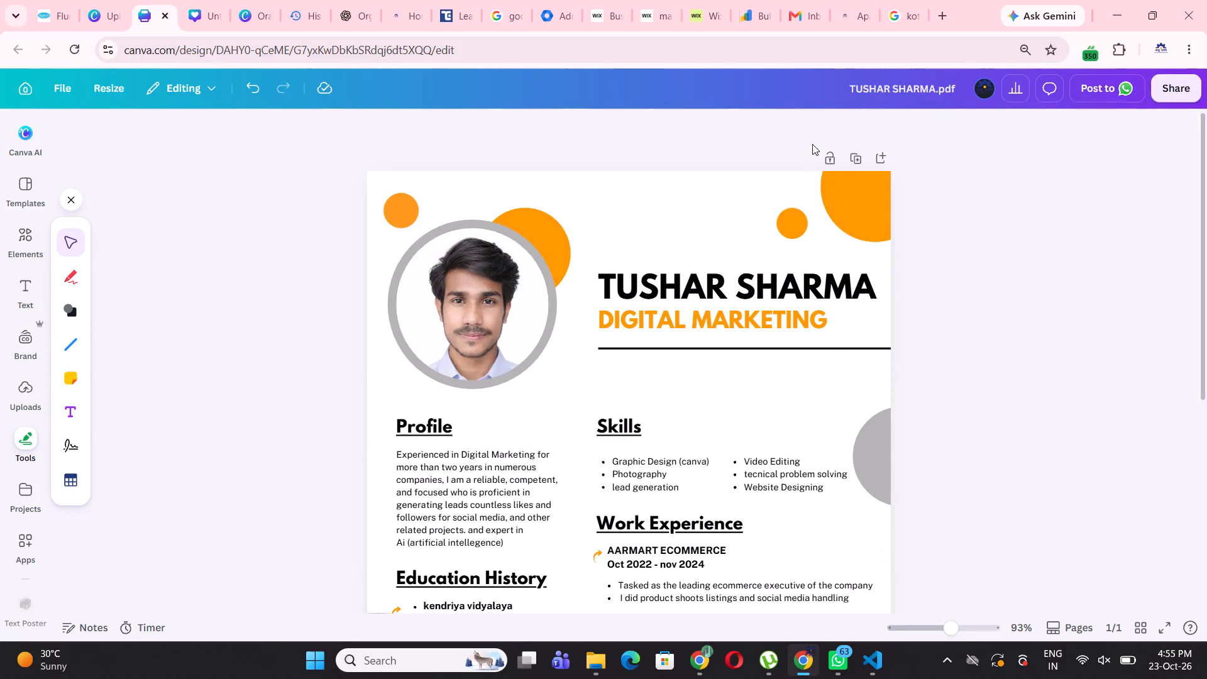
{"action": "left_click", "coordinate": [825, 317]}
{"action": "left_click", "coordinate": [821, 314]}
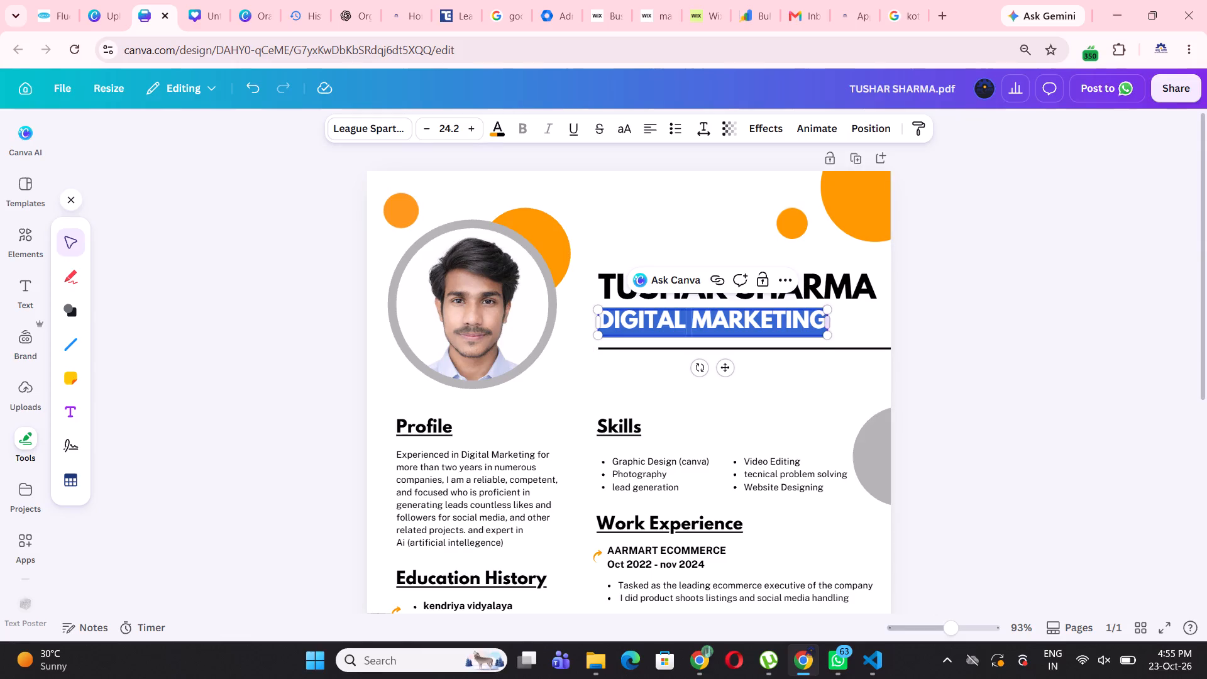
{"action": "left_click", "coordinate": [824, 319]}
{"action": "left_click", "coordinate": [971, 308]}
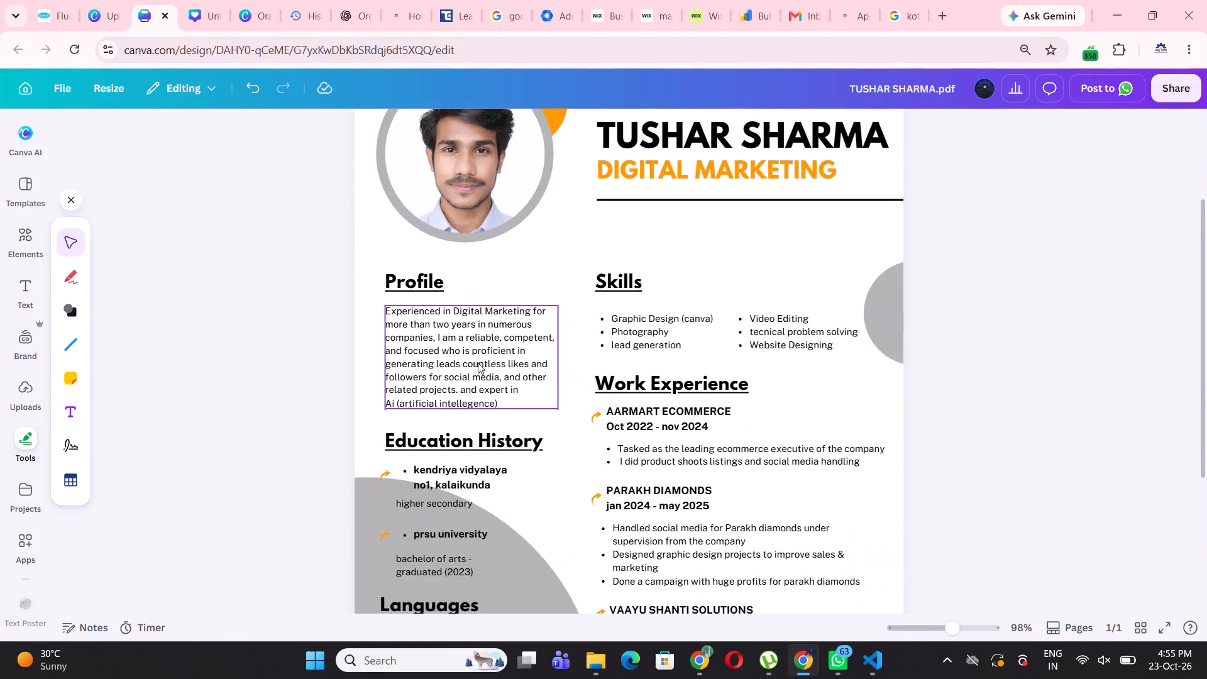
Replace "two" with "Three" in "more than two years" in the Profile paragraph and deselect the text.
{"action": "left_click", "coordinate": [427, 324]}
{"action": "left_click", "coordinate": [421, 322]}
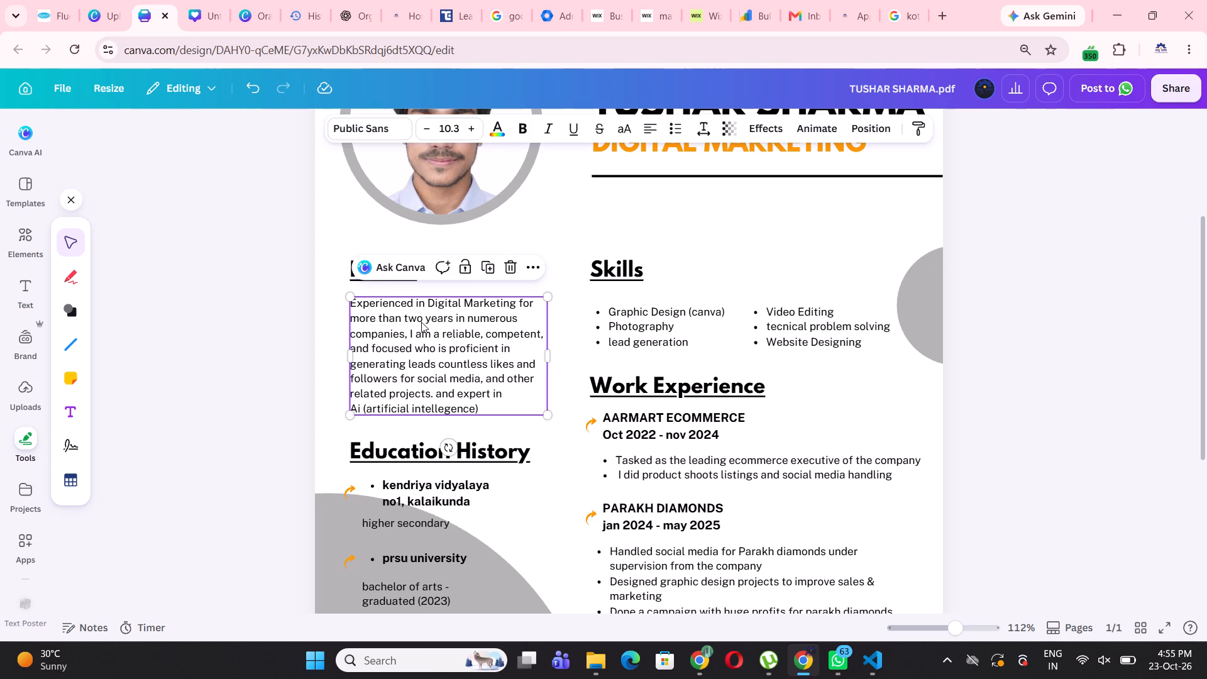
{"action": "left_click", "coordinate": [426, 320]}
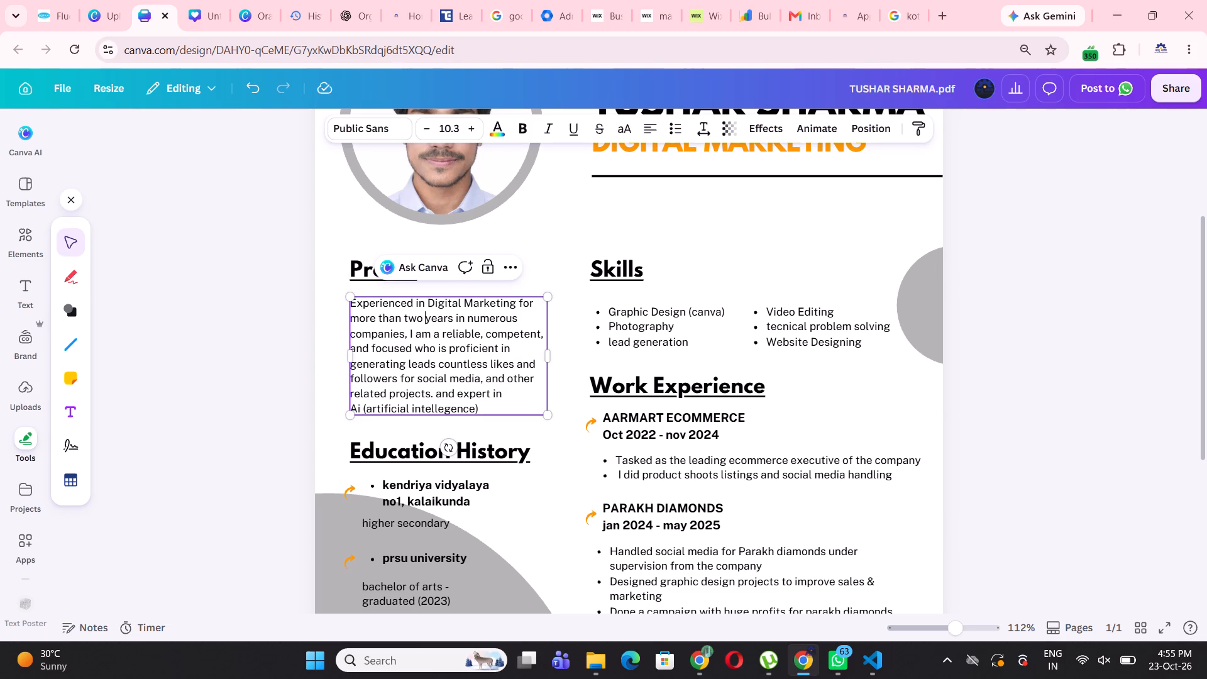
{"action": "left_click", "coordinate": [420, 319]}
{"action": "key", "text": "BackSpace"}
{"action": "key", "text": "BackSpace"}
{"action": "key", "text": "BackSpace"}
{"action": "type", "text": "Three"}
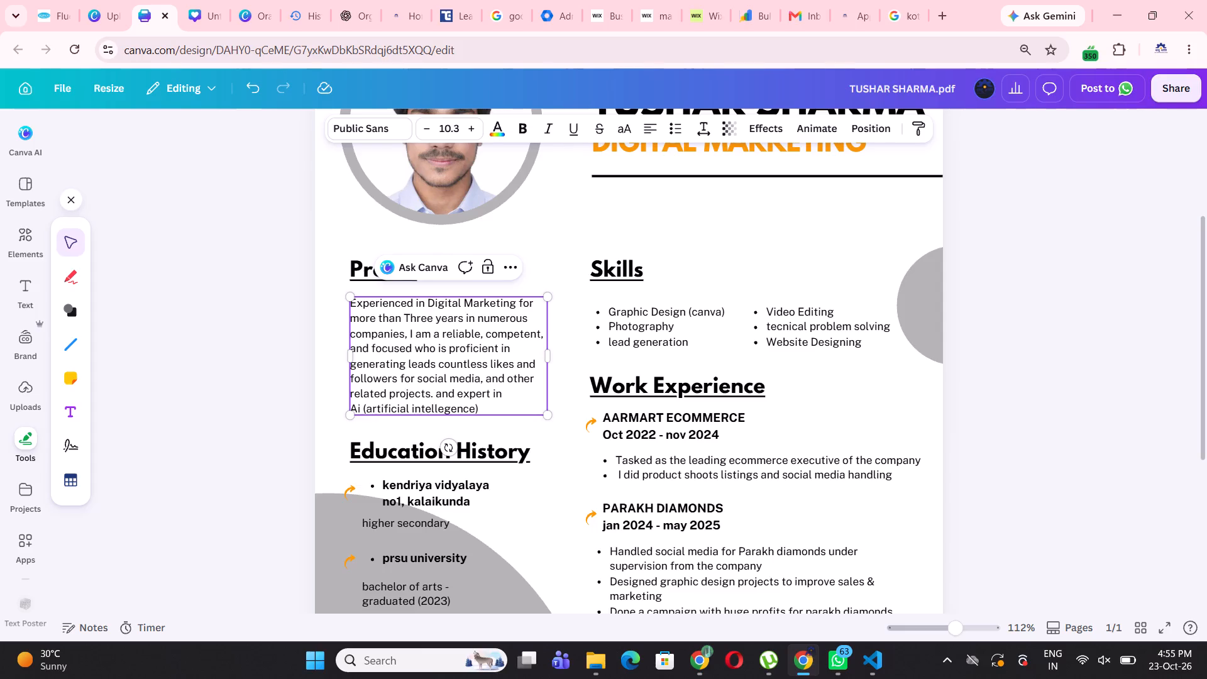
{"action": "left_click", "coordinate": [507, 400]}
{"action": "left_click", "coordinate": [891, 349]}
{"action": "left_click", "coordinate": [1028, 333]}
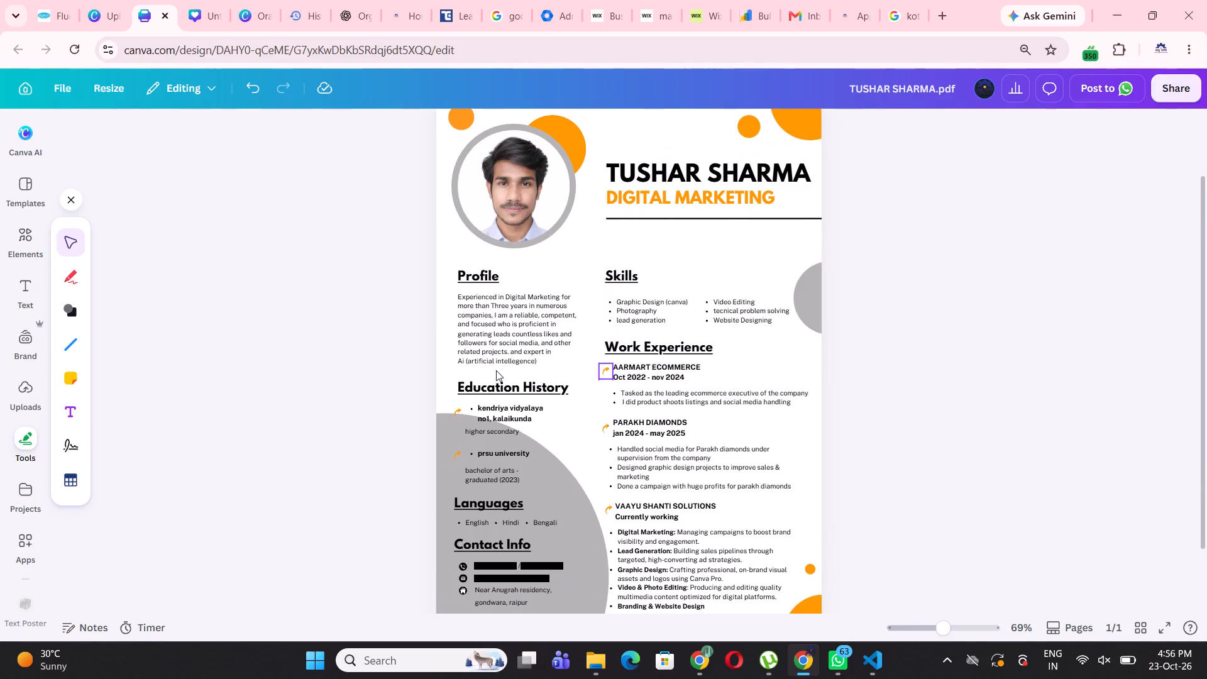
Add "(prompting)" after "Ai (artificial intellegence)" at the end of the Profile paragraph and deselect the text.
{"action": "left_click", "coordinate": [496, 370]}
{"action": "left_click", "coordinate": [509, 359]}
{"action": "left_click", "coordinate": [554, 359]}
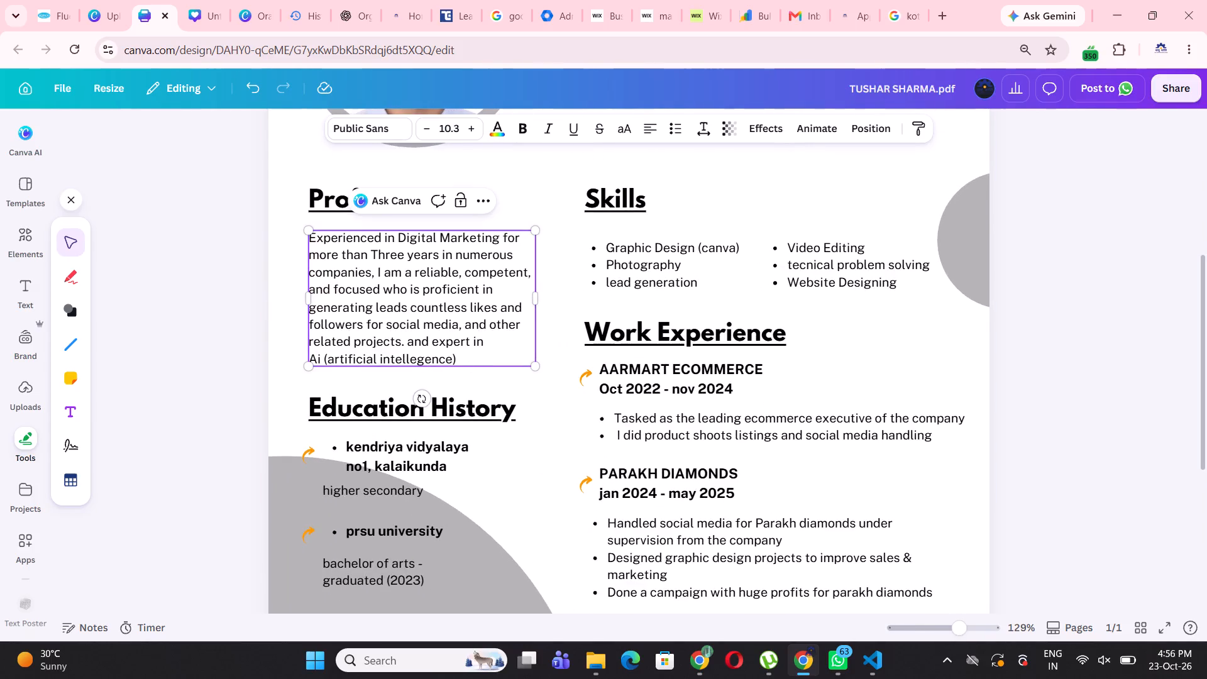
{"action": "key", "text": "space"}
{"action": "key", "text": "shift+parenleft"}
{"action": "type", "text": "prompting"}
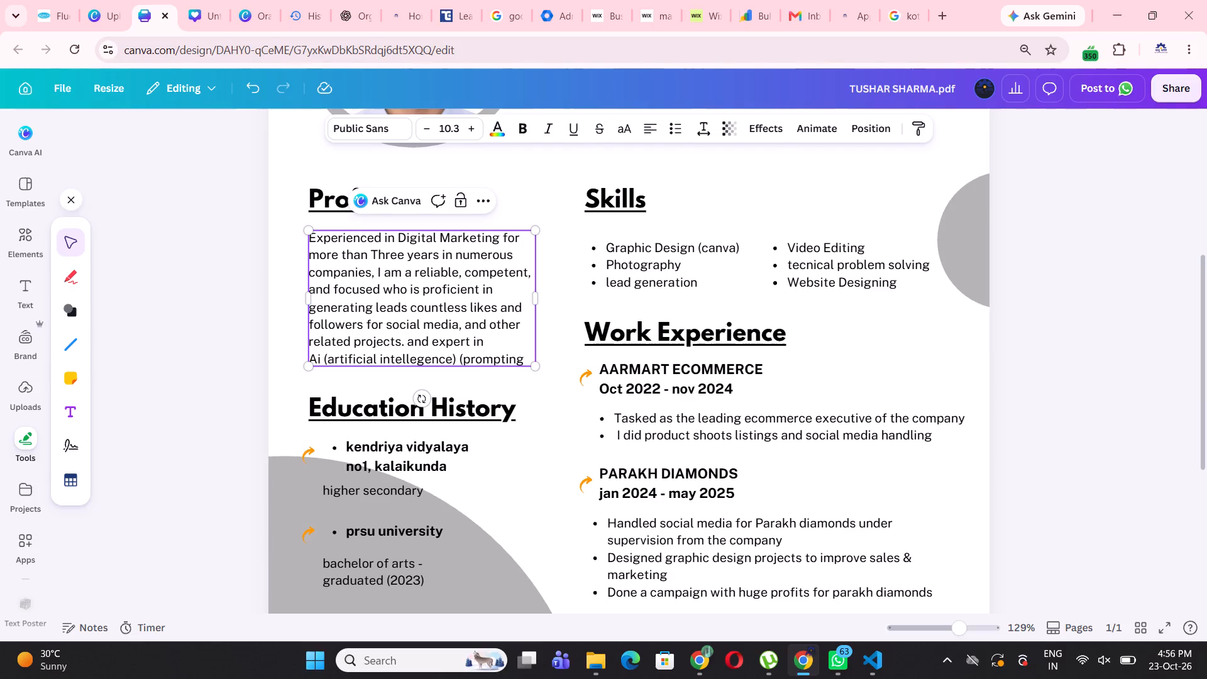
{"action": "key", "text": "shift+parenright"}
{"action": "left_click", "coordinate": [1105, 242]}
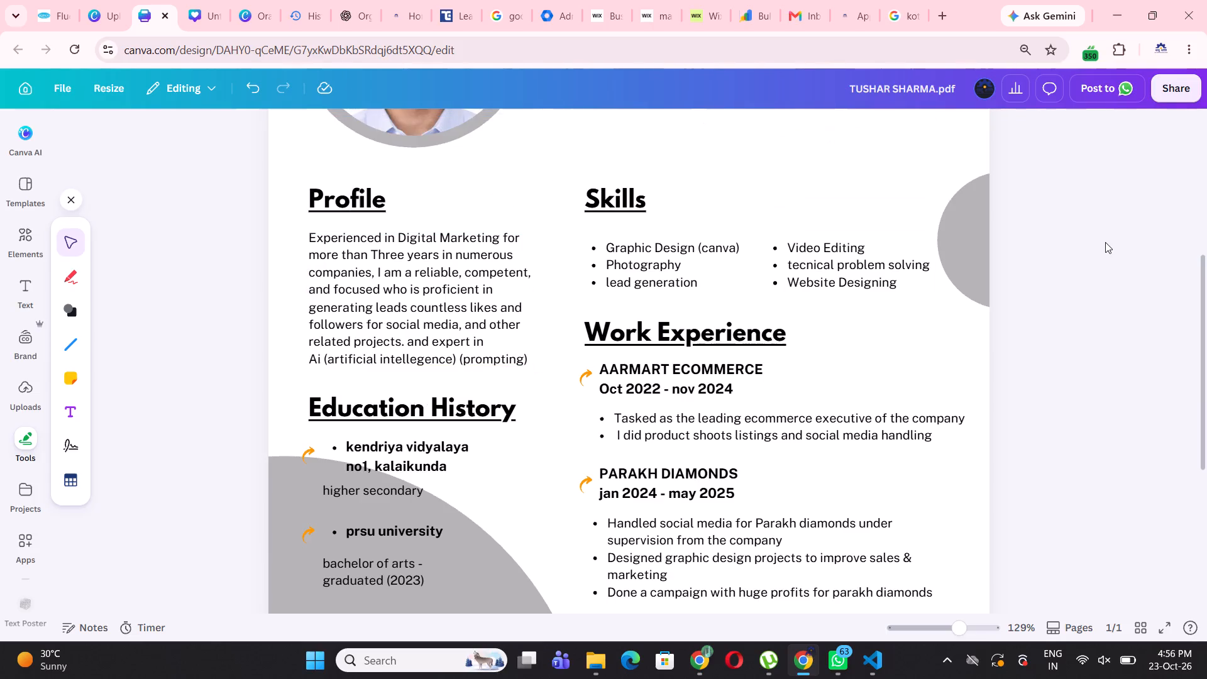
Review the whole resume page from the header photo to the bottom of Work Experience and Contact Info.
{"action": "left_click", "coordinate": [1066, 251]}
{"action": "scroll", "coordinate": [1066, 251], "scroll_direction": "up", "scroll_amount": 1}
{"action": "left_click", "coordinate": [1055, 260]}
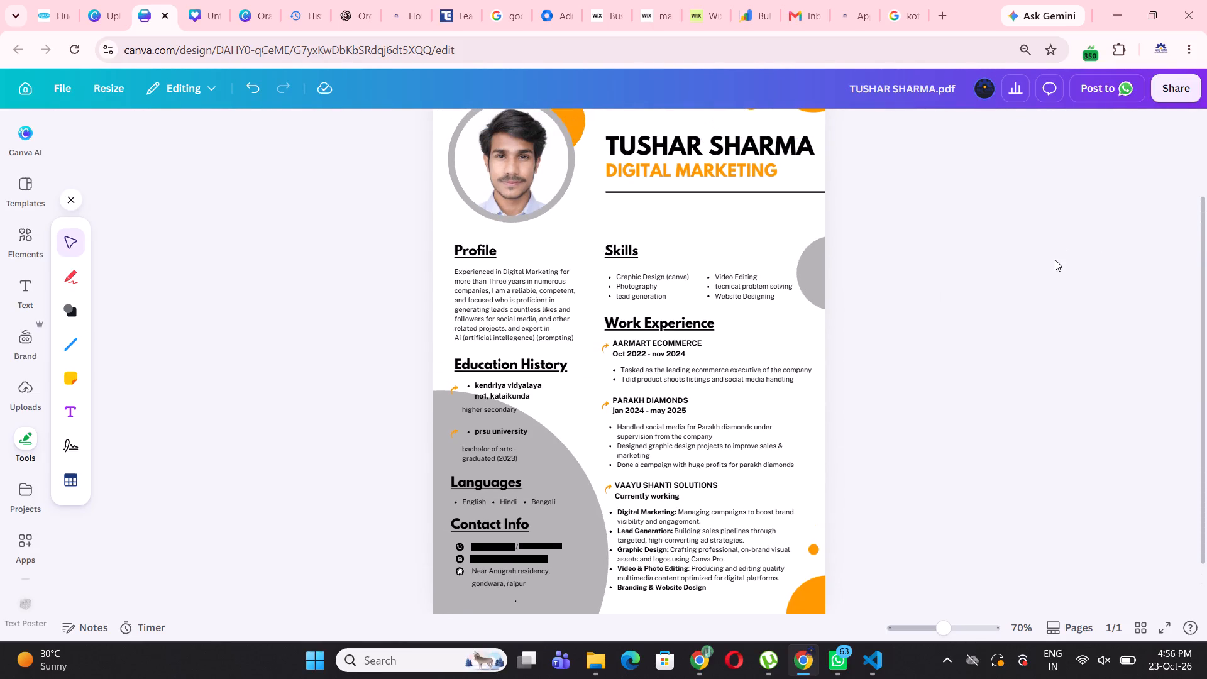
{"action": "left_click", "coordinate": [896, 338]}
{"action": "scroll", "coordinate": [896, 338], "scroll_direction": "down", "scroll_amount": 4}
{"action": "scroll", "coordinate": [901, 328], "scroll_direction": "up", "scroll_amount": 10}
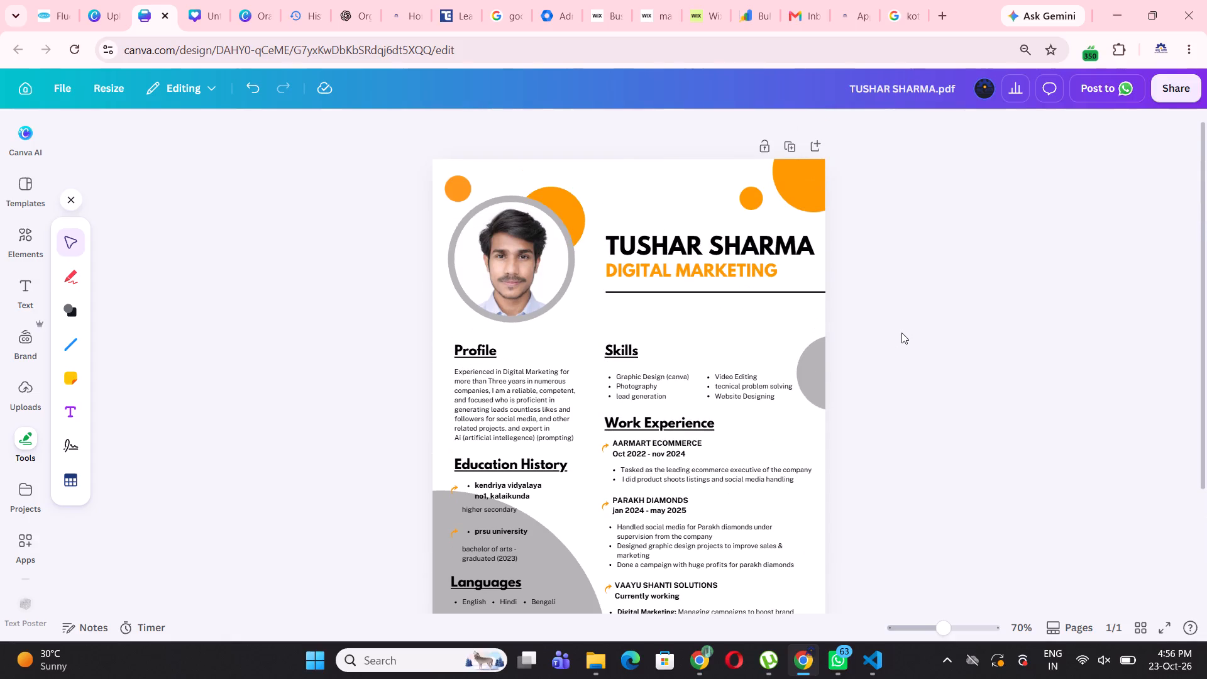
{"action": "scroll", "coordinate": [1132, 237], "scroll_direction": "down", "scroll_amount": 6}
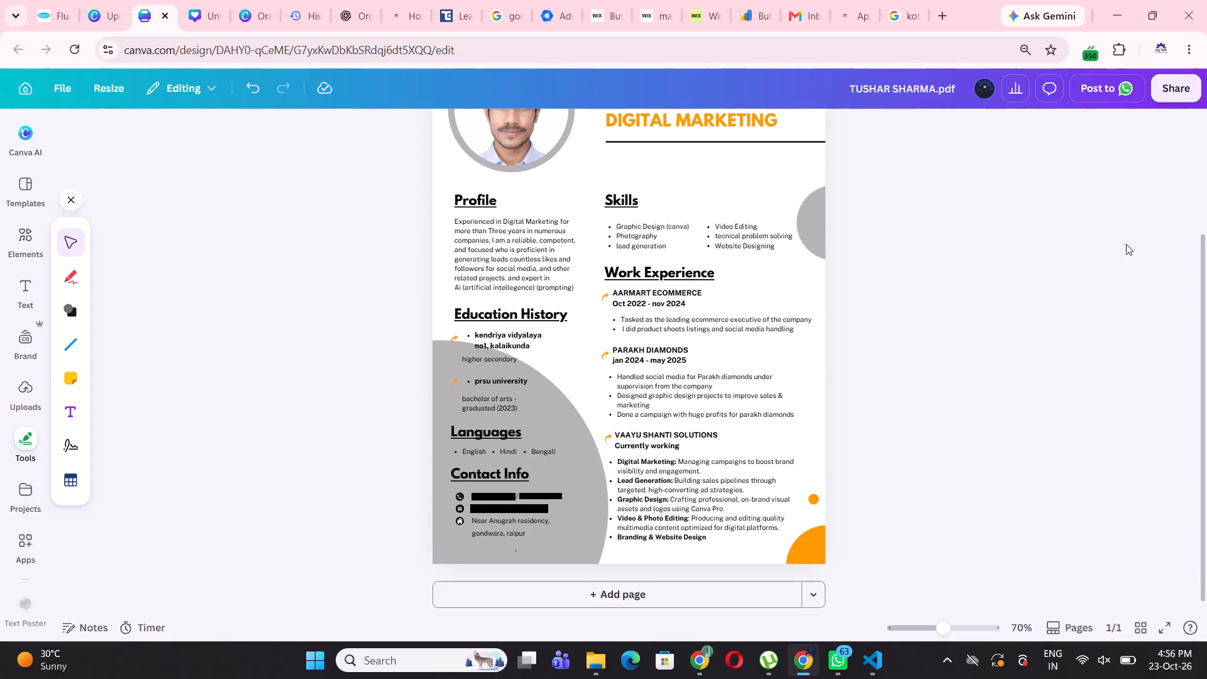
{"action": "scroll", "coordinate": [1126, 244], "scroll_direction": "up", "scroll_amount": 1}
Download the resume as a PDF with the Digital preset and dismiss the list of recent downloads.
{"action": "left_click", "coordinate": [1182, 84]}
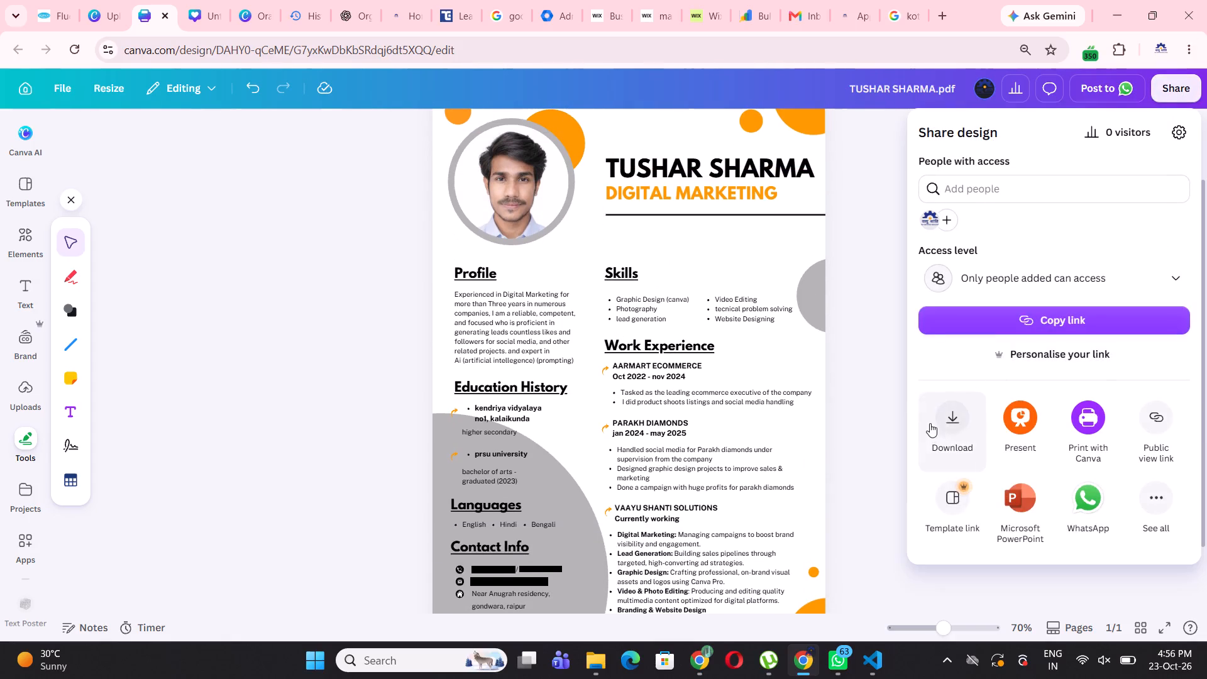
{"action": "left_click", "coordinate": [964, 417]}
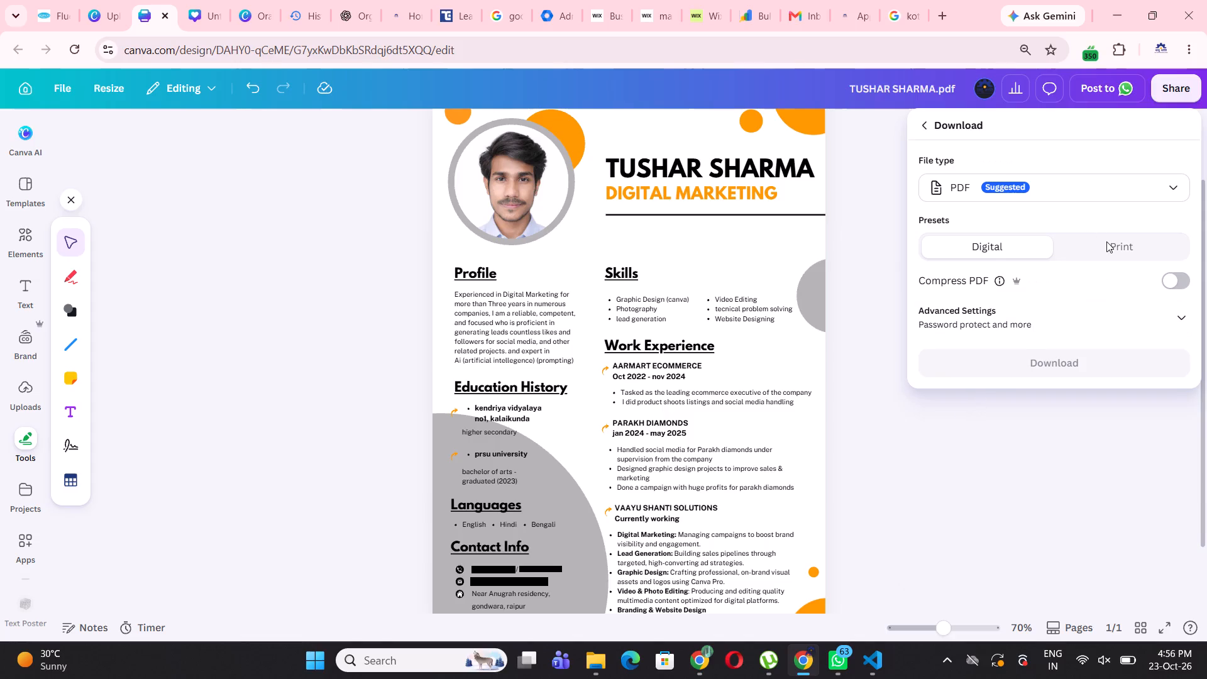
{"action": "left_click", "coordinate": [1106, 241]}
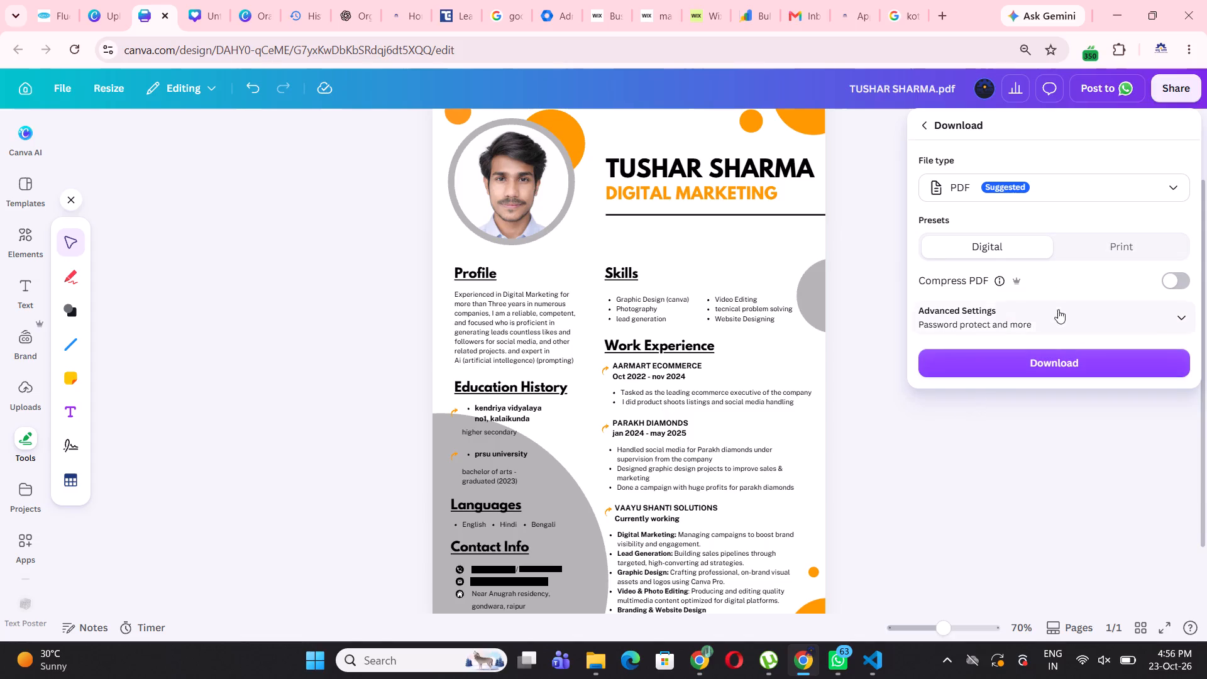
{"action": "left_click", "coordinate": [1033, 185]}
{"action": "left_click", "coordinate": [1020, 314]}
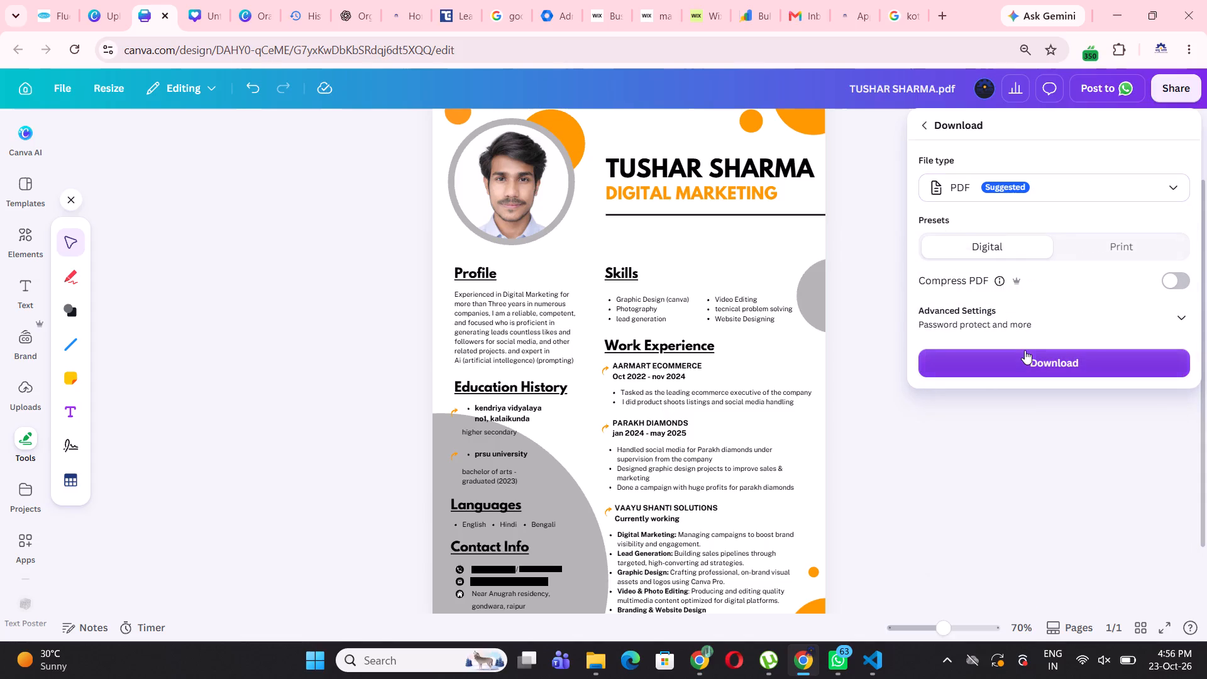
{"action": "left_click", "coordinate": [1028, 355]}
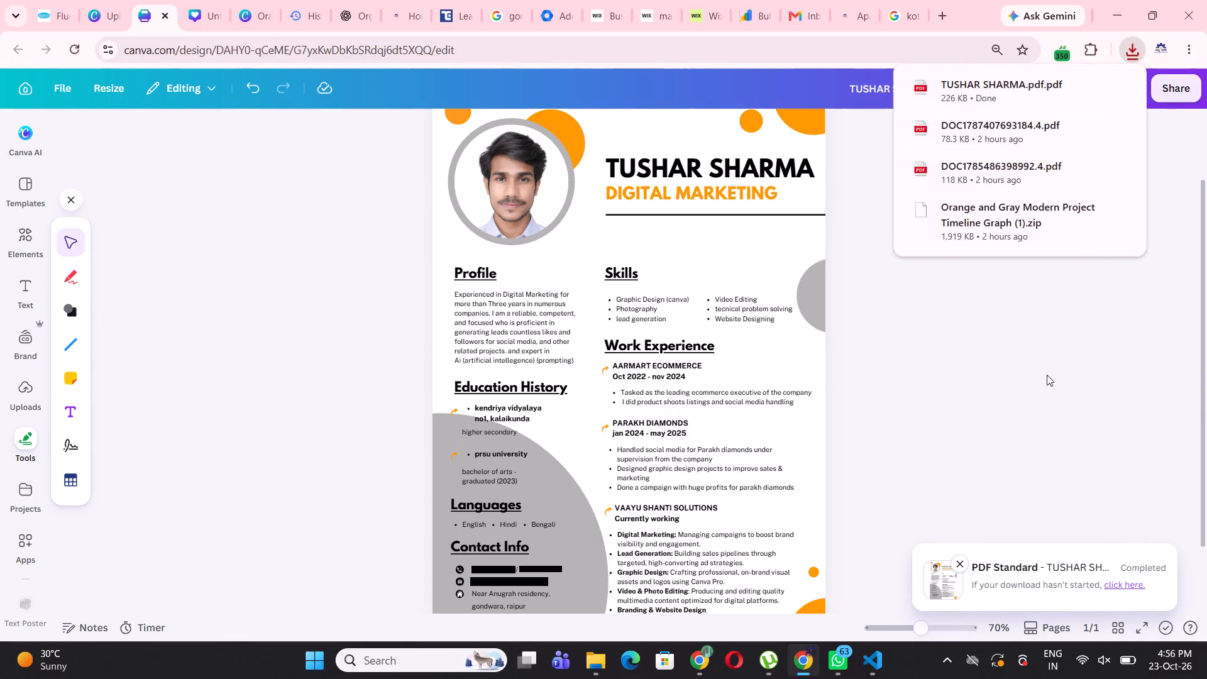
{"action": "left_click", "coordinate": [1101, 412]}
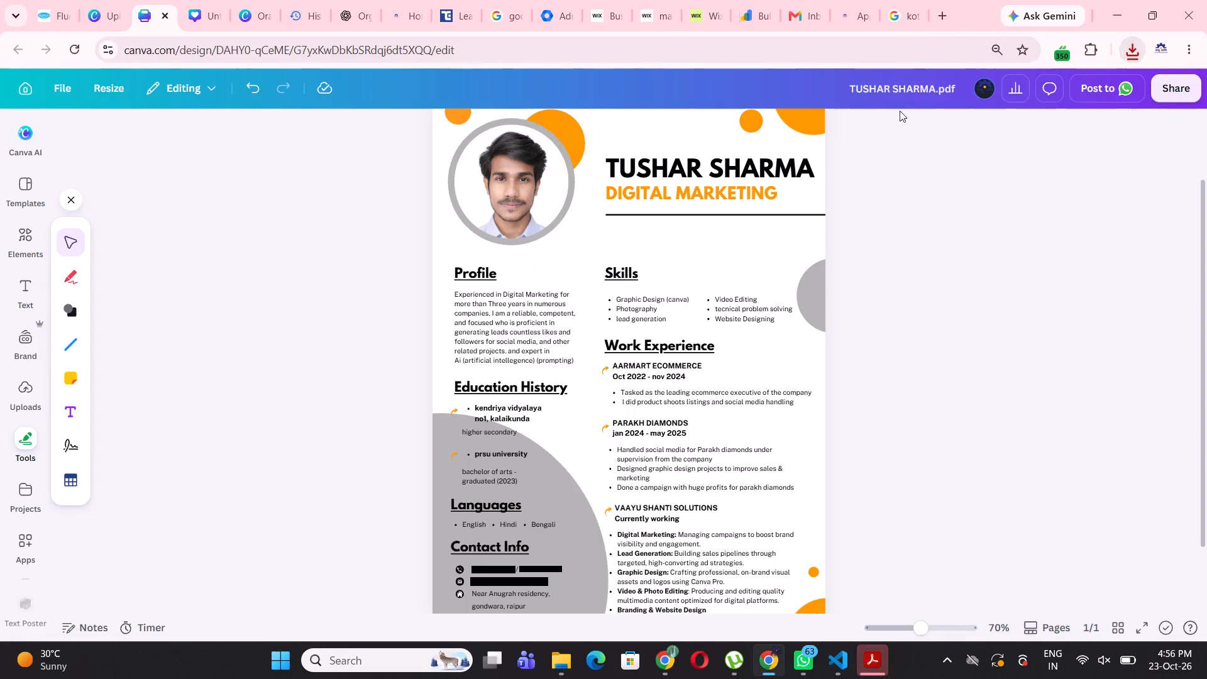
Switch to Indeed in the other browser window, return to job search, and open the account's profile page in a maximised window.
{"action": "left_click", "coordinate": [672, 665]}
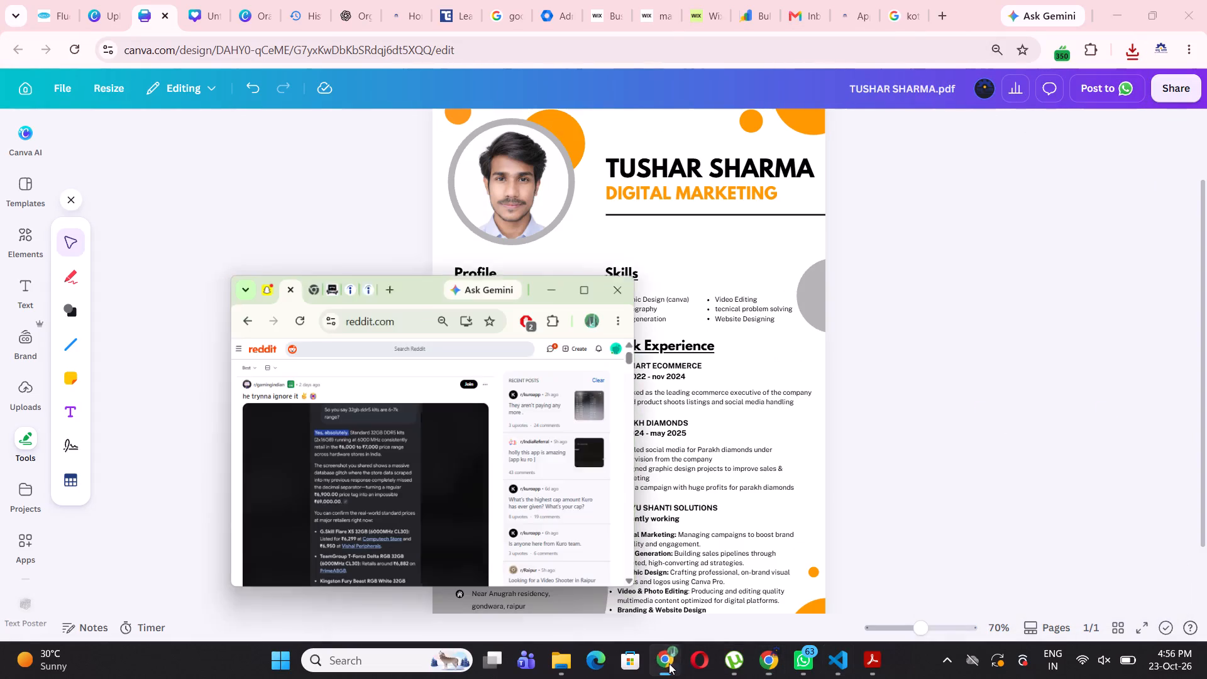
{"action": "left_click", "coordinate": [339, 262]}
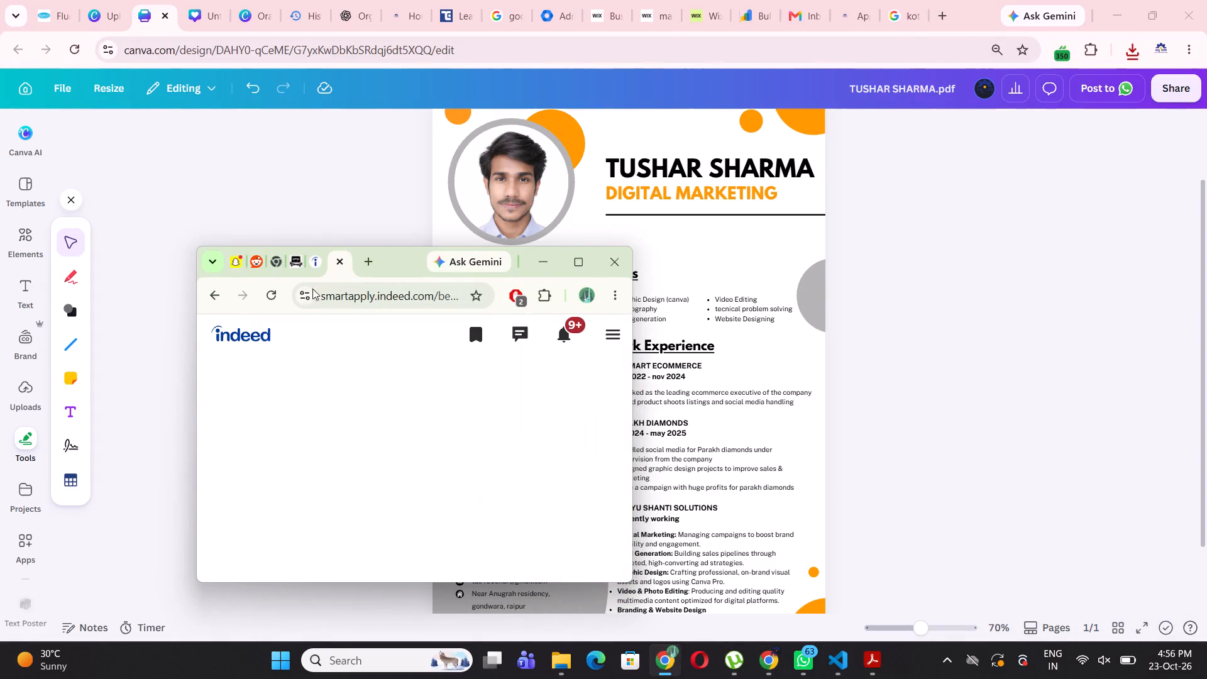
{"action": "left_click", "coordinate": [321, 267]}
{"action": "left_click", "coordinate": [447, 406]}
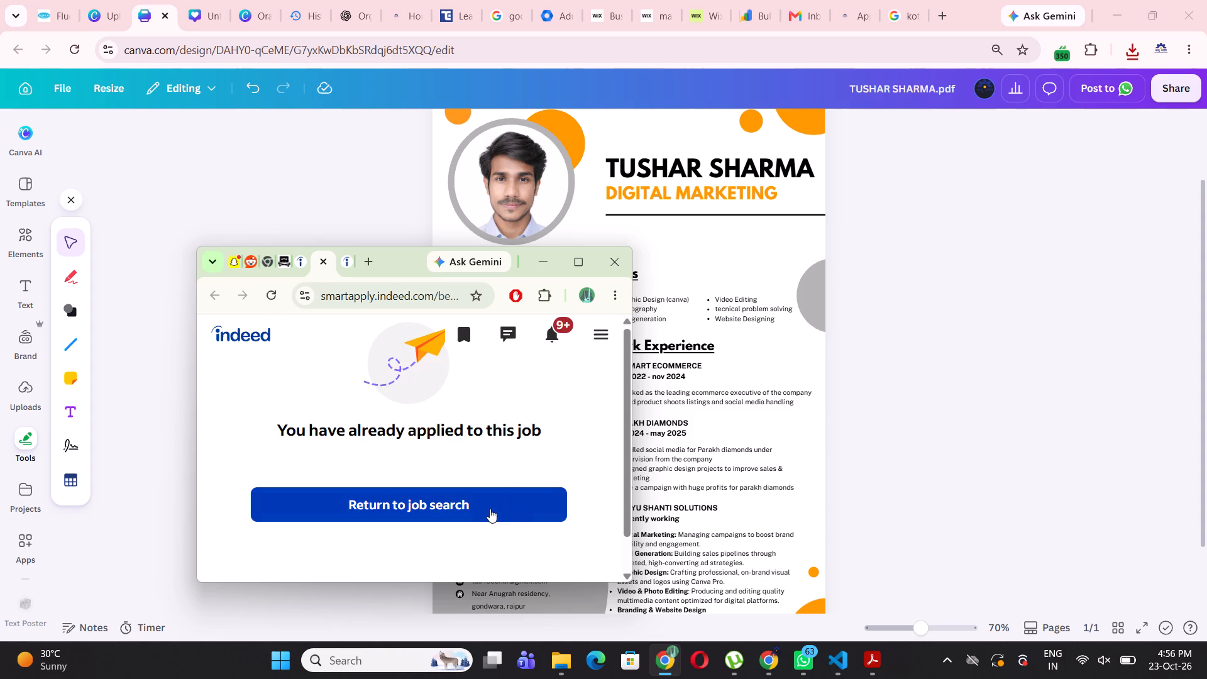
{"action": "left_click", "coordinate": [488, 509]}
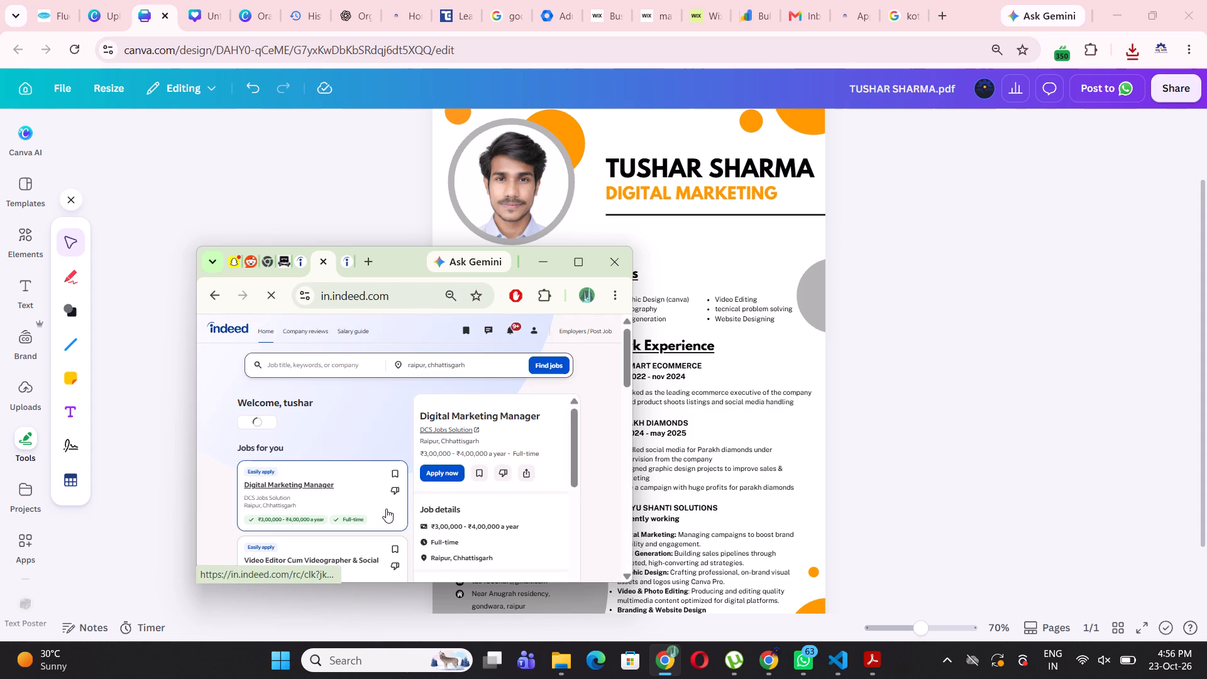
{"action": "scroll", "coordinate": [386, 509], "scroll_direction": "down", "scroll_amount": 3}
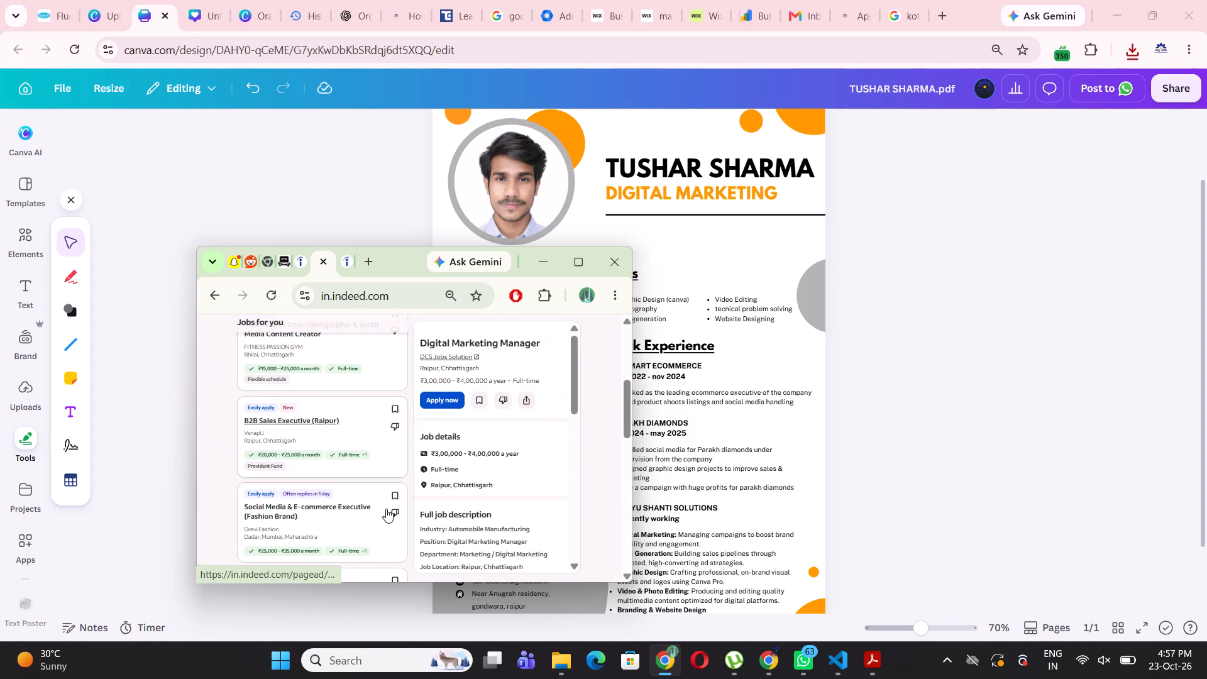
{"action": "scroll", "coordinate": [436, 501], "scroll_direction": "up", "scroll_amount": 6}
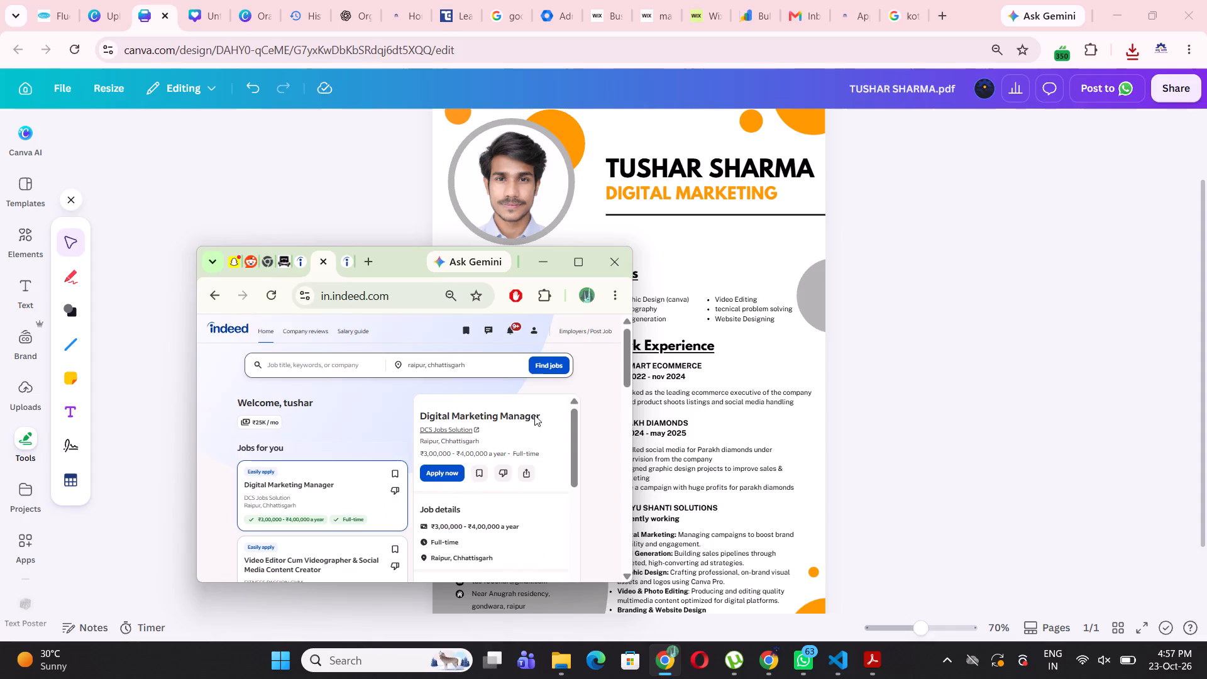
{"action": "left_click", "coordinate": [535, 330]}
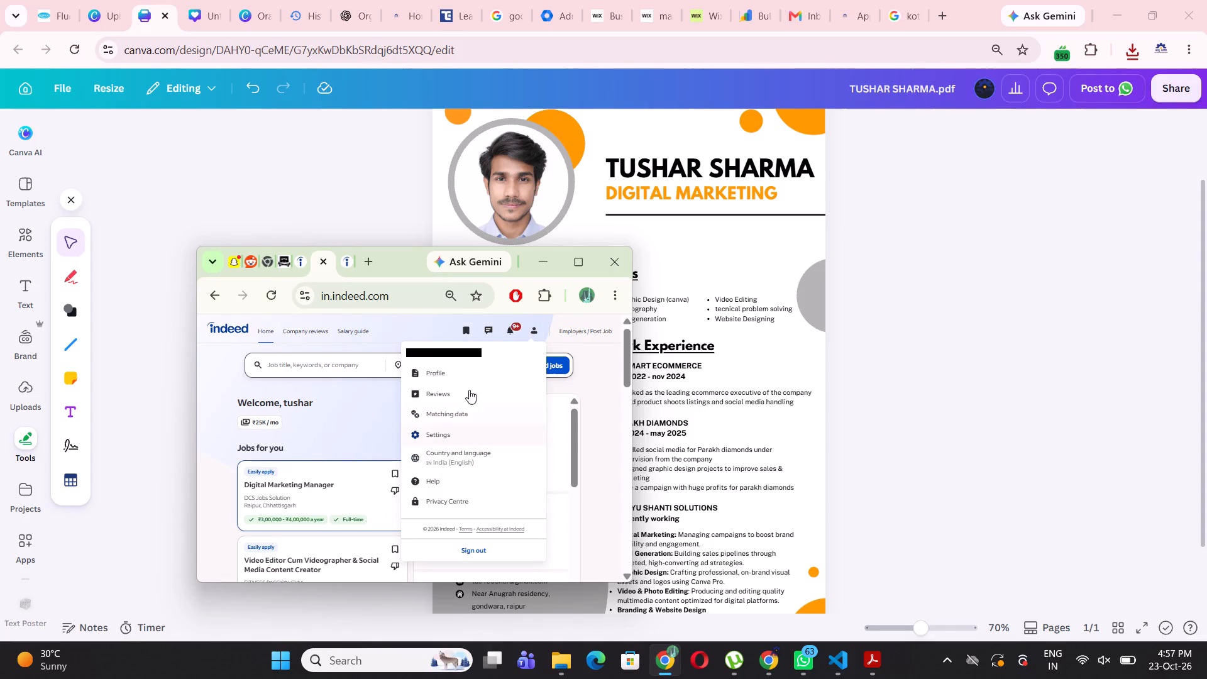
{"action": "left_click", "coordinate": [458, 372]}
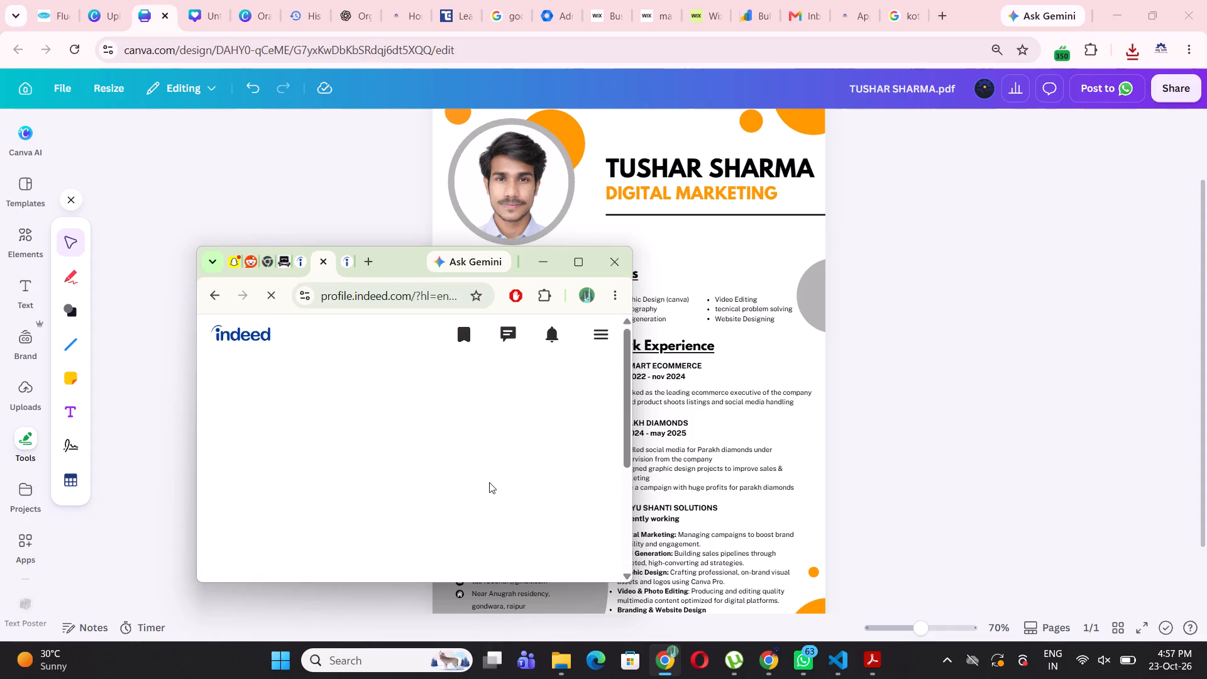
{"action": "left_click", "coordinate": [574, 263]}
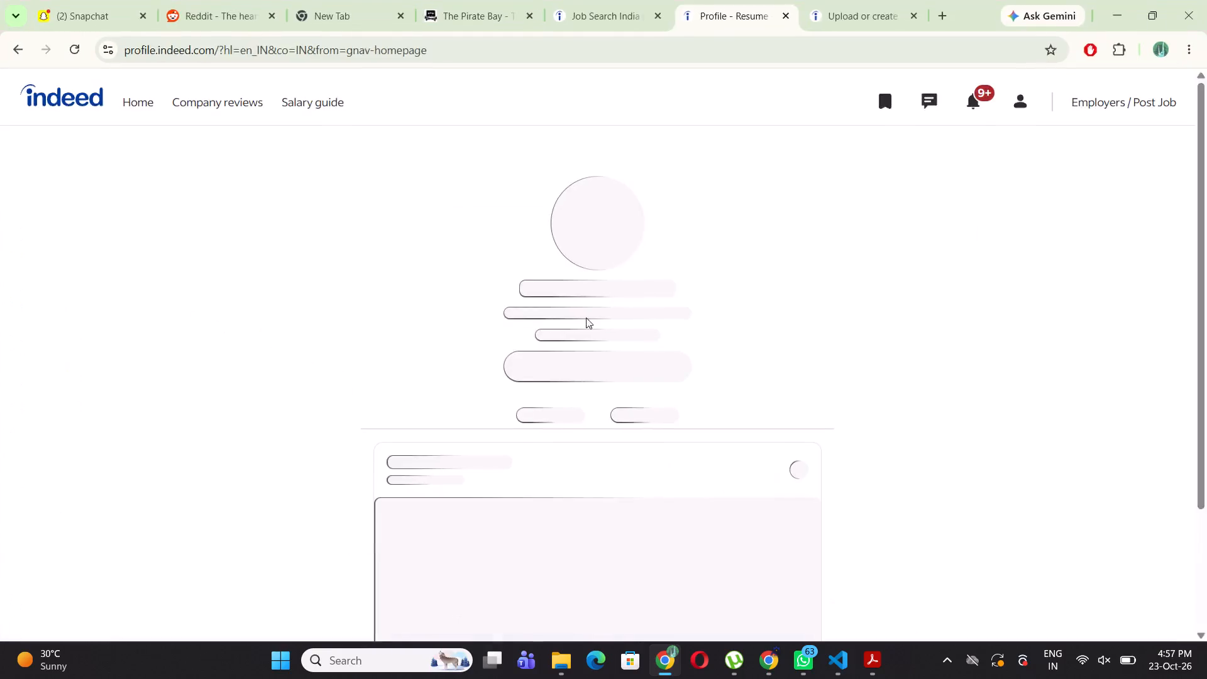
Choose the newly downloaded resume PDF from Downloads as the replacement for the uploaded PDF resume on the Indeed profile.
{"action": "scroll", "coordinate": [625, 413], "scroll_direction": "down", "scroll_amount": 3}
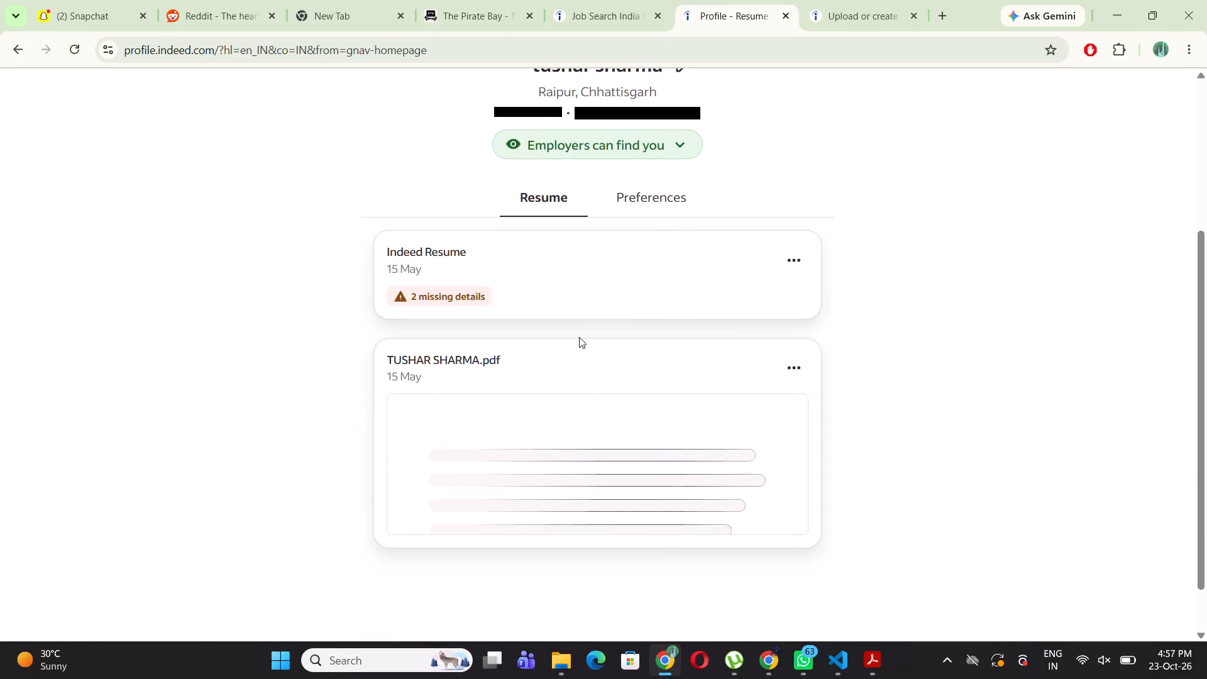
{"action": "left_click", "coordinate": [714, 254]}
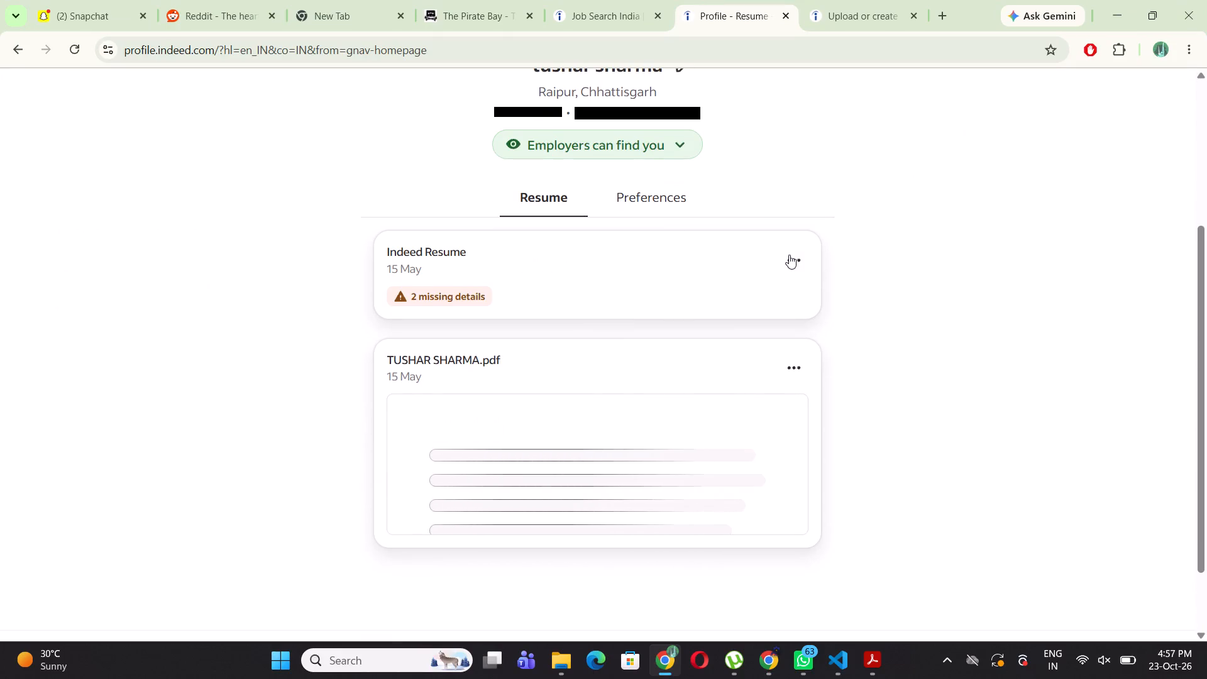
{"action": "left_click", "coordinate": [789, 260]}
{"action": "left_click", "coordinate": [300, 393]}
{"action": "scroll", "coordinate": [353, 400], "scroll_direction": "down", "scroll_amount": 3}
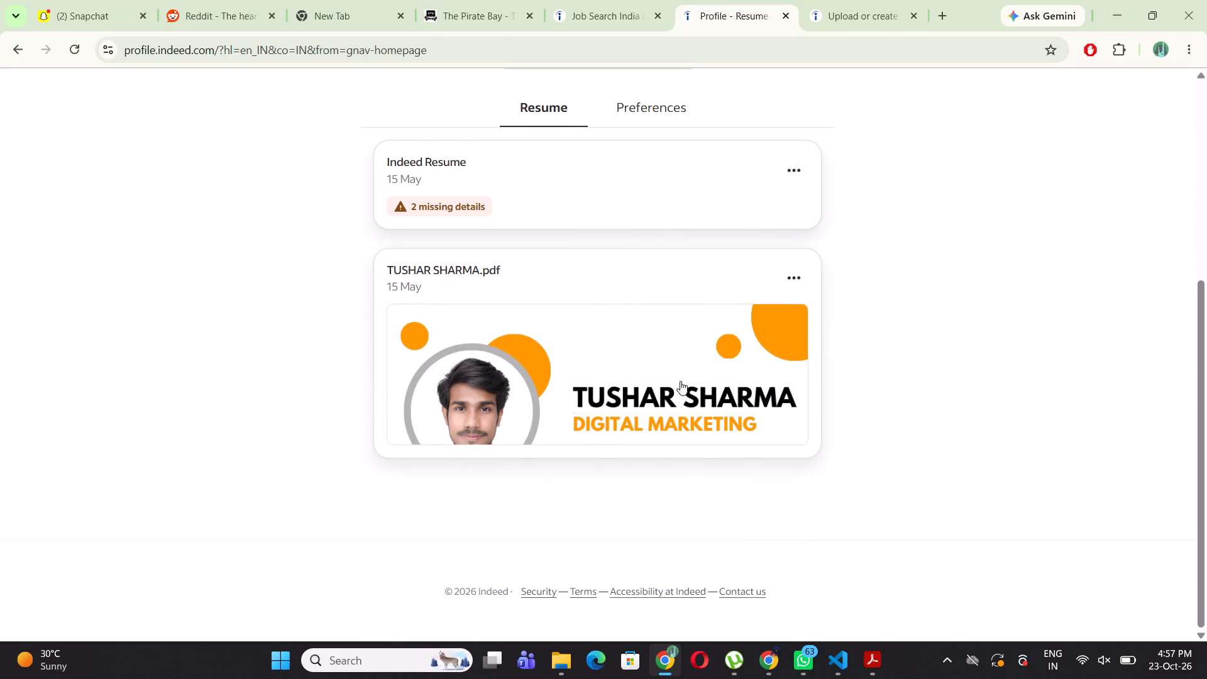
{"action": "left_click", "coordinate": [799, 277]}
{"action": "left_click", "coordinate": [828, 353]}
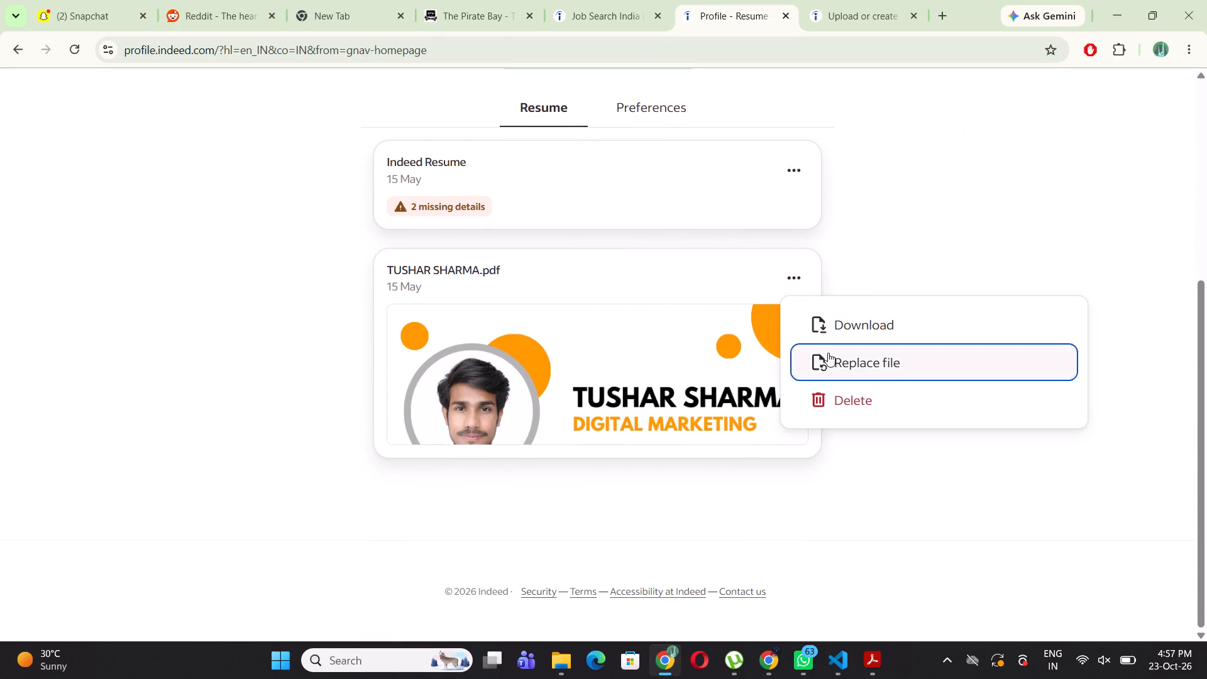
{"action": "left_click", "coordinate": [598, 380]}
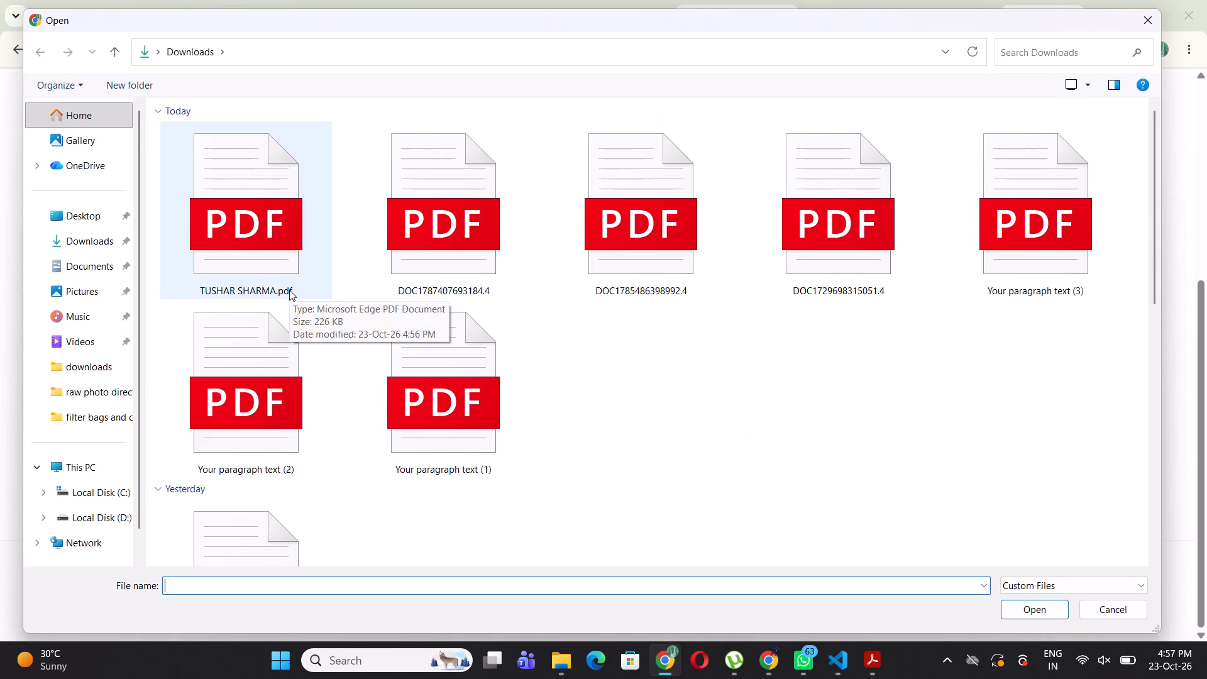
{"action": "left_click", "coordinate": [289, 290]}
{"action": "left_click", "coordinate": [1030, 606]}
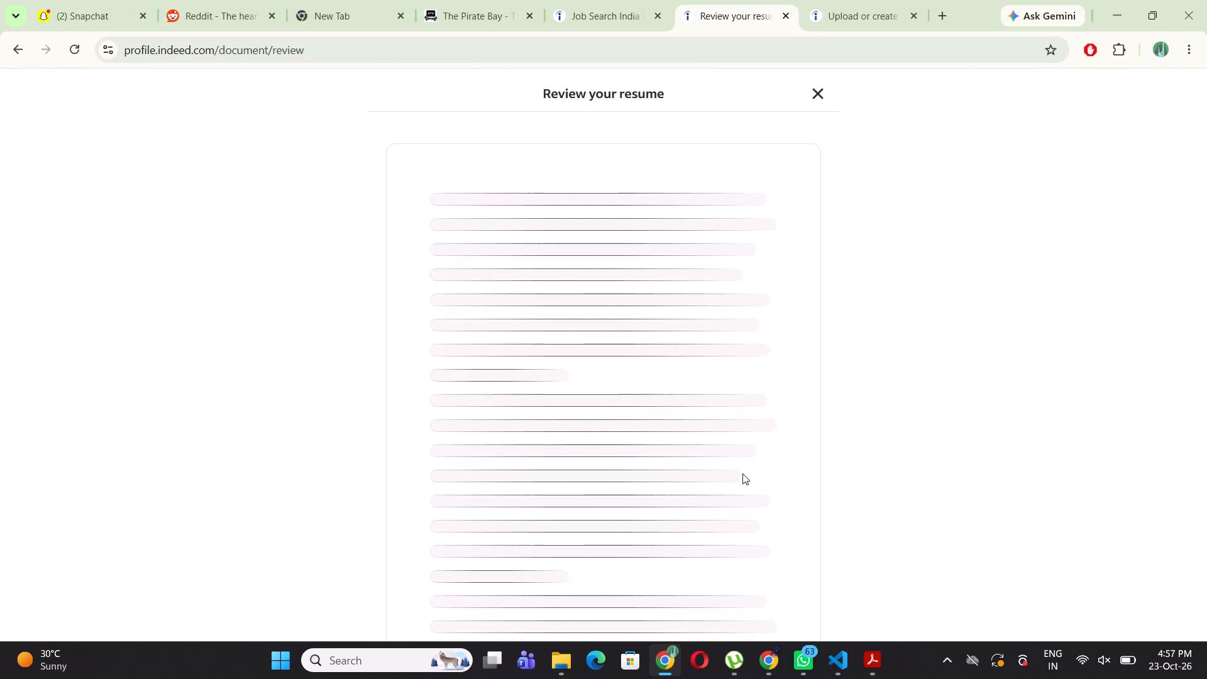
Check the replacement resume's preview from top to bottom, save it to the profile, and restore the browser window's smaller size.
{"action": "scroll", "coordinate": [742, 473], "scroll_direction": "down", "scroll_amount": 4}
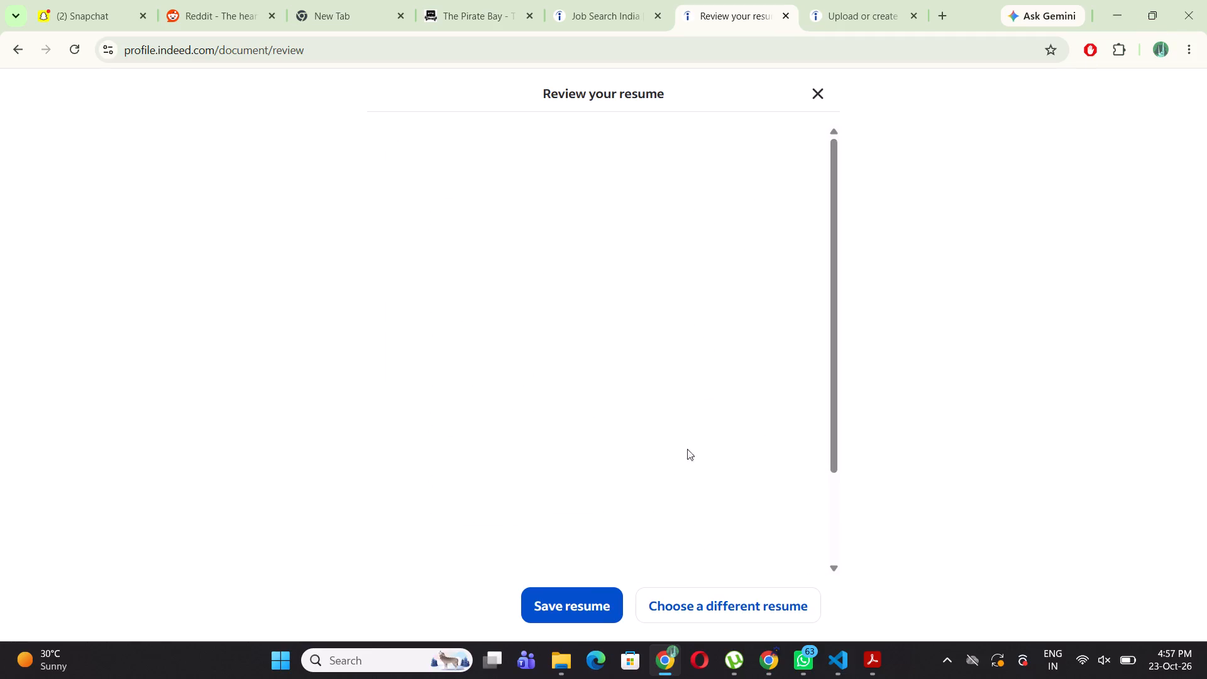
{"action": "scroll", "coordinate": [628, 420], "scroll_direction": "up", "scroll_amount": 3}
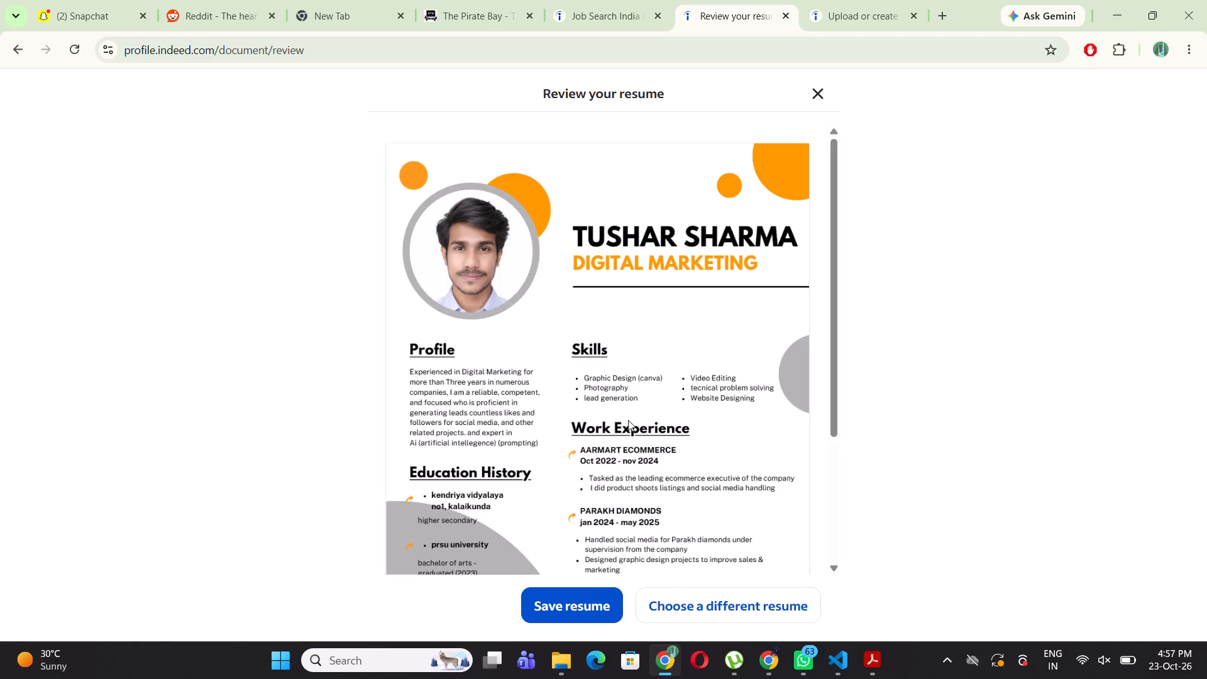
{"action": "scroll", "coordinate": [628, 420], "scroll_direction": "down", "scroll_amount": 4}
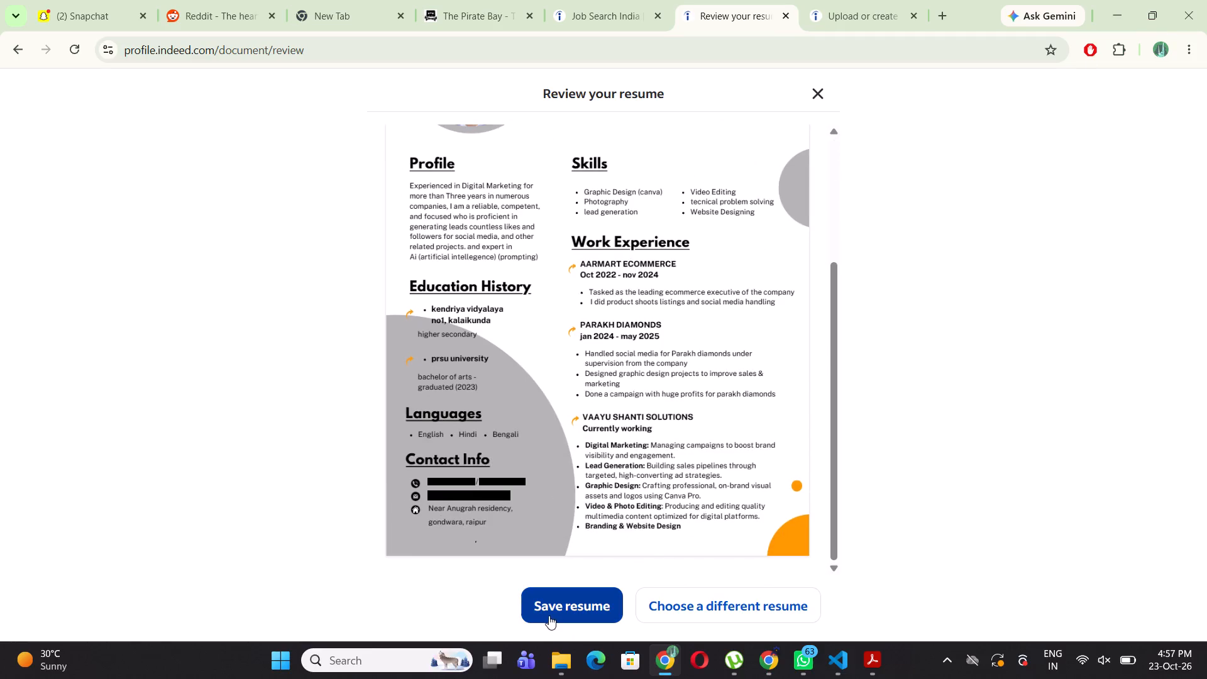
{"action": "left_click", "coordinate": [549, 616]}
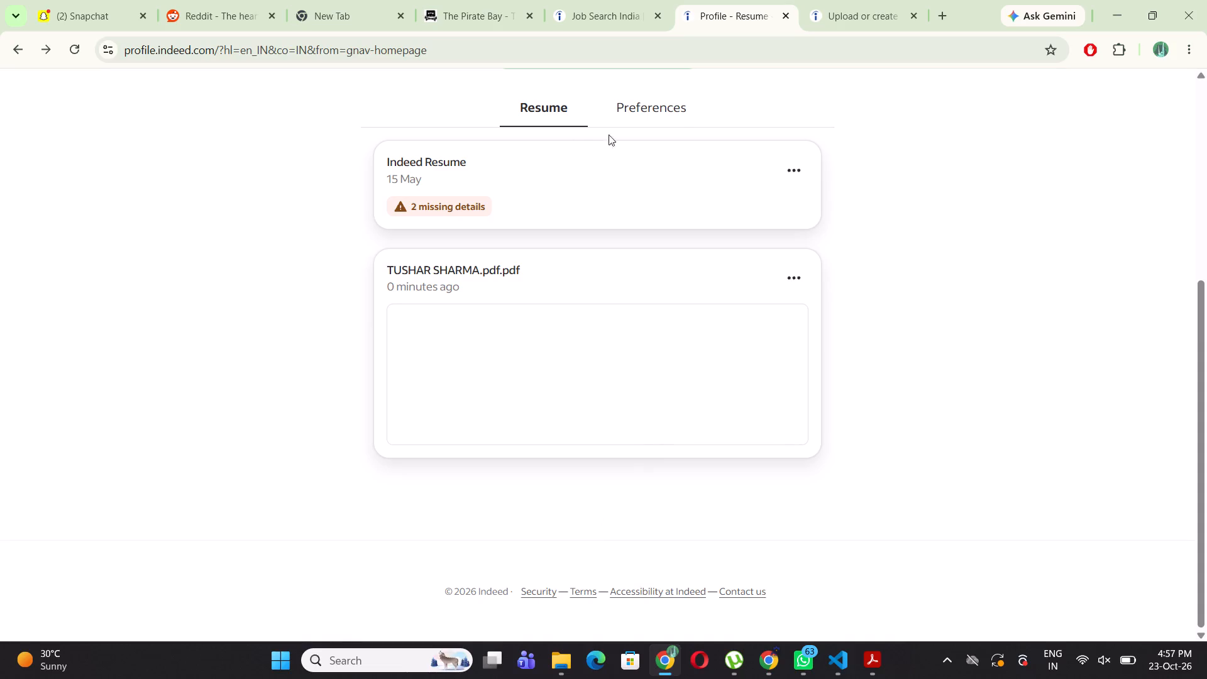
{"action": "left_click", "coordinate": [1148, 24]}
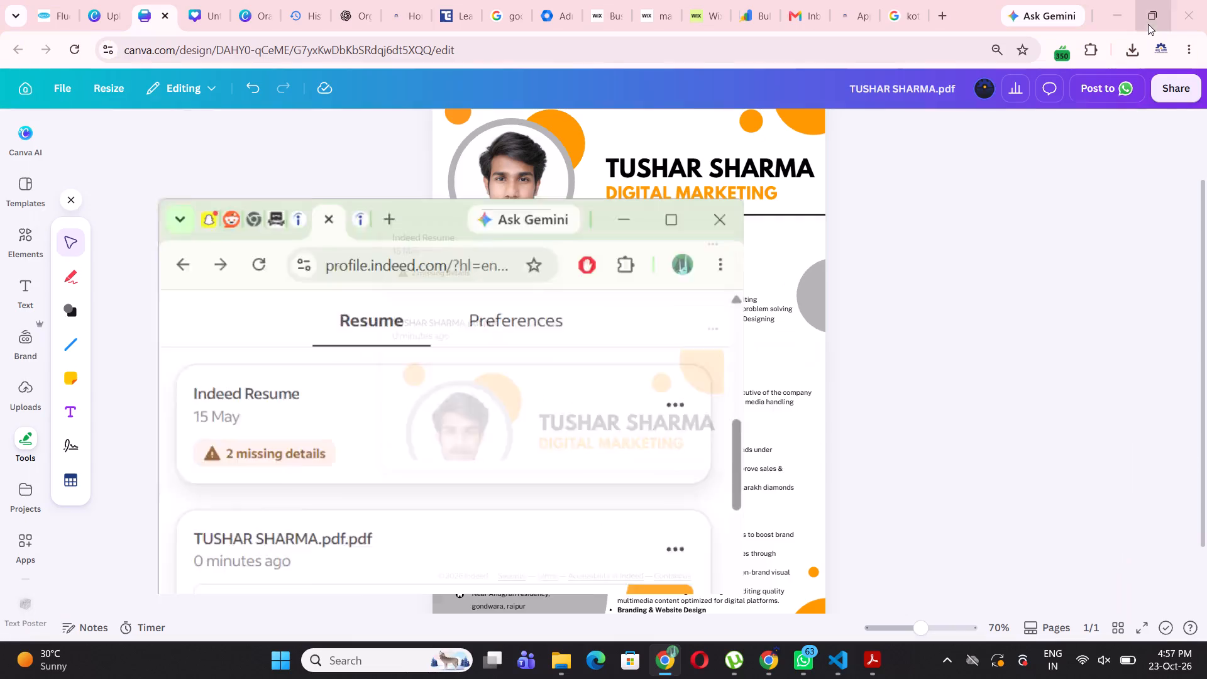
Return to Canva's Uploads folder, refresh it, and move the resume design to Trash.
{"action": "left_click", "coordinate": [541, 265]}
{"action": "left_click", "coordinate": [1016, 294]}
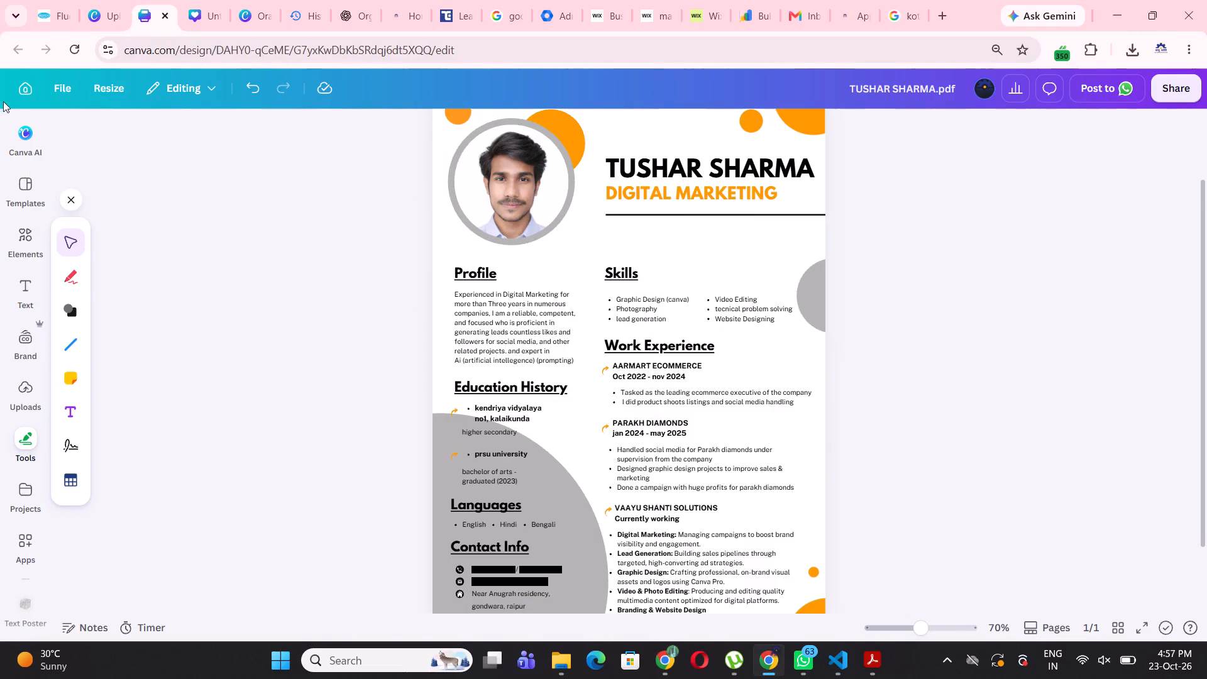
{"action": "left_click", "coordinate": [111, 19]}
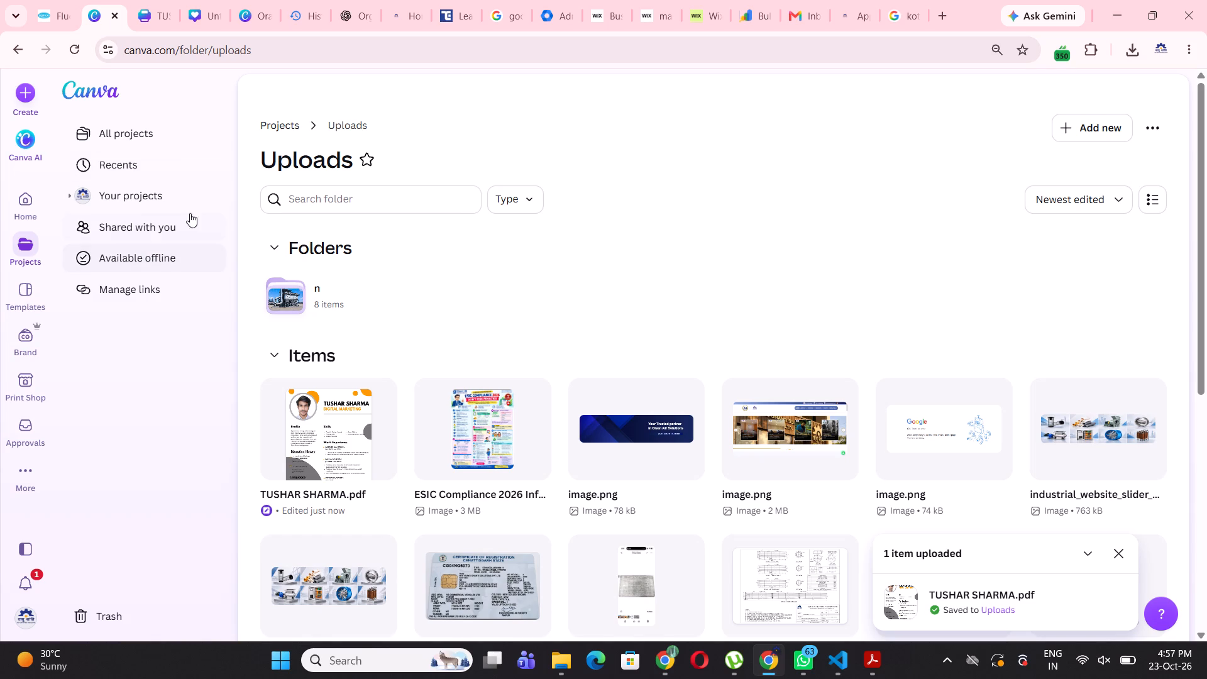
{"action": "left_click", "coordinate": [76, 55]}
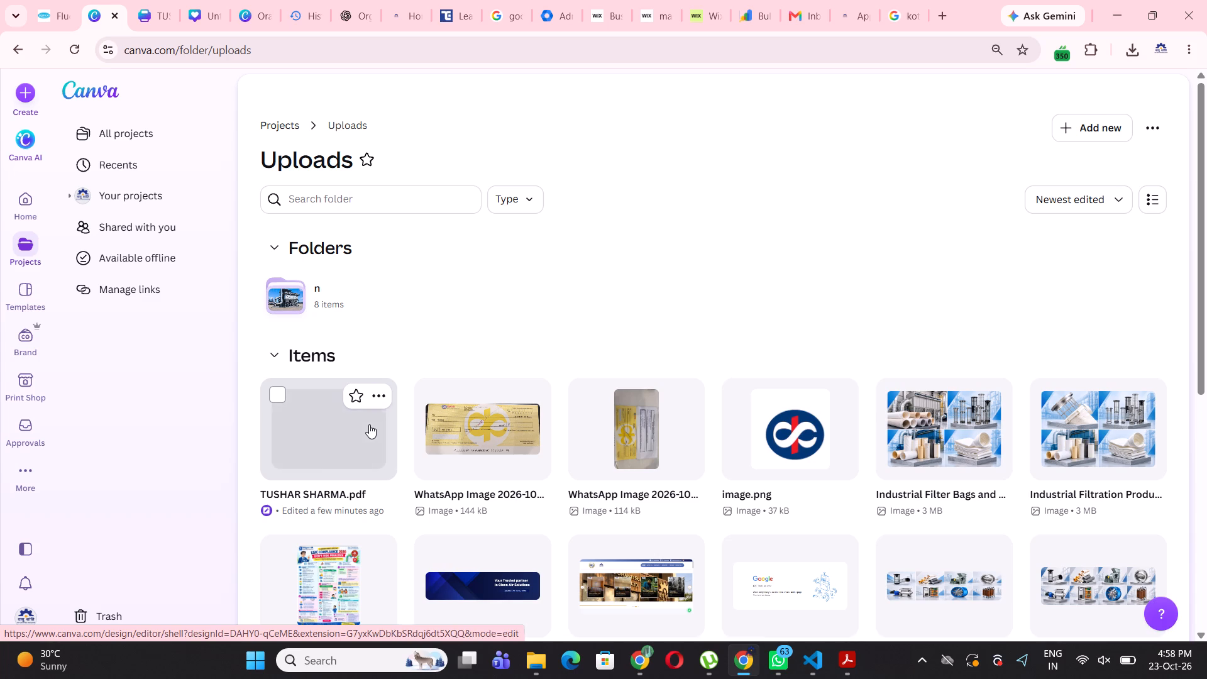
{"action": "left_click", "coordinate": [382, 397]}
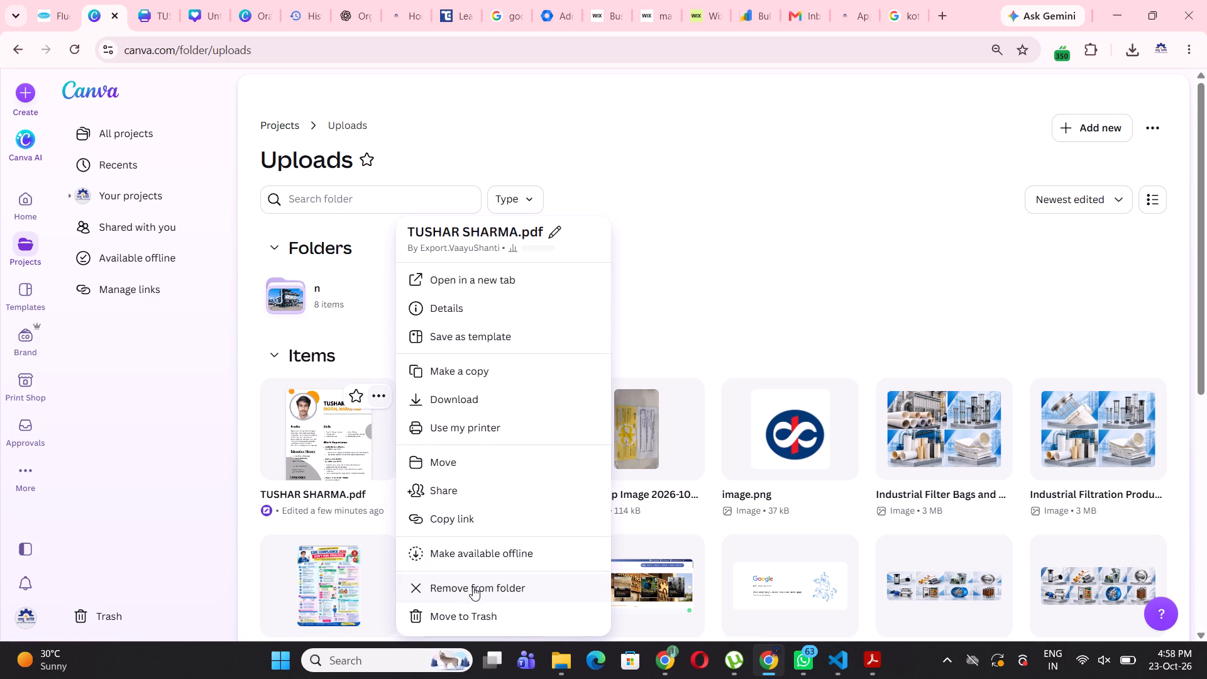
{"action": "left_click", "coordinate": [482, 613]}
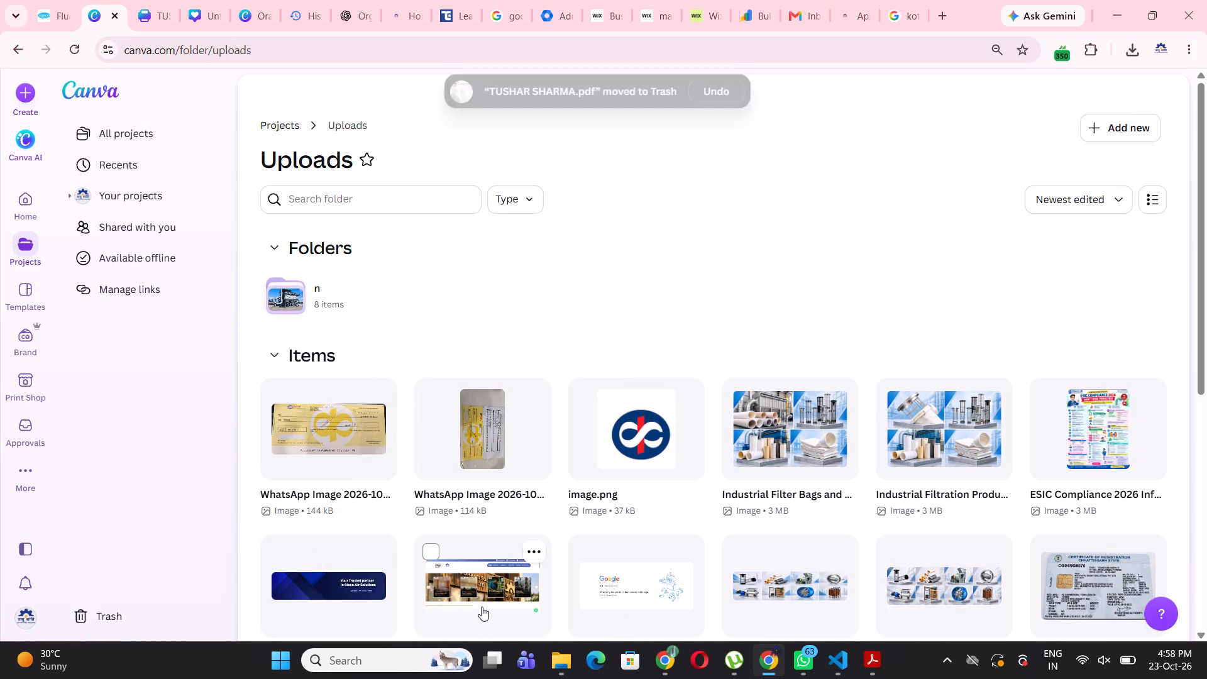
{"action": "left_click", "coordinate": [443, 306]}
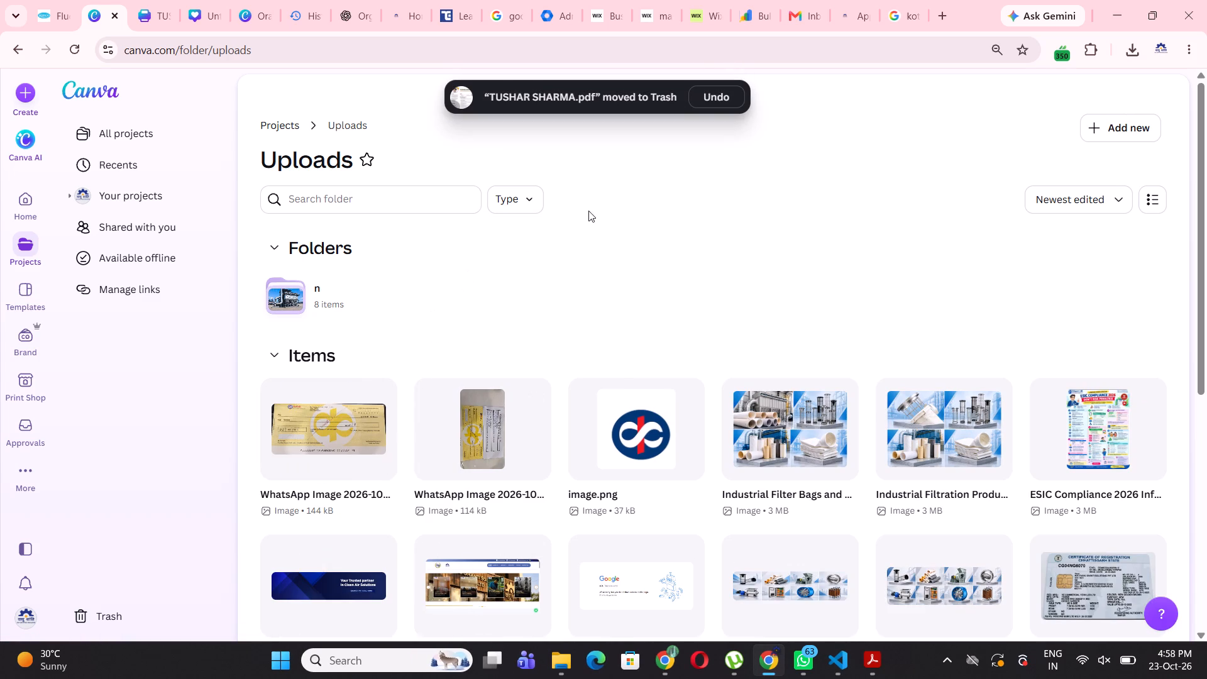
Switch to File Explorer and delete the old resume PDF from the Pictures folder.
{"action": "left_click", "coordinate": [558, 675]}
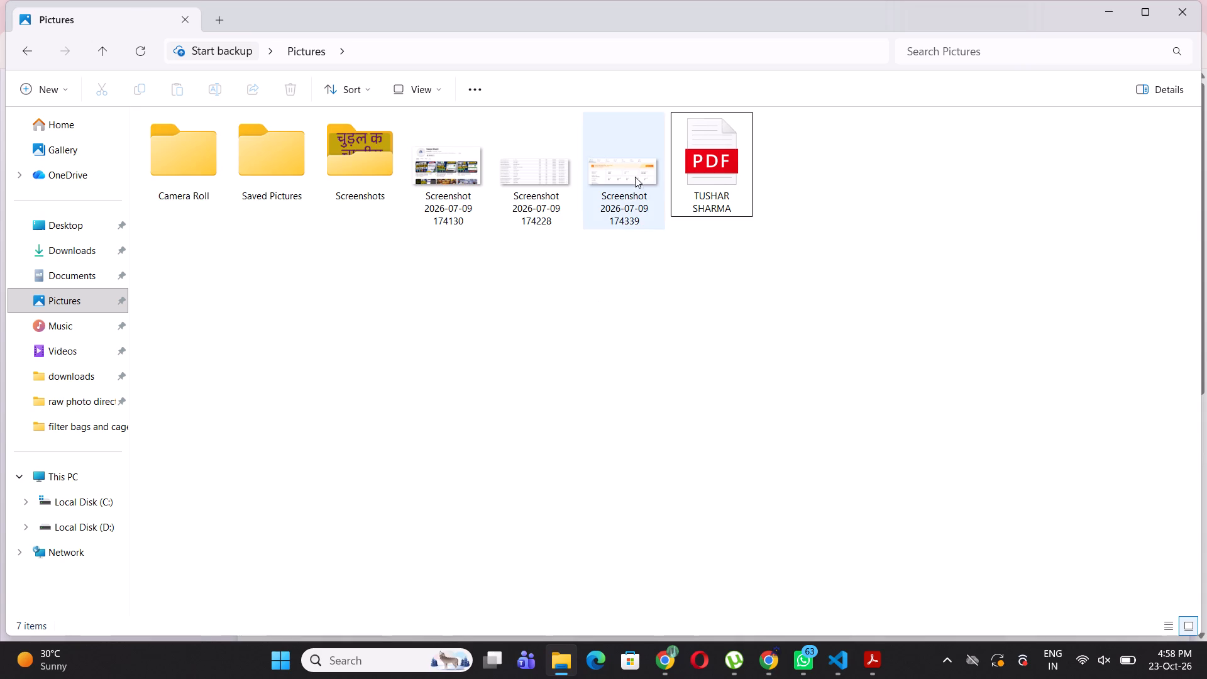
{"action": "left_click", "coordinate": [728, 180]}
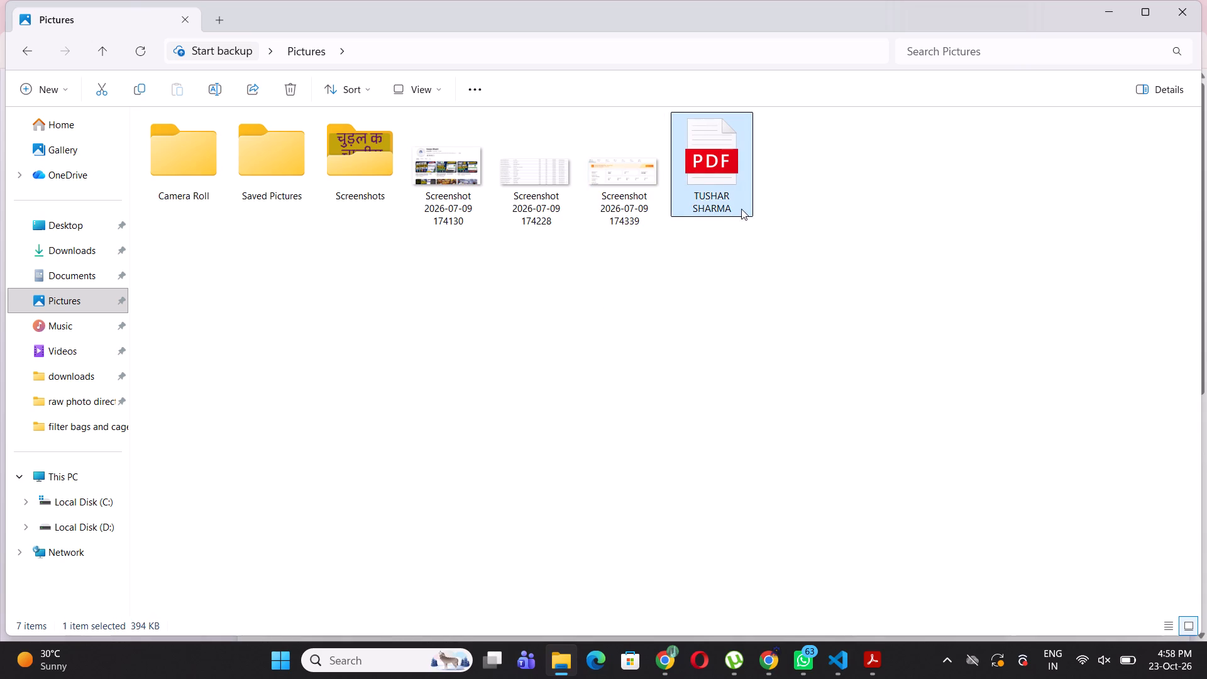
{"action": "key", "text": "Delete"}
Copy the newly downloaded resume PDF from the Downloads folder.
{"action": "left_click", "coordinate": [50, 254]}
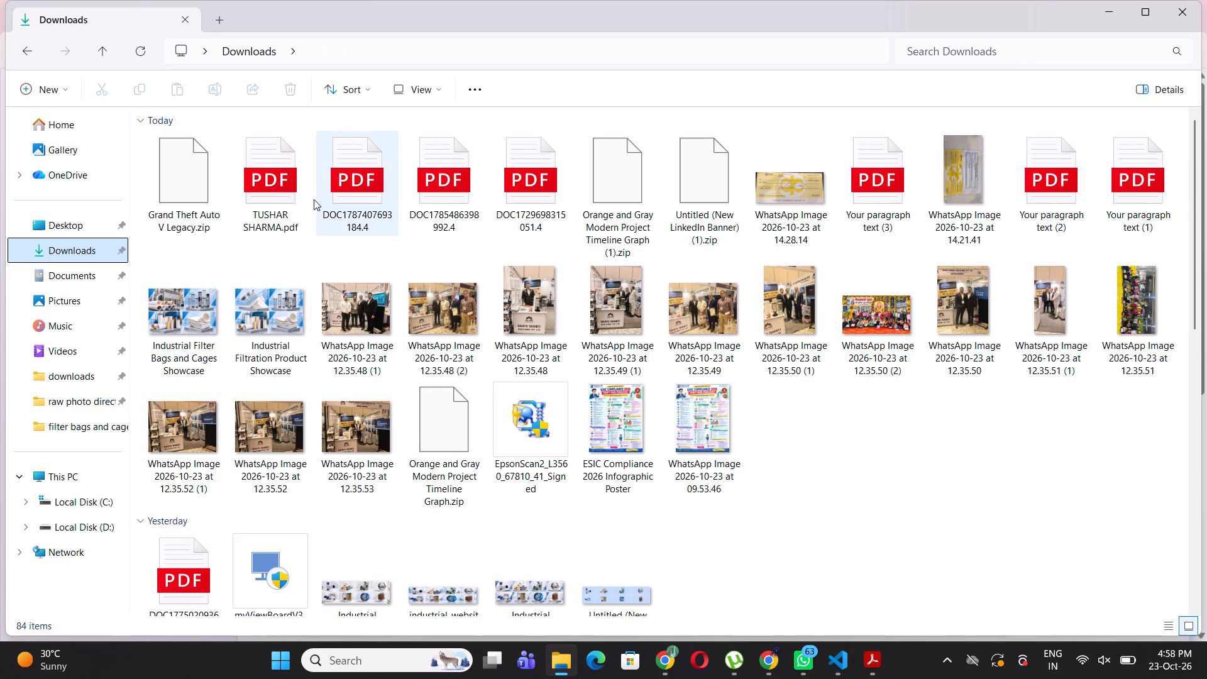
{"action": "left_click", "coordinate": [302, 199]}
{"action": "right_click", "coordinate": [302, 199]}
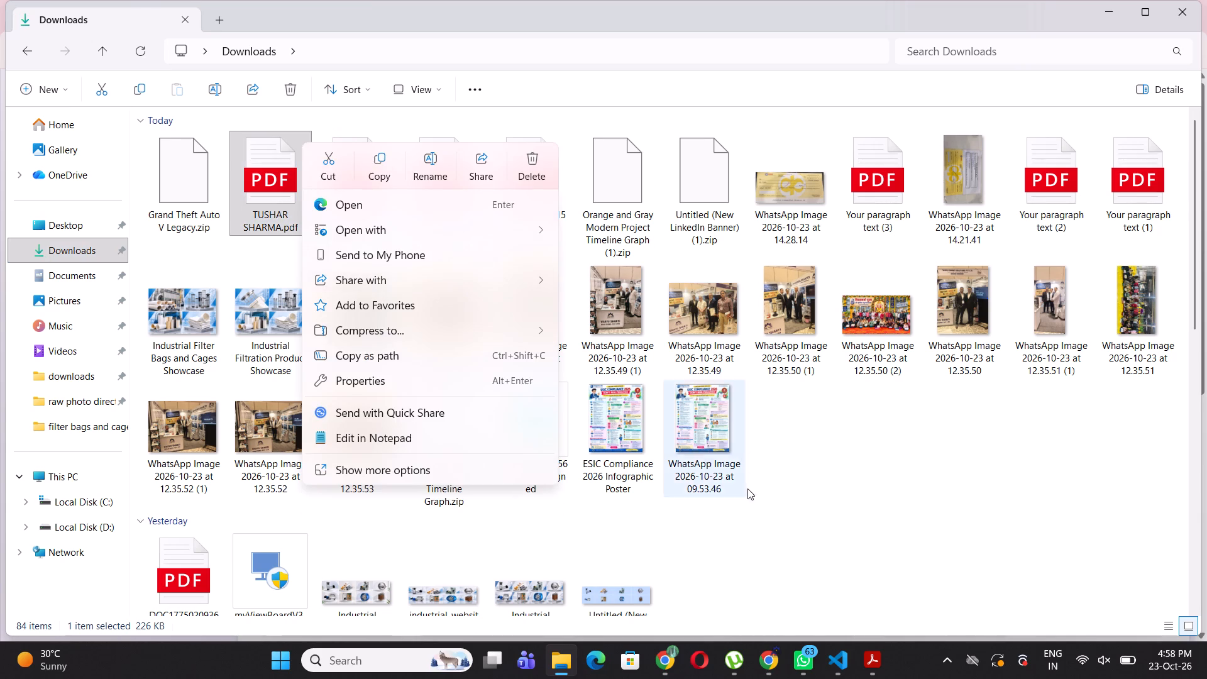
{"action": "left_click", "coordinate": [826, 514]}
{"action": "left_click", "coordinate": [258, 225]}
{"action": "key", "text": "ctrl+c"}
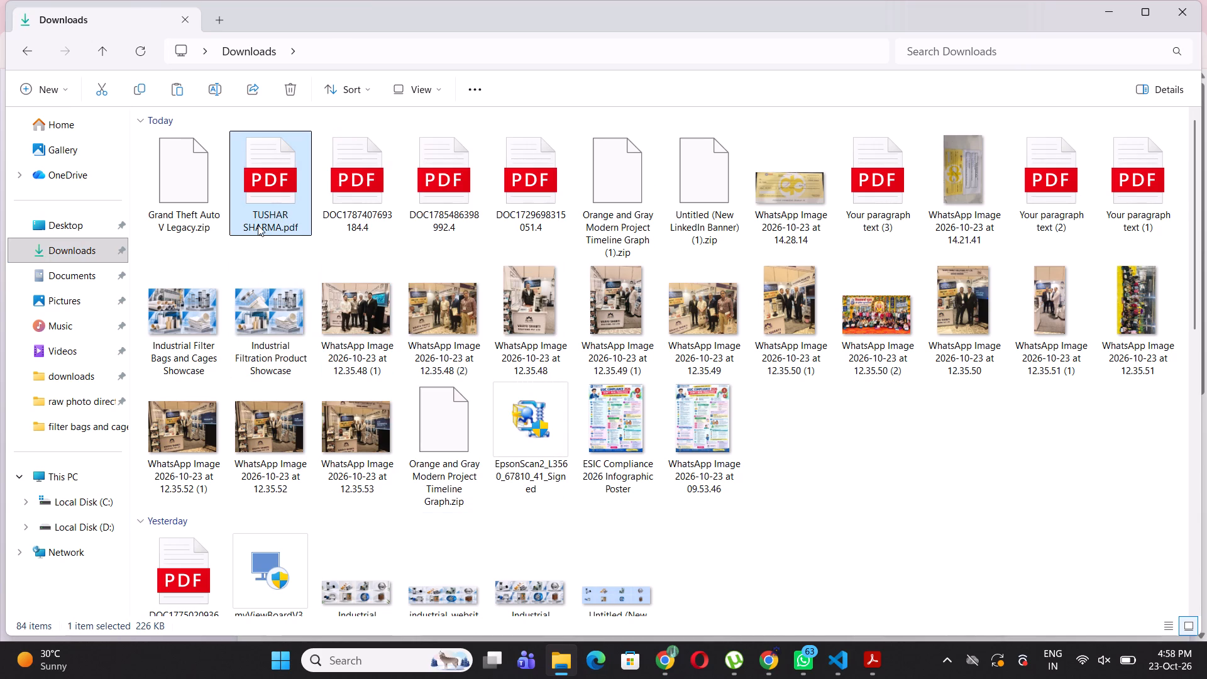
{"action": "key", "text": "ctrl+c"}
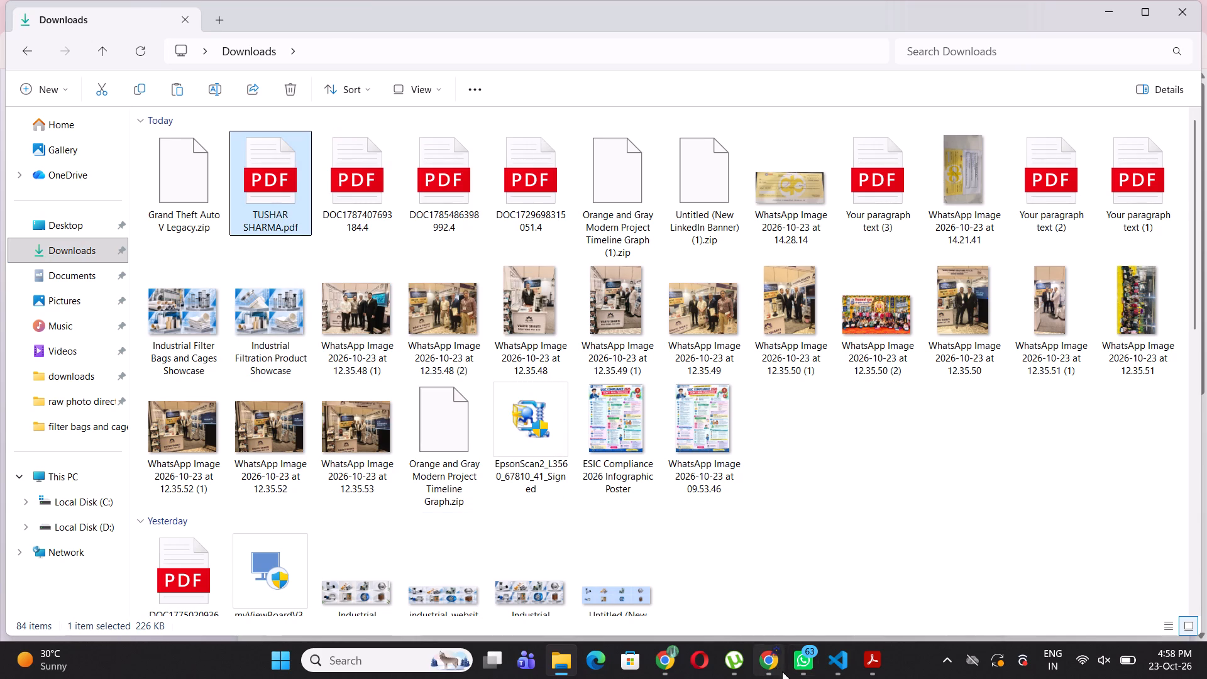